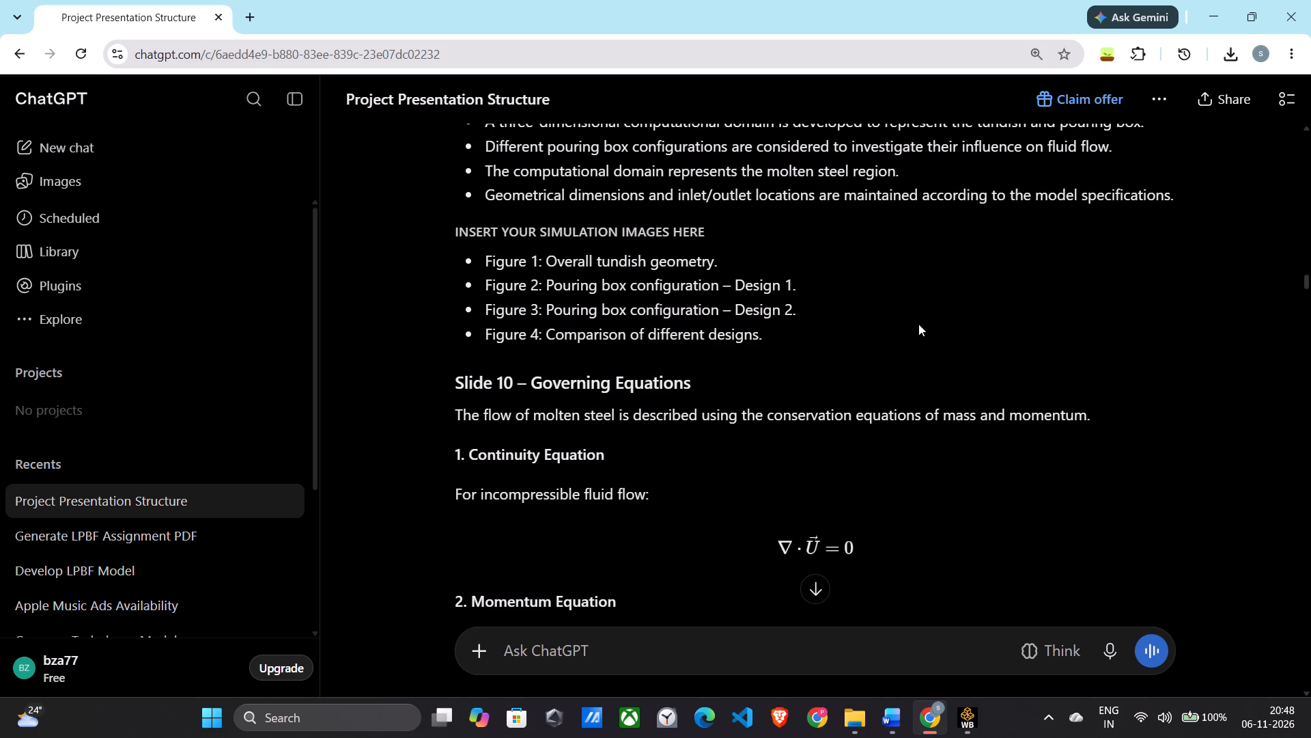
pyautogui.scroll(20, 918, 324)
pyautogui.scroll(1, 918, 324)
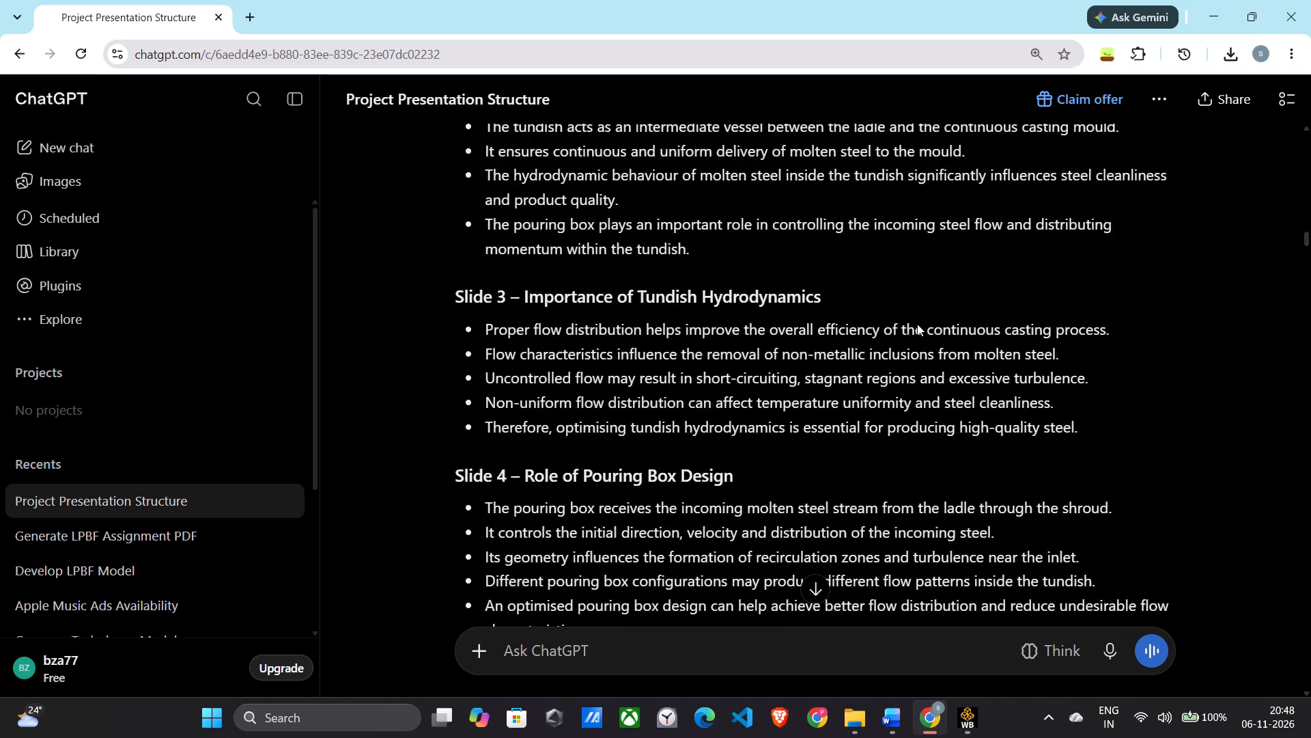
pyautogui.scroll(17, 917, 324)
pyautogui.scroll(-6, 918, 325)
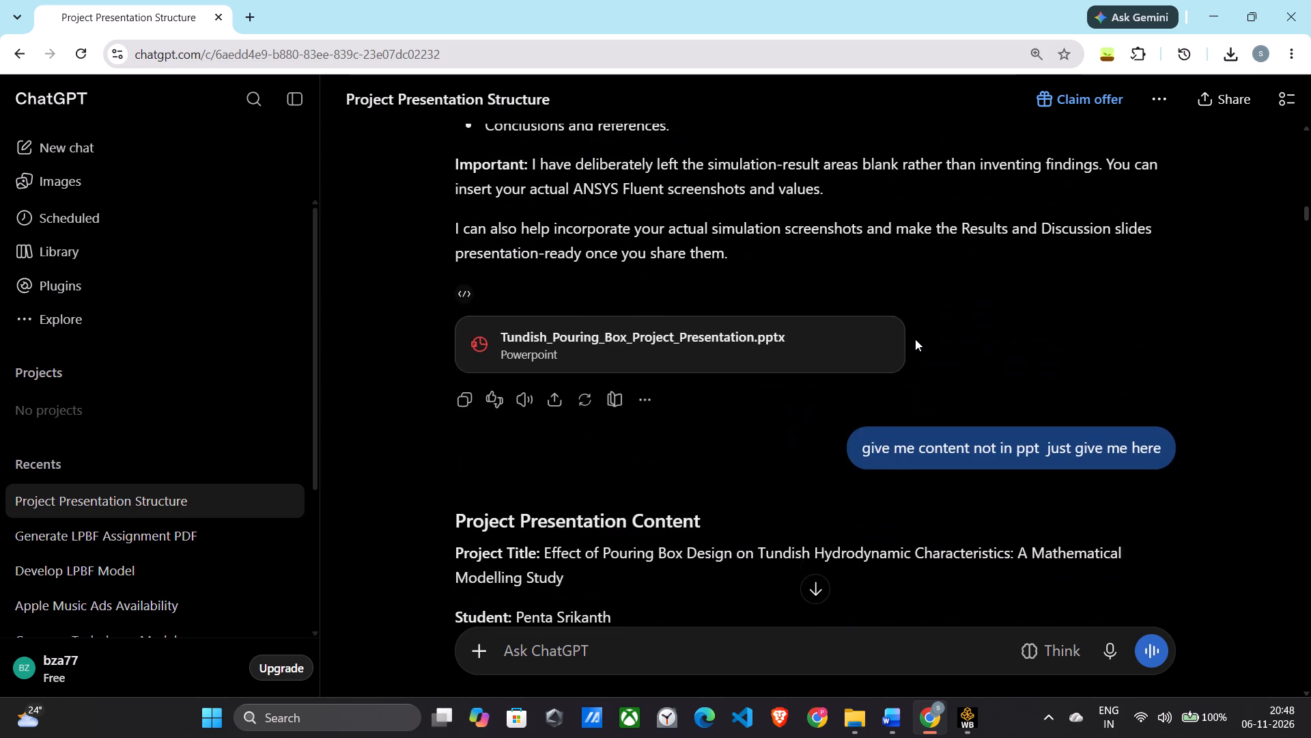
pyautogui.scroll(-5, 915, 339)
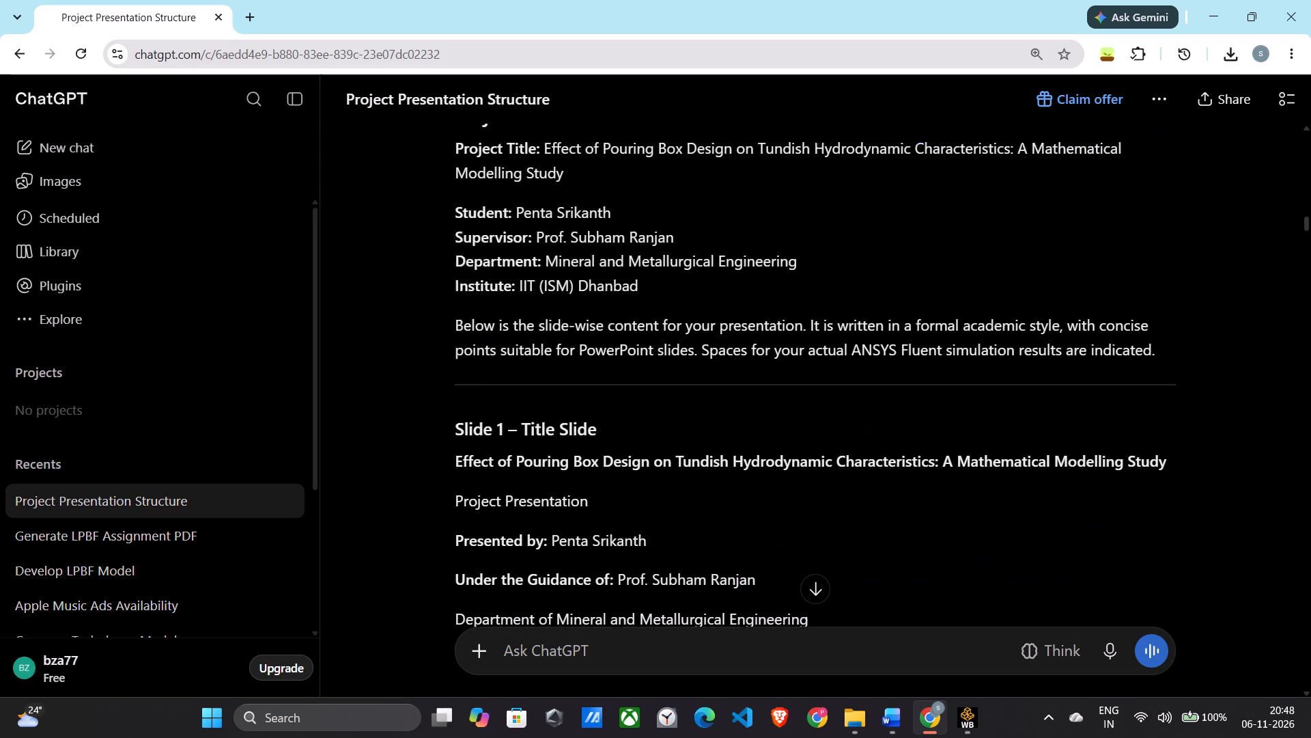
pyautogui.scroll(-3, 913, 342)
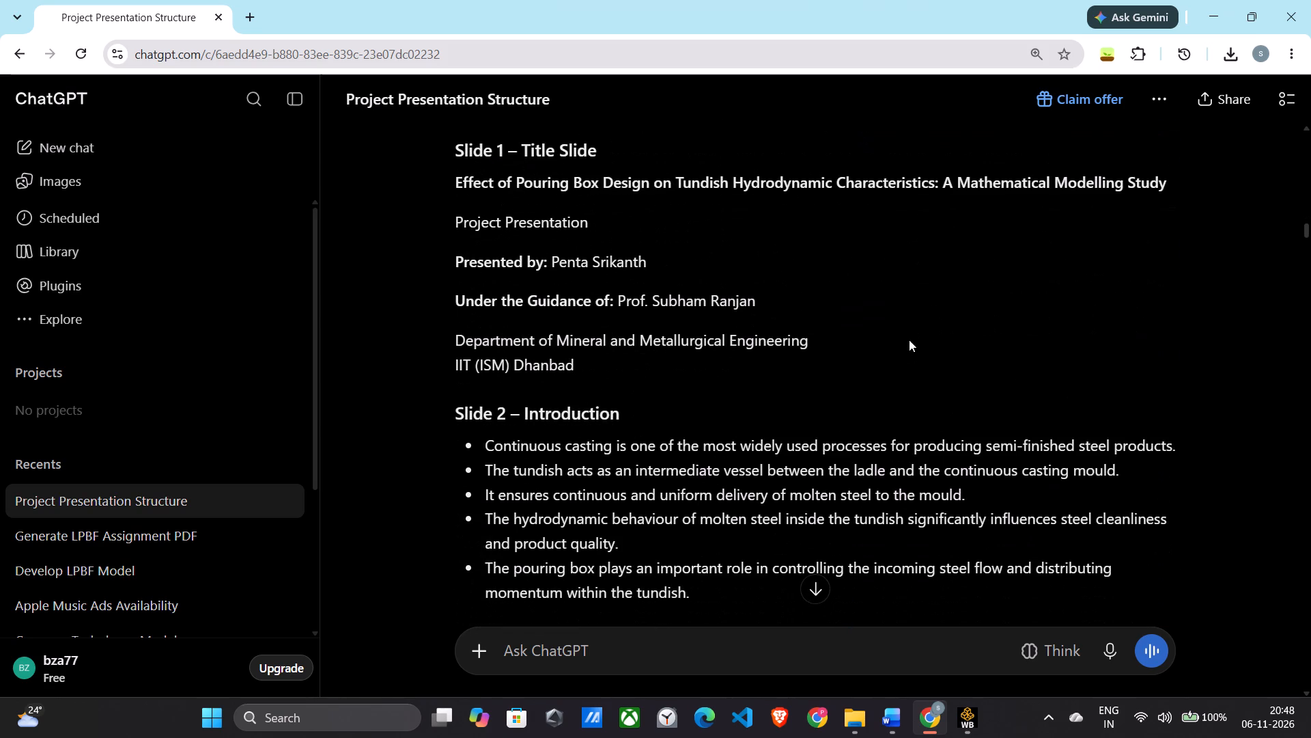
# Switch to the Word outline document and check its sections from the title details through the Introduction and Literature Survey.
pyautogui.click(878, 716)
pyautogui.scroll(2, 728, 493)
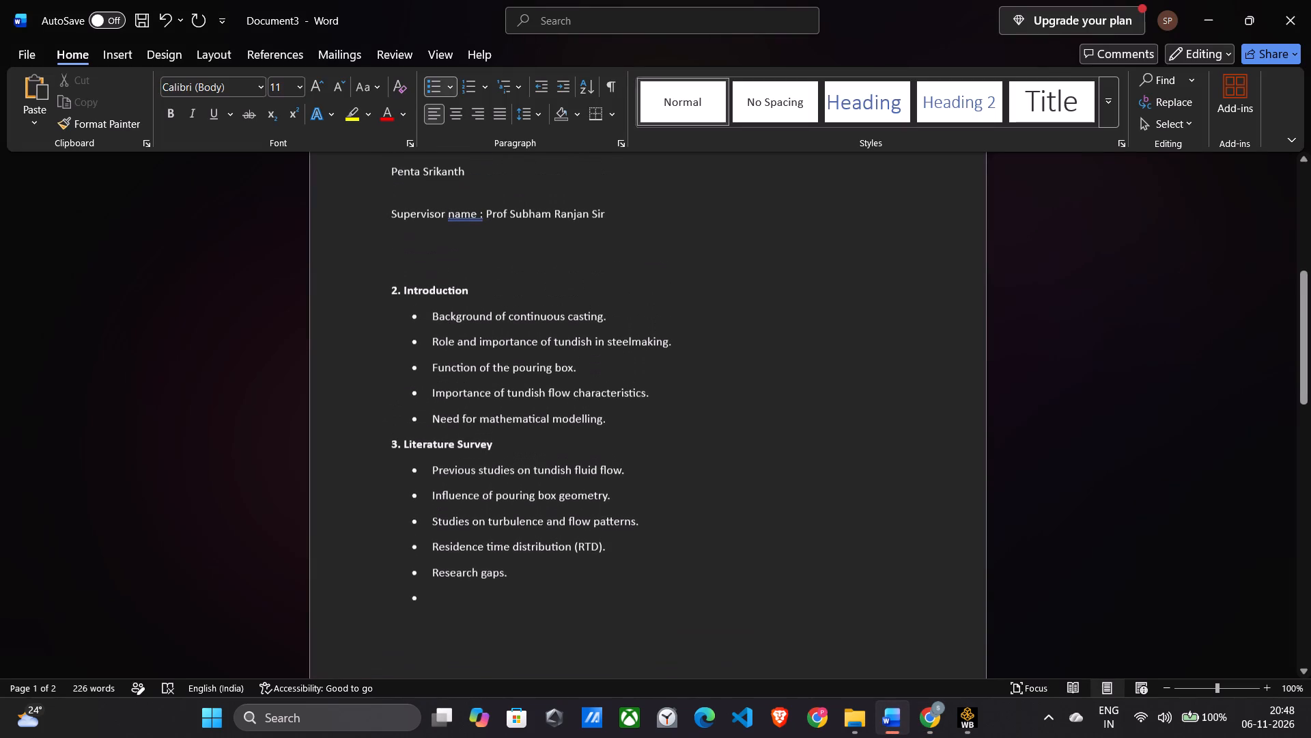
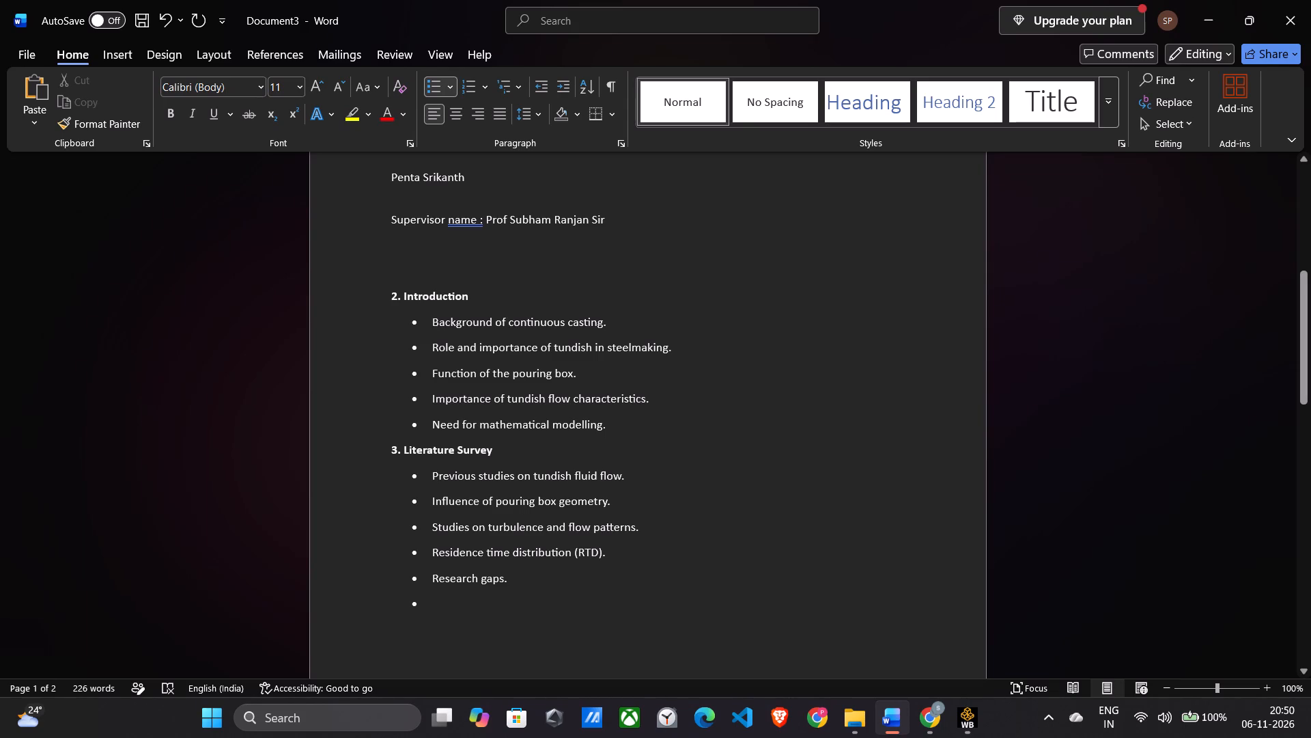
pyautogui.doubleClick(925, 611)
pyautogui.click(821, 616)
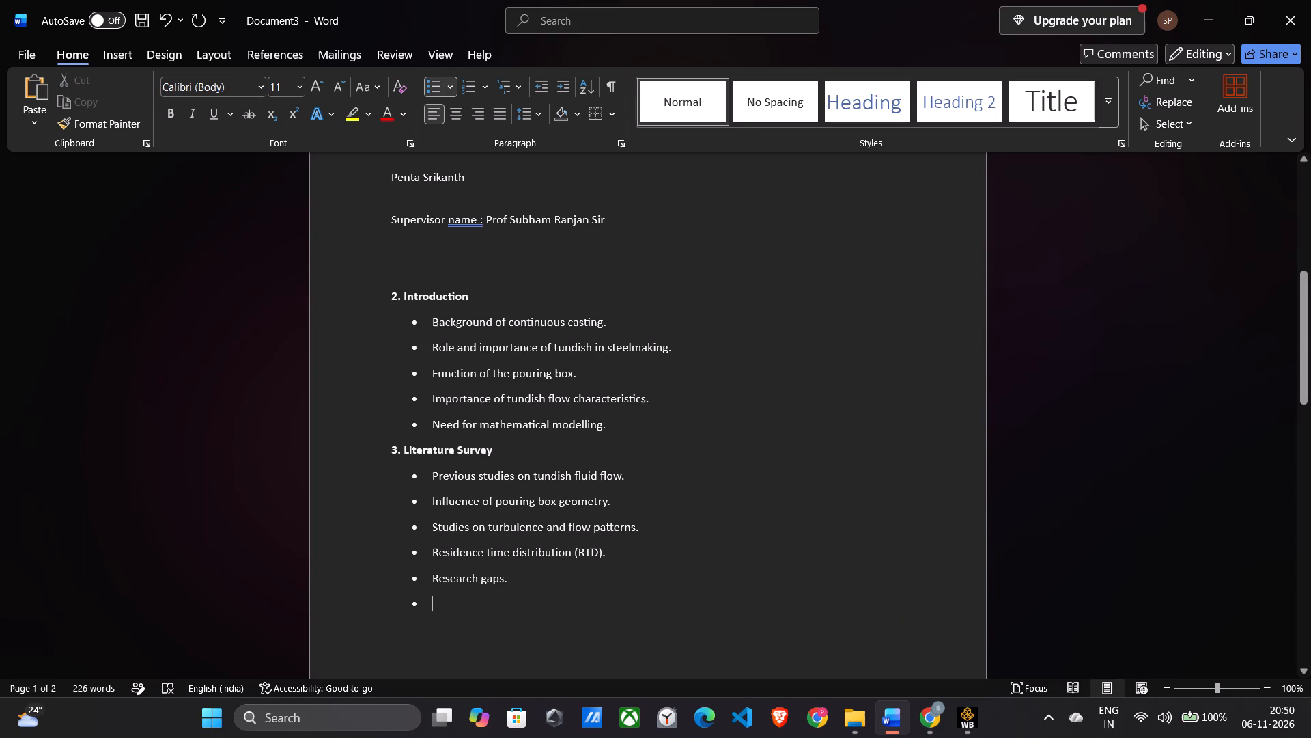
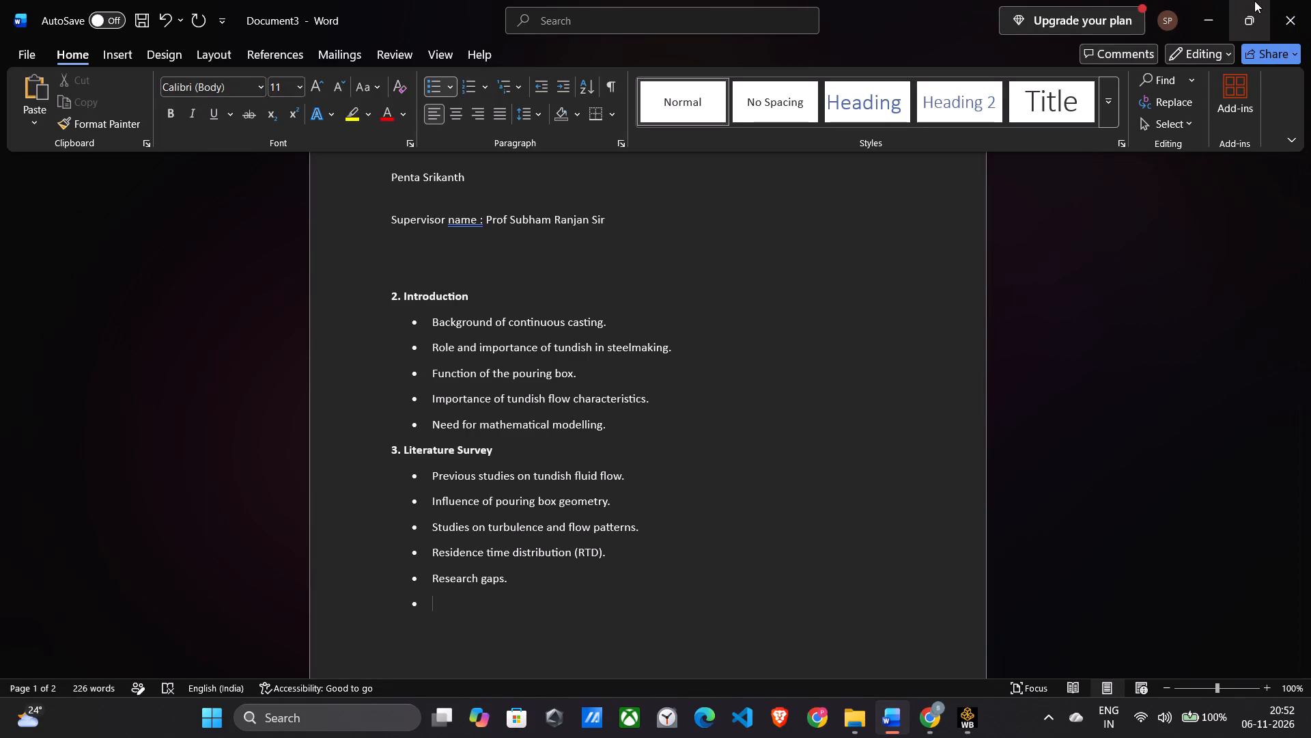
# Create a new blank Word document and arrange it side by side with the presentation outline document, each filling half the screen.
pyautogui.click(1146, 121)
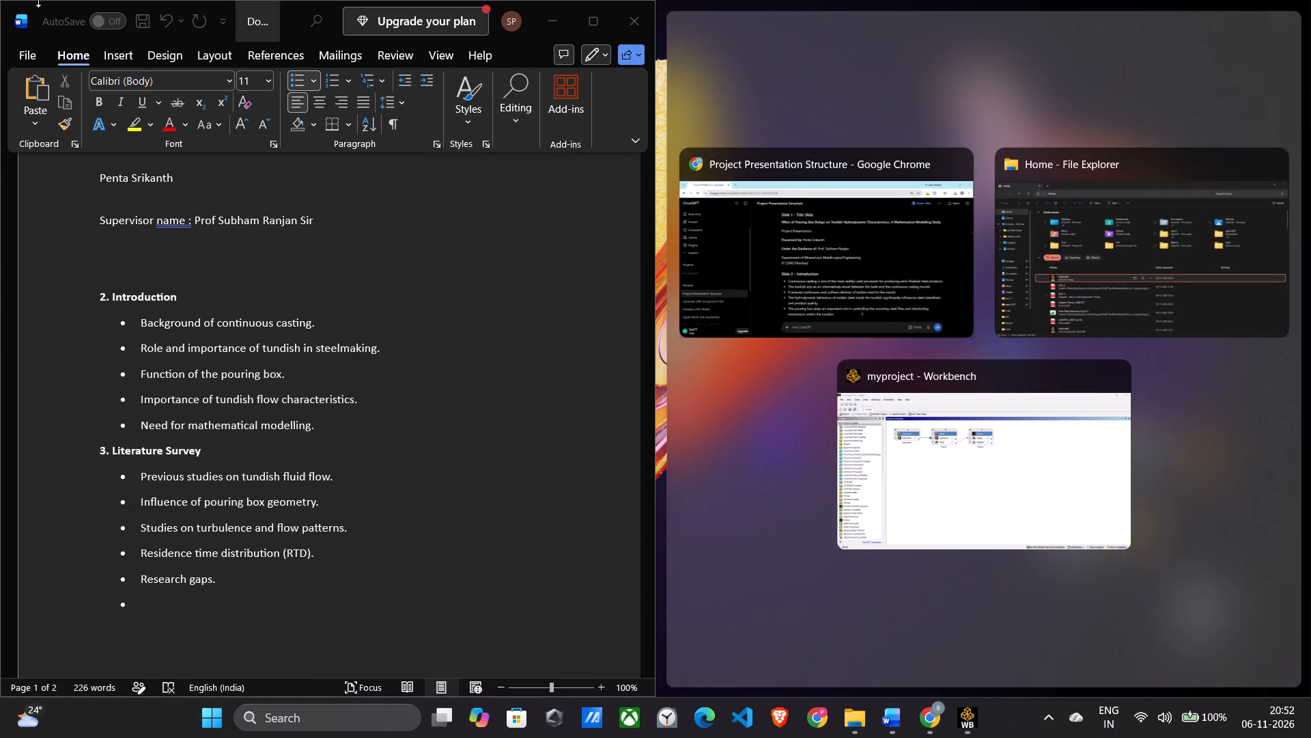
pyautogui.click(364, 715)
pyautogui.click(294, 135)
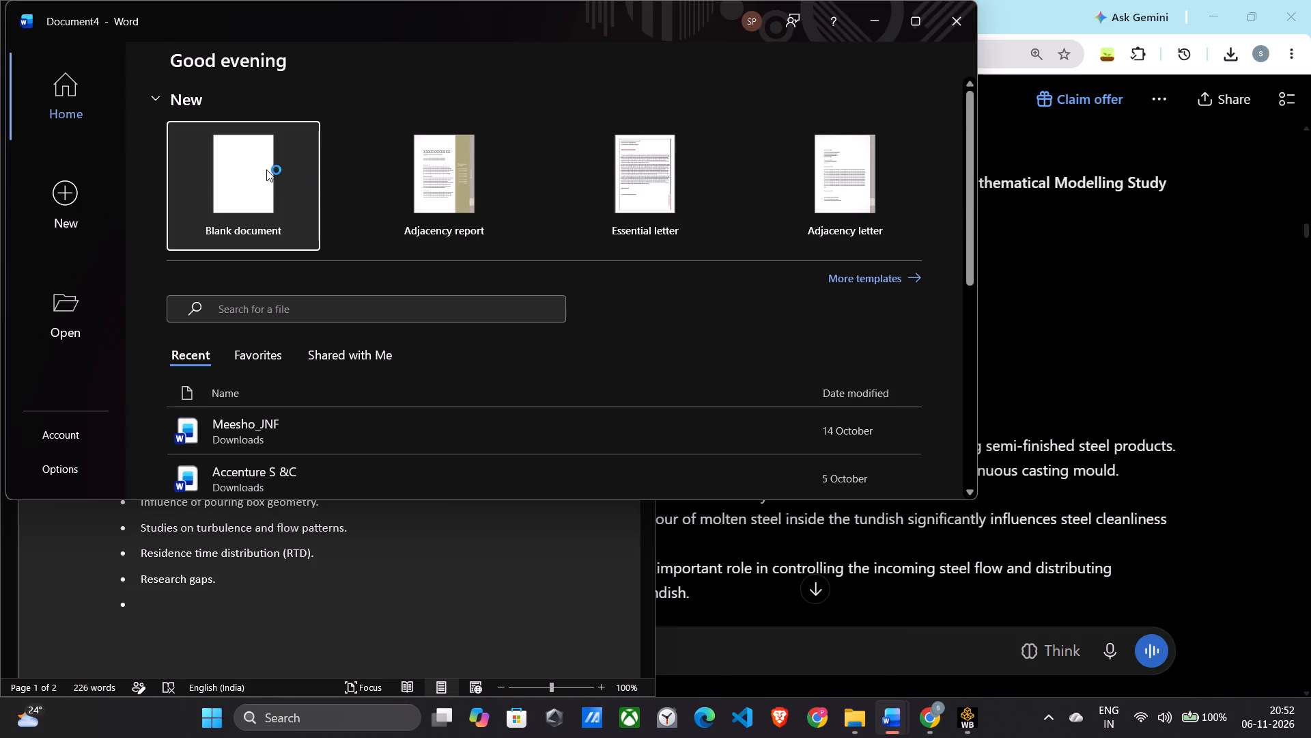
pyautogui.click(266, 169)
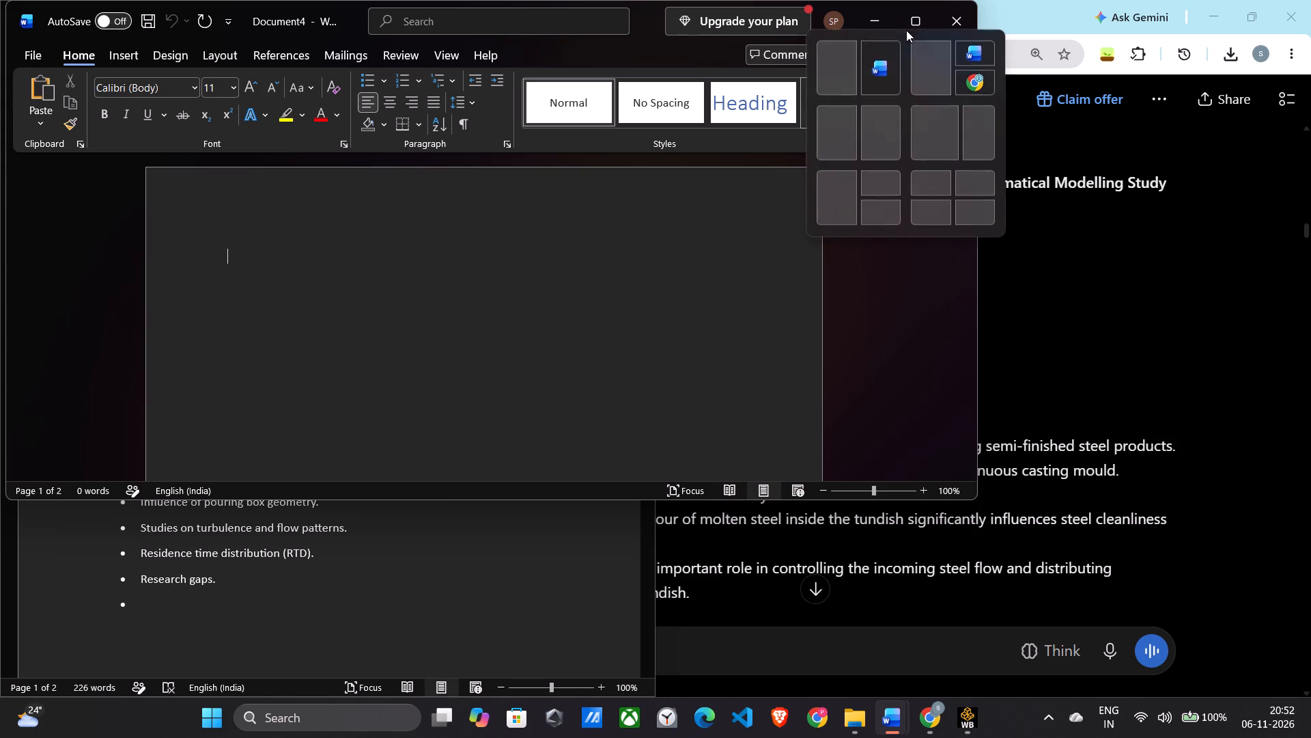
pyautogui.click(882, 146)
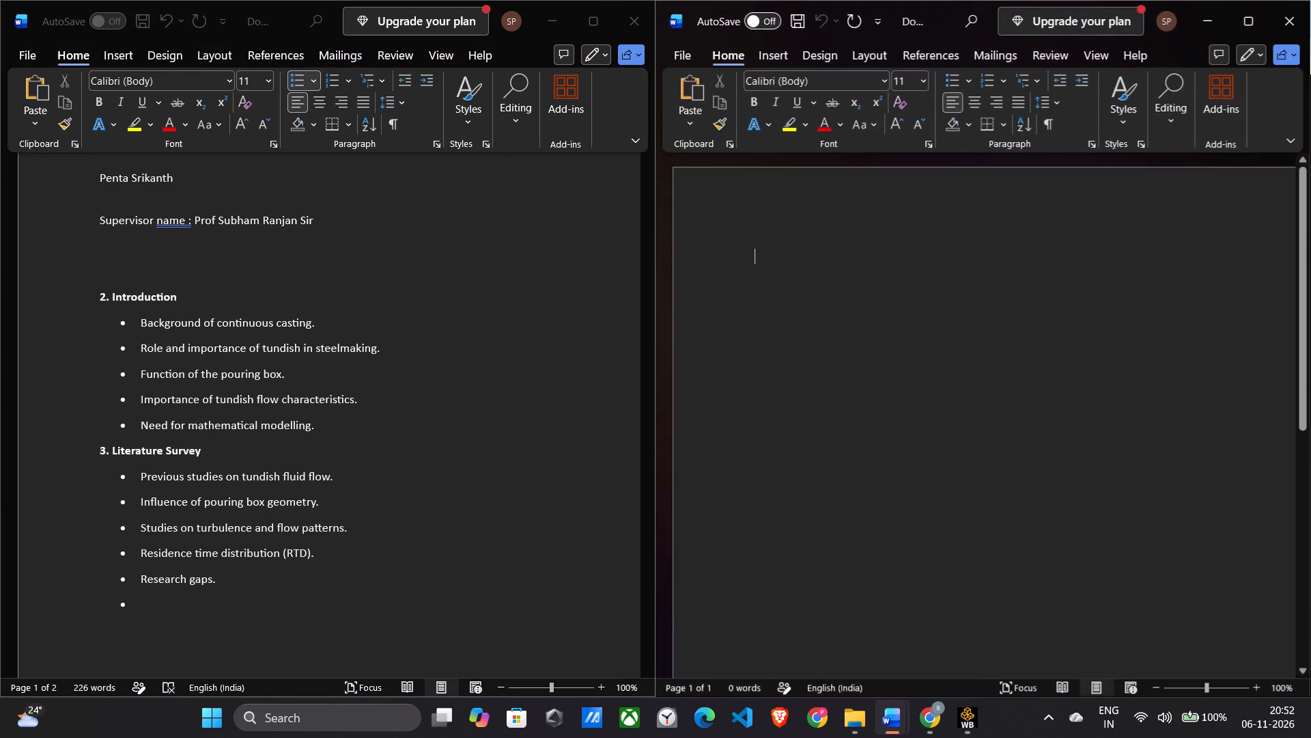
# Review the required slide format list and title slide details at the start of the outline document.
pyautogui.scroll(1, 520, 292)
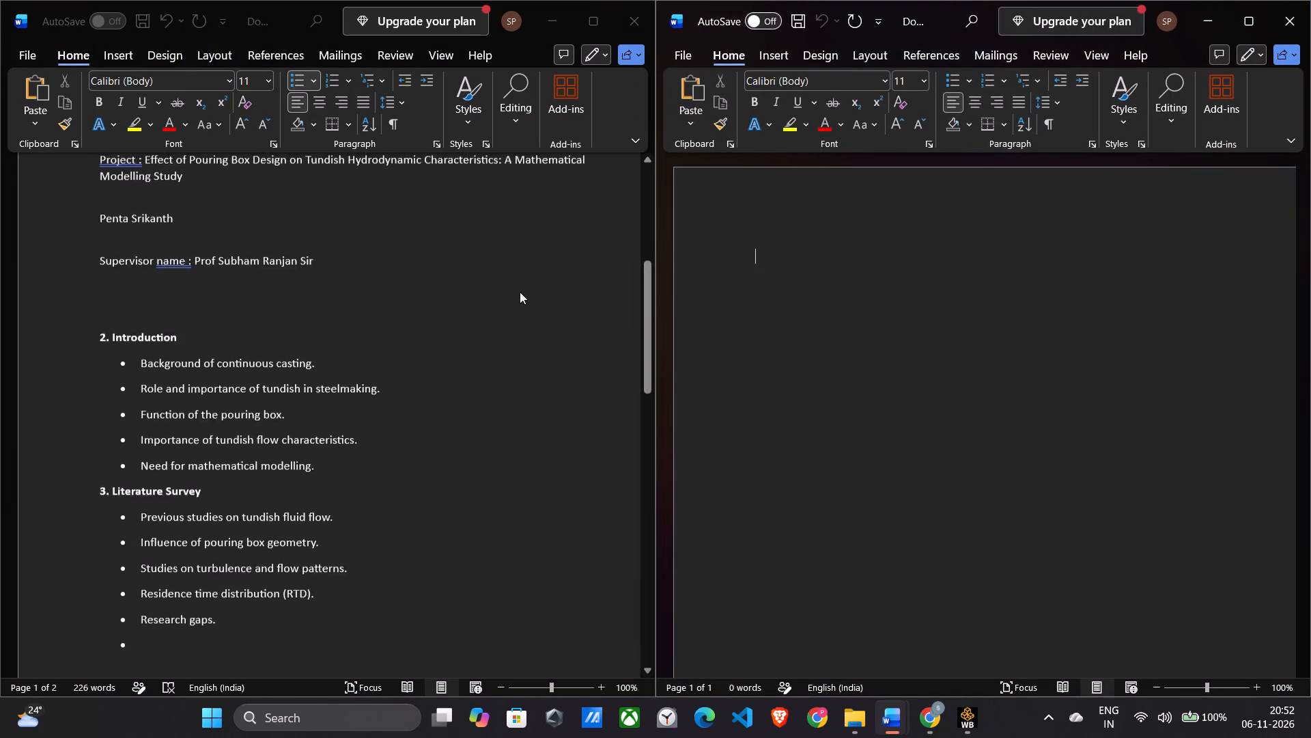
pyautogui.scroll(8, 520, 292)
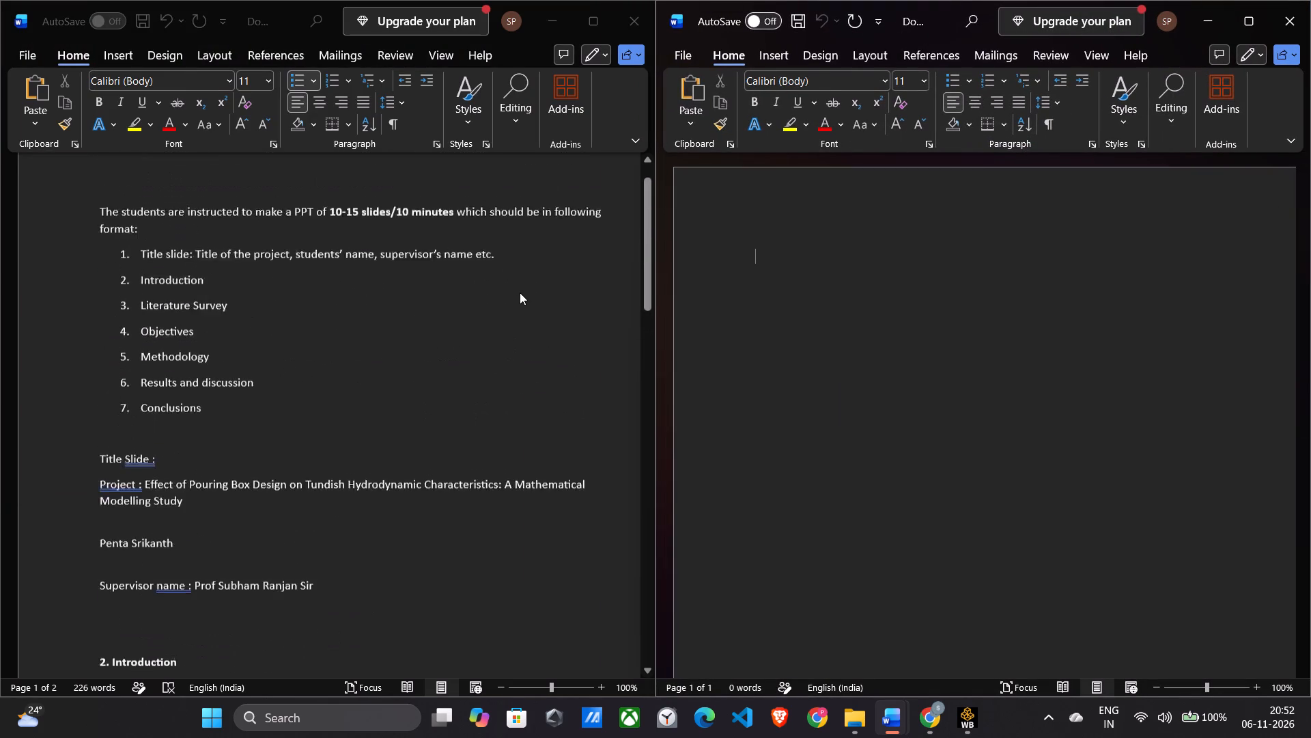
pyautogui.scroll(1, 520, 292)
pyautogui.scroll(-1, 520, 295)
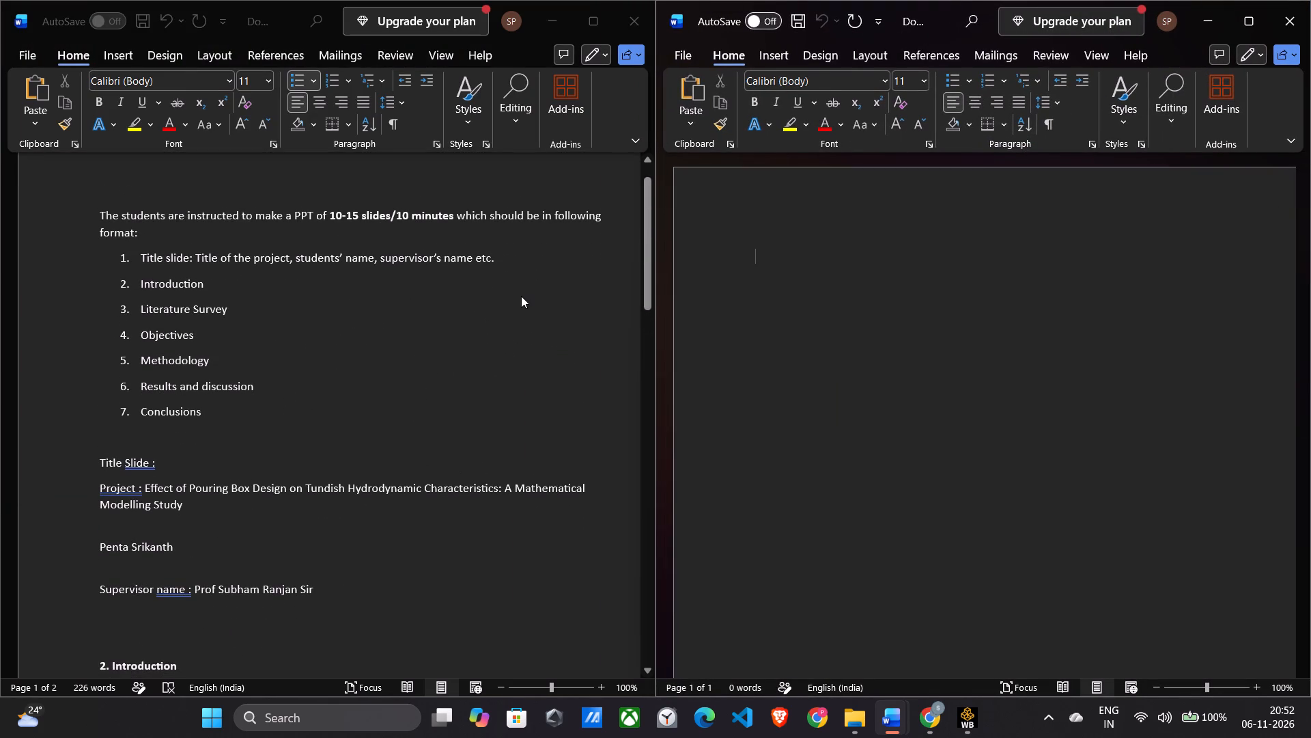
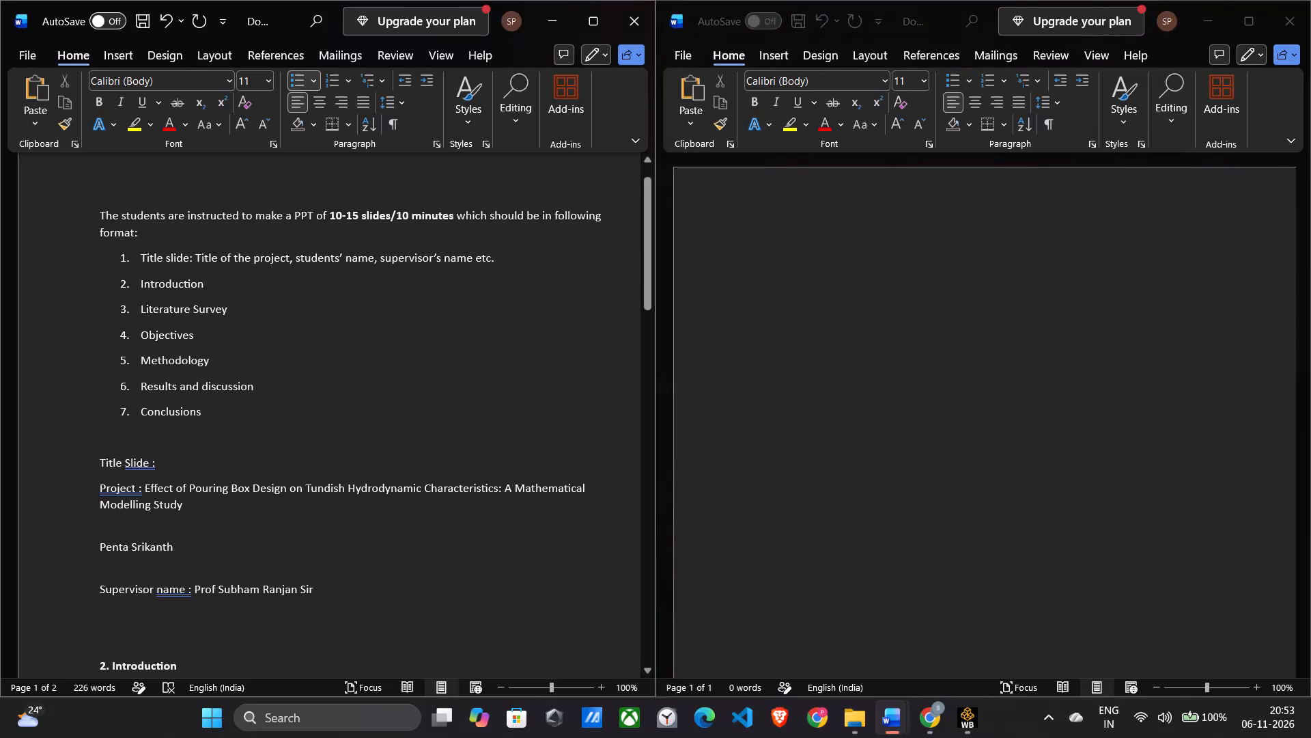
# Enter "Slide 1 : Introduction Slide" as the first line of the blank document.
pyautogui.moveTo(742, 258); pyautogui.dragTo(739, 249)
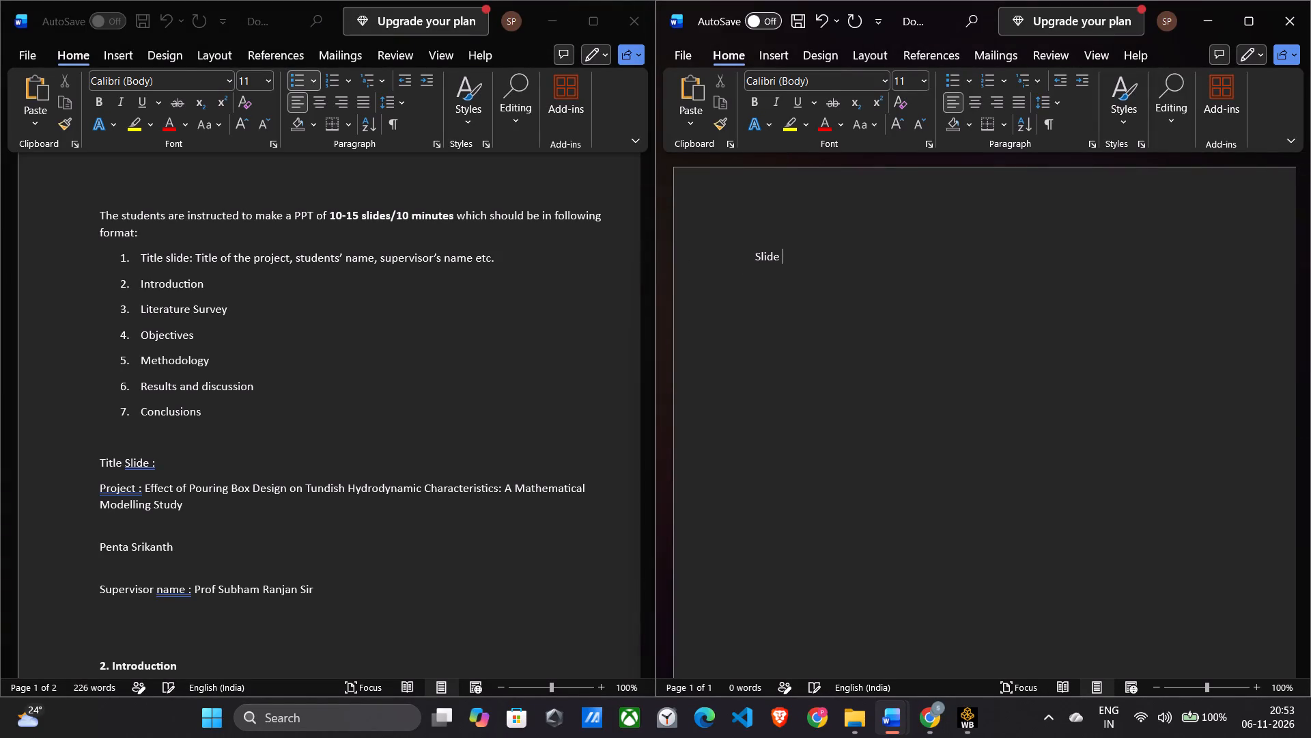
pyautogui.write('1')
pyautogui.press('space')
pyautogui.write(':')
pyautogui.press('space')
pyautogui.press('space')
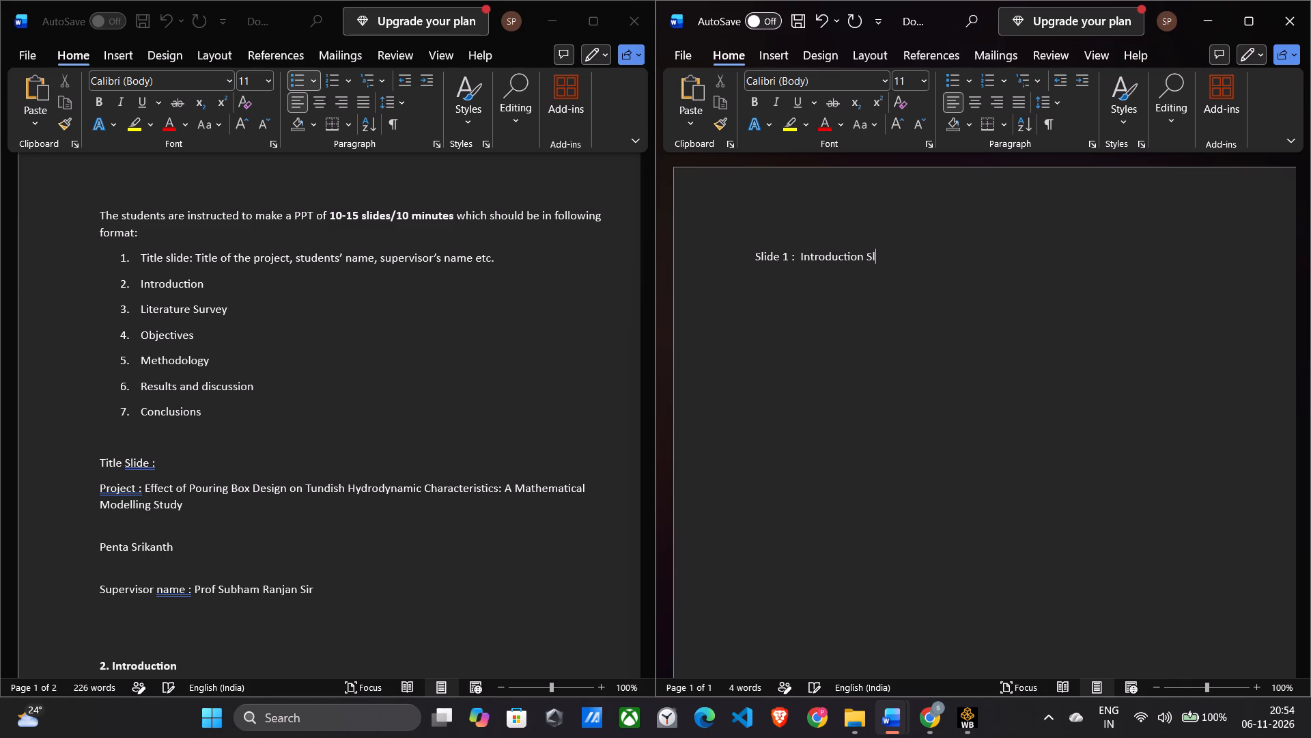
# Add a second line beginning "Slide 2 : With the help of continuous casting workflow", based on the outline's Introduction points.
pyautogui.hotkey('shift', 'Return')
pyautogui.write(':')
pyautogui.press('space')
pyautogui.write('of')
pyautogui.press('space')
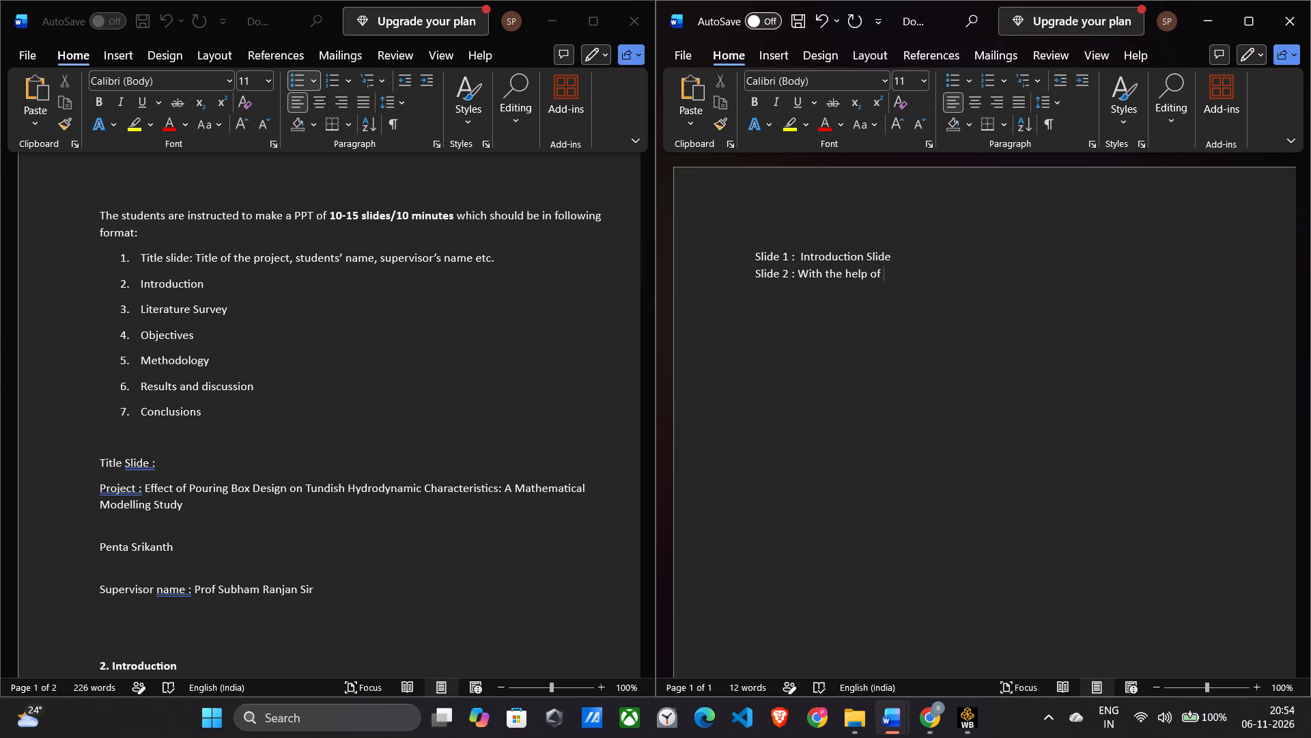
pyautogui.write('stee')
pyautogui.scroll(-3, 371, 391)
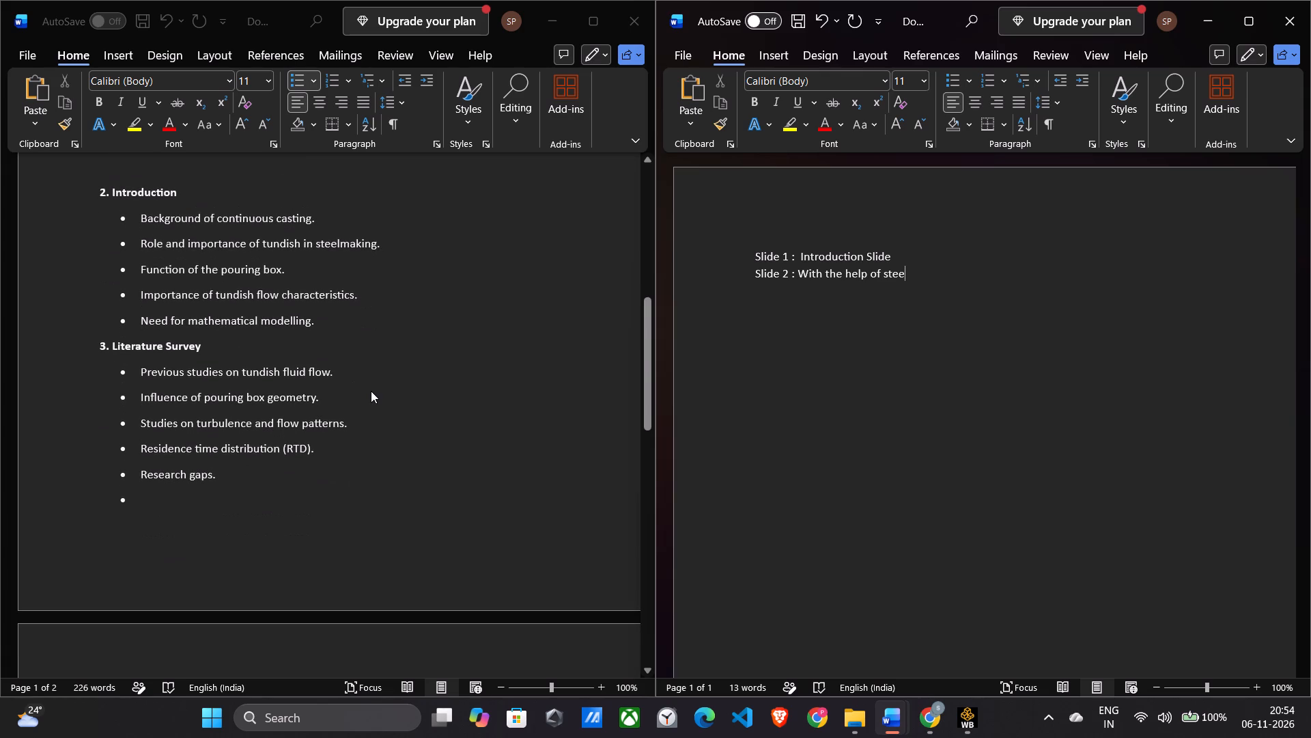
pyautogui.press('BackSpace')
pyautogui.press('BackSpace')
pyautogui.press('BackSpace')
pyautogui.press('BackSpace')
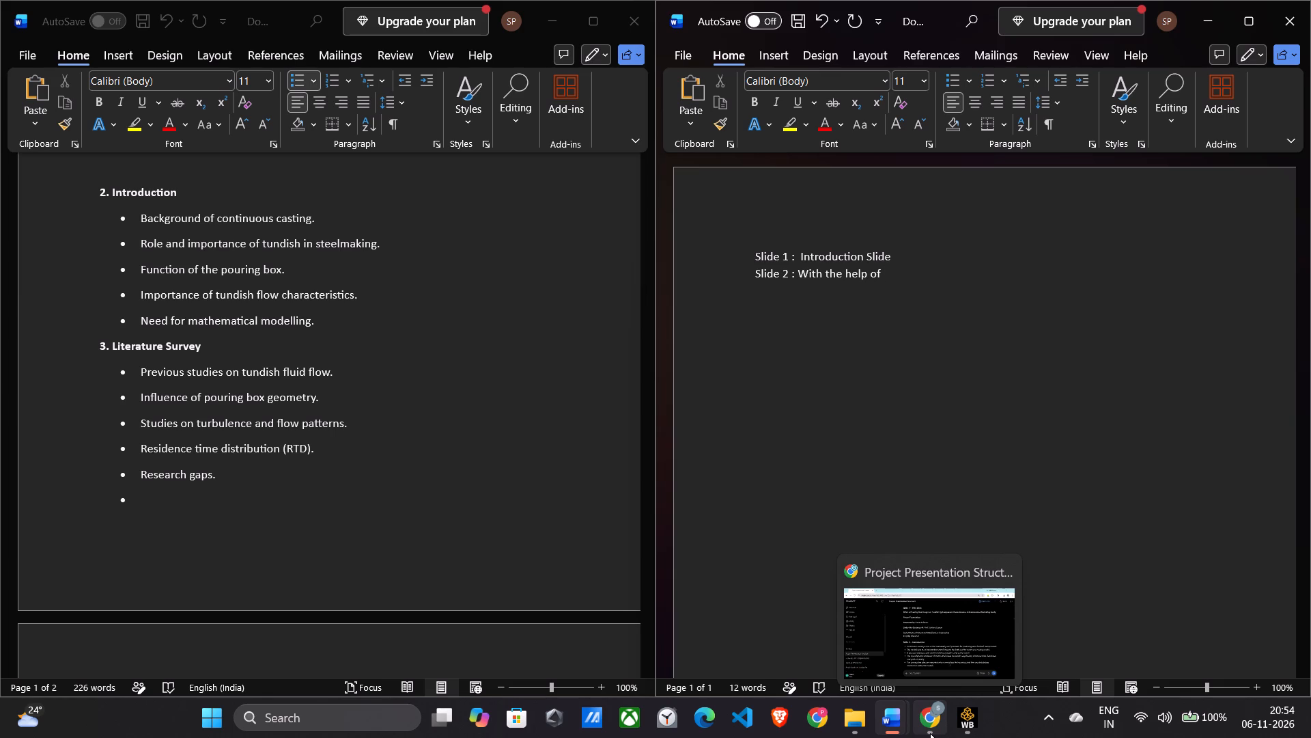
pyautogui.write('contin')
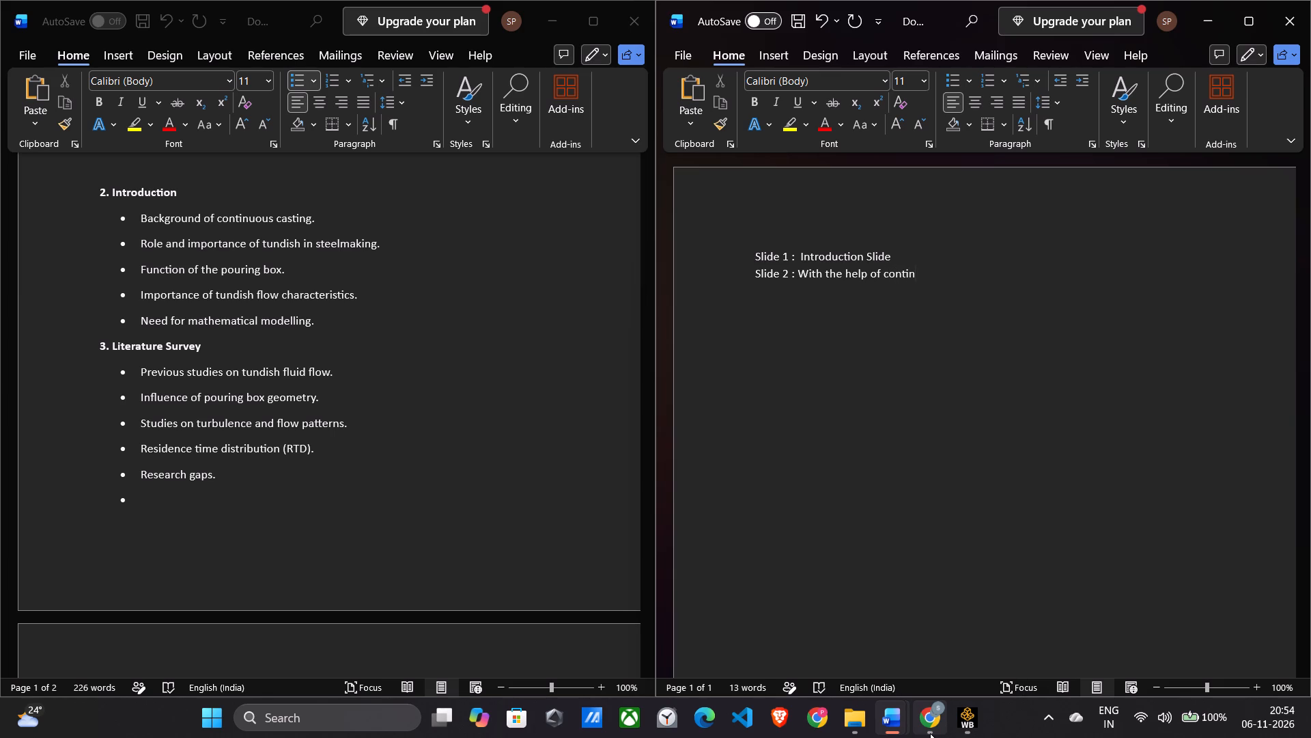
pyautogui.write('ous castingi')
pyautogui.press('space')
pyautogui.write('workflow')
pyautogui.press('space')
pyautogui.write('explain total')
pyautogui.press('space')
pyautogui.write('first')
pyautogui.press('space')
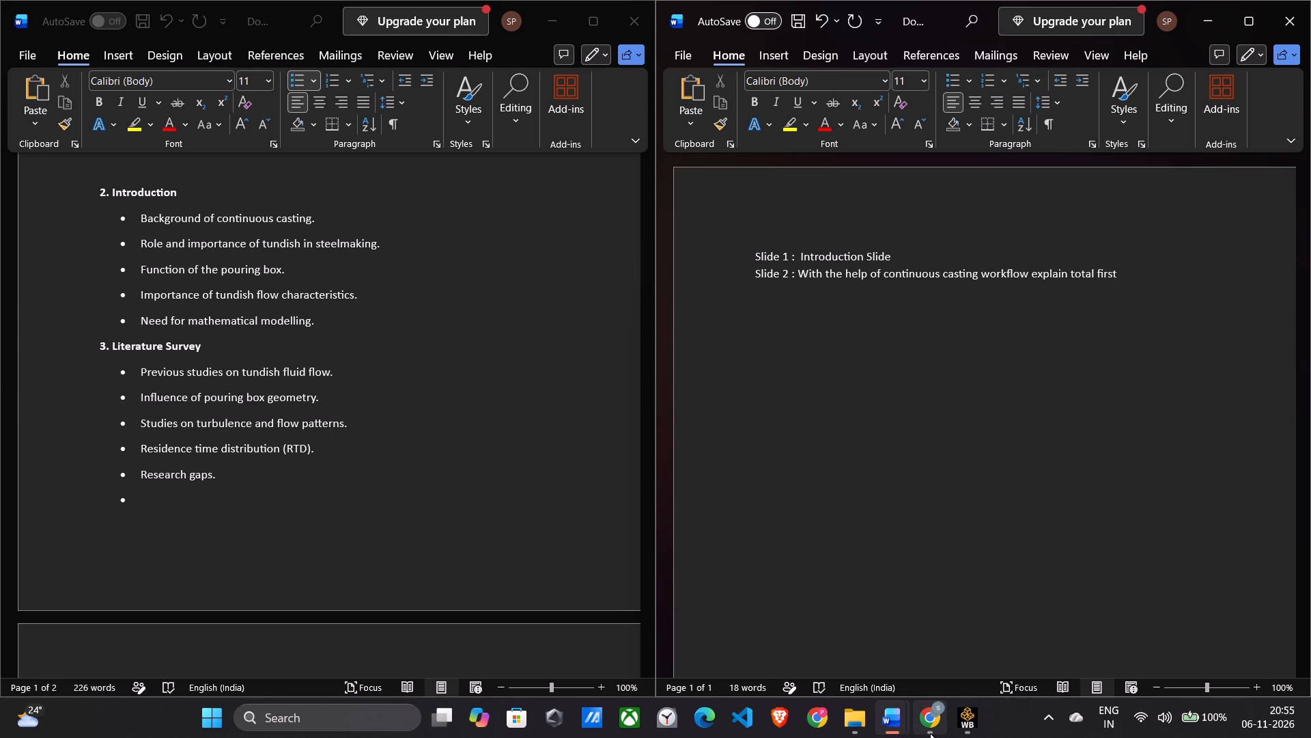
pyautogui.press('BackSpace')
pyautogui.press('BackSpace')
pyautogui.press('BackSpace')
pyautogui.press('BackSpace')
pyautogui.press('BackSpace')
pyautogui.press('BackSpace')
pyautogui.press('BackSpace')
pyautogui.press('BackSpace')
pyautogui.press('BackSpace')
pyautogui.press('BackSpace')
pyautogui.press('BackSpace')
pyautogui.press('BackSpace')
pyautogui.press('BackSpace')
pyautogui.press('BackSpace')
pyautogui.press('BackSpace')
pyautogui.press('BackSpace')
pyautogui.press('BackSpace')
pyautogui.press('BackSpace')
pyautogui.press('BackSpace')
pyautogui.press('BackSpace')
# Continue the Slide 2 line with "first explain total work flow and".
pyautogui.write('first expp')
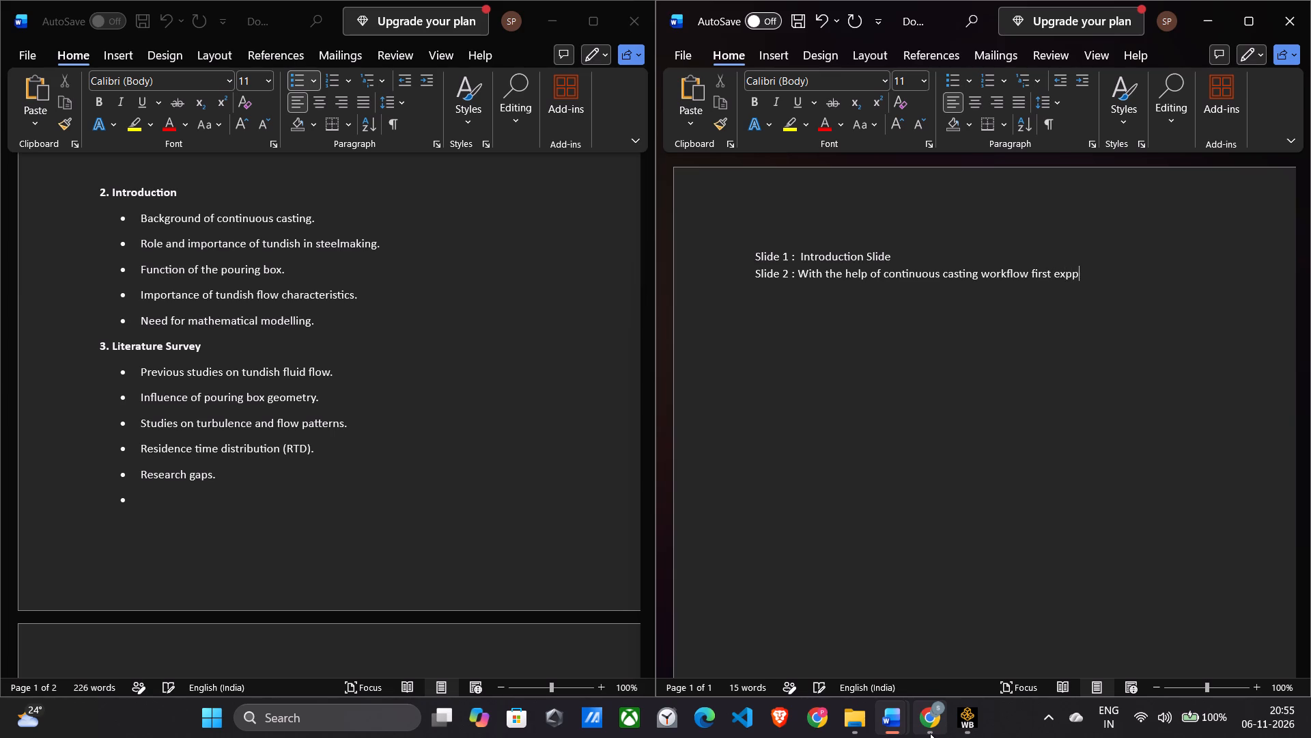
pyautogui.press('BackSpace')
pyautogui.write('lain total work')
pyautogui.press('space')
pyautogui.write('flow and')
pyautogui.press('space')
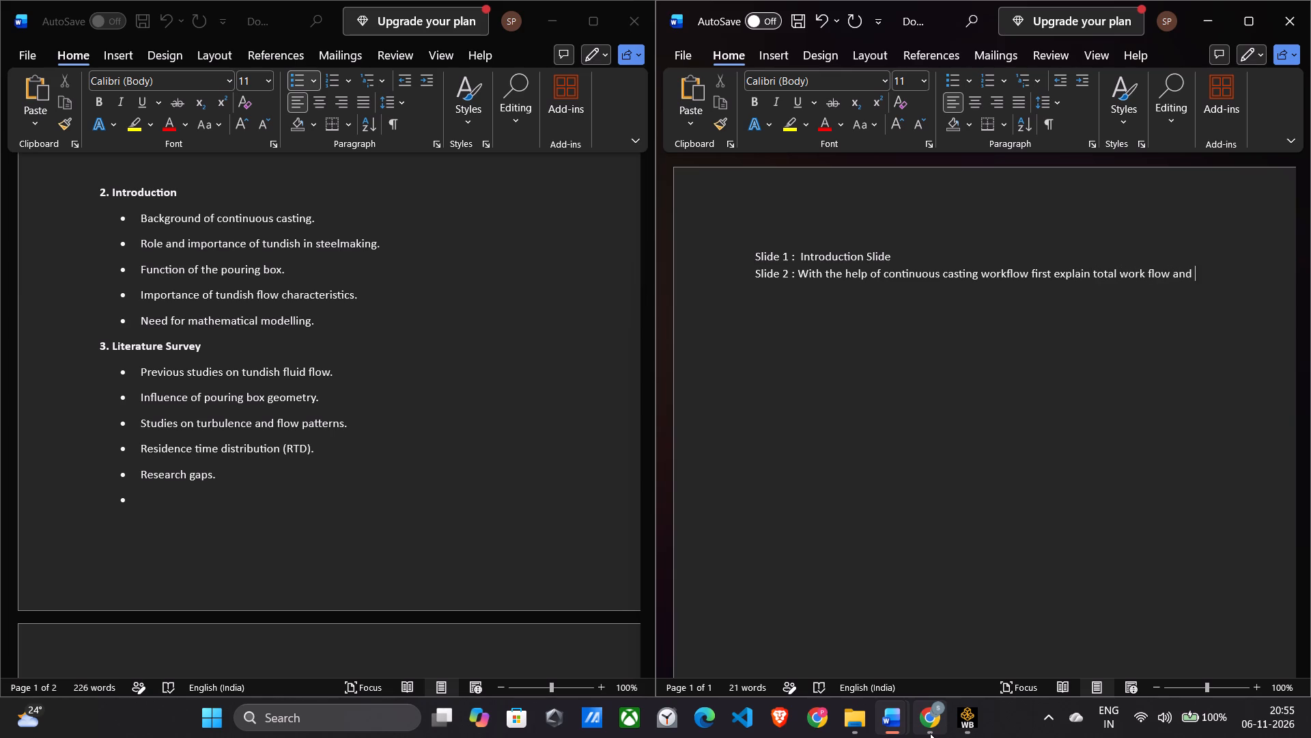
# Complete the Slide 2 sentence with "highlight the place where the project lies i.e tundish and pouring box.".
pyautogui.write('highlight')
pyautogui.press('space')
pyautogui.write('the')
pyautogui.press('space')
pyautogui.hscroll(-1, 1009, 467)
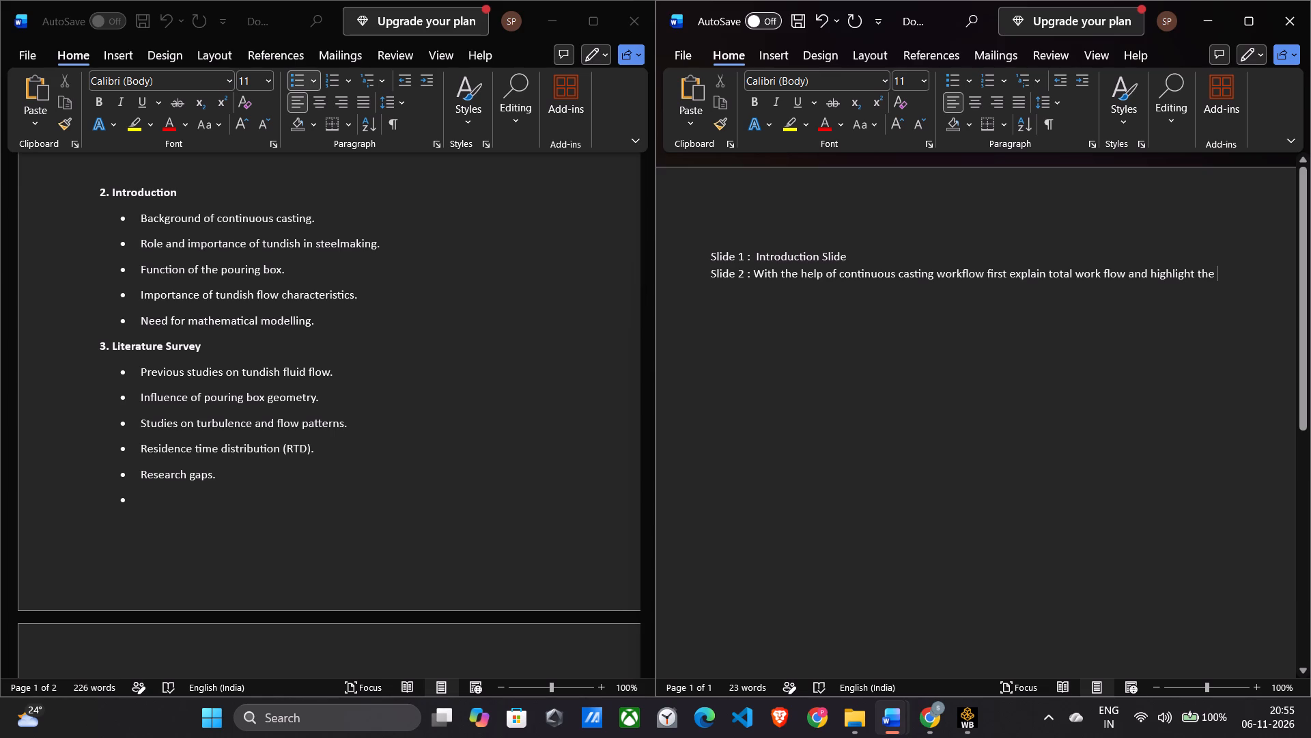
pyautogui.write('place wheere')
pyautogui.press('space')
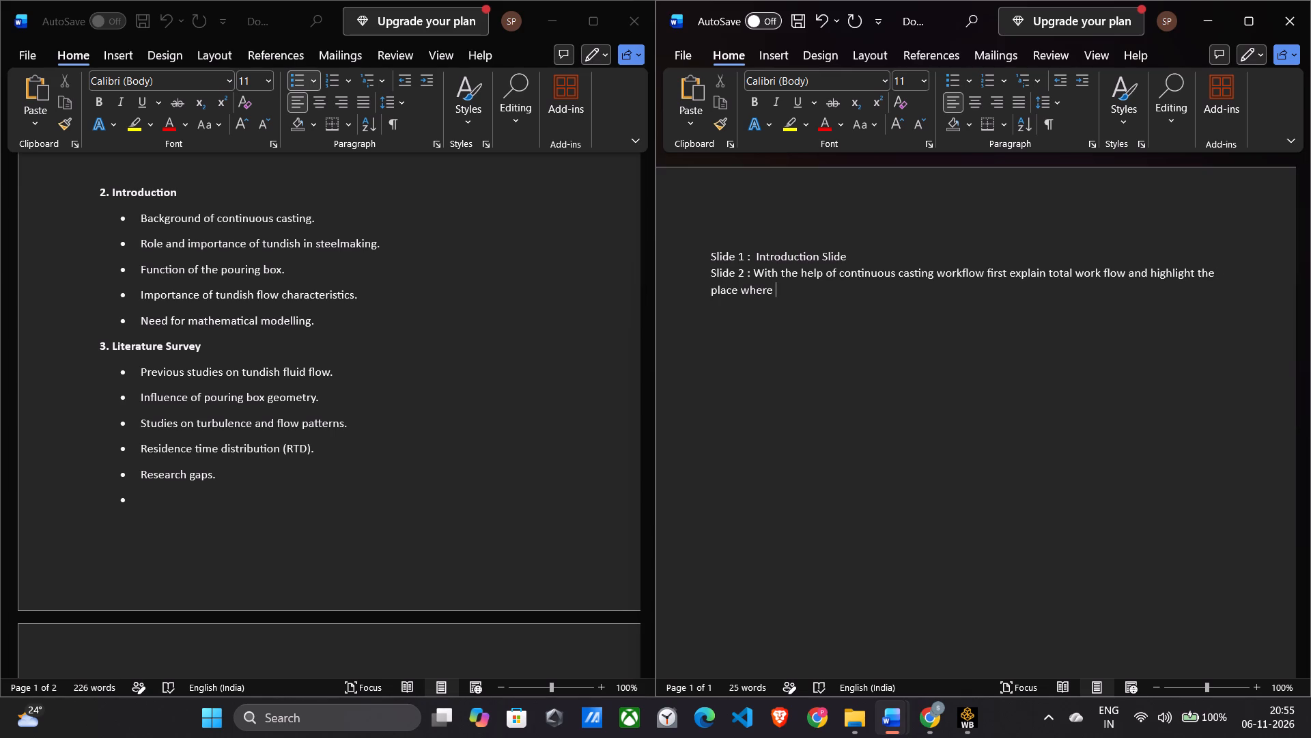
pyautogui.write('the project lies')
pyautogui.press('space')
pyautogui.write('i.e')
pyautogui.press('space')
pyautogui.write('tundish')
pyautogui.press('space')
pyautogui.write('and pouring box.')
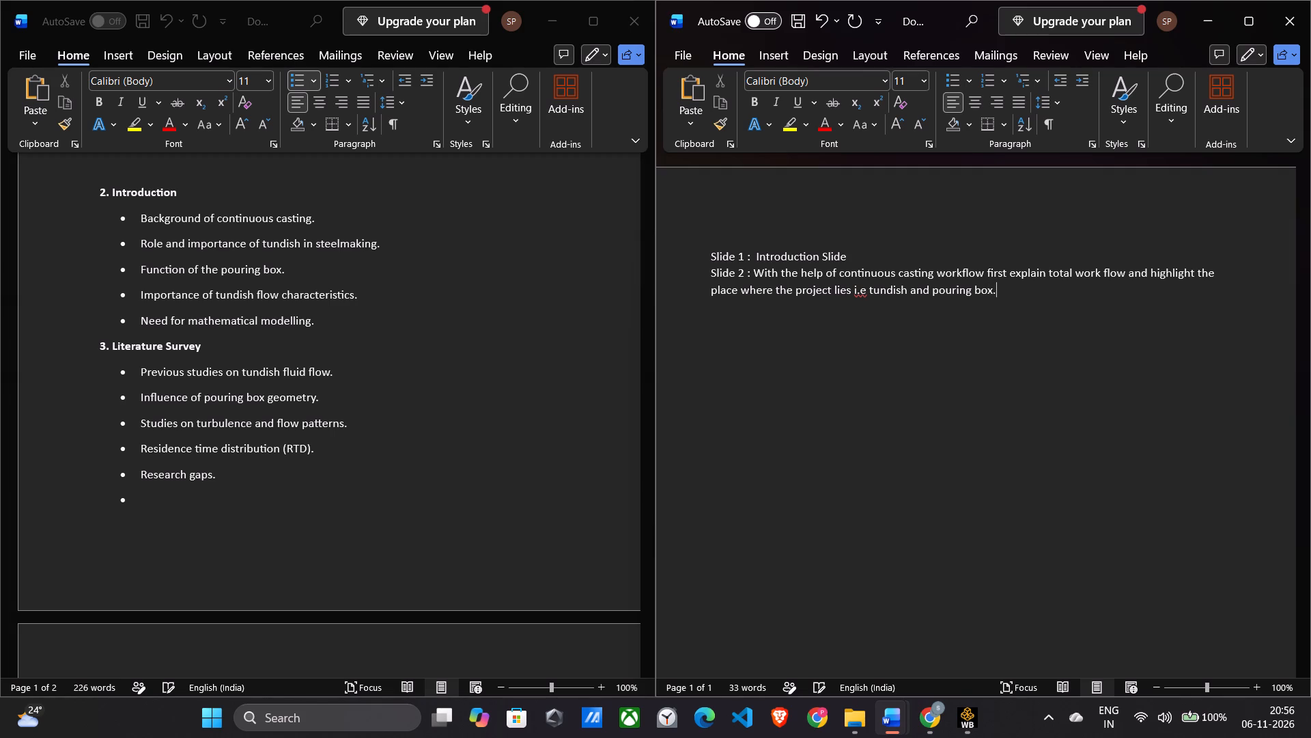
# Start a new line below the Slide 2 sentence with "Explain the role of tundish and".
pyautogui.hotkey('shift', 'Return')
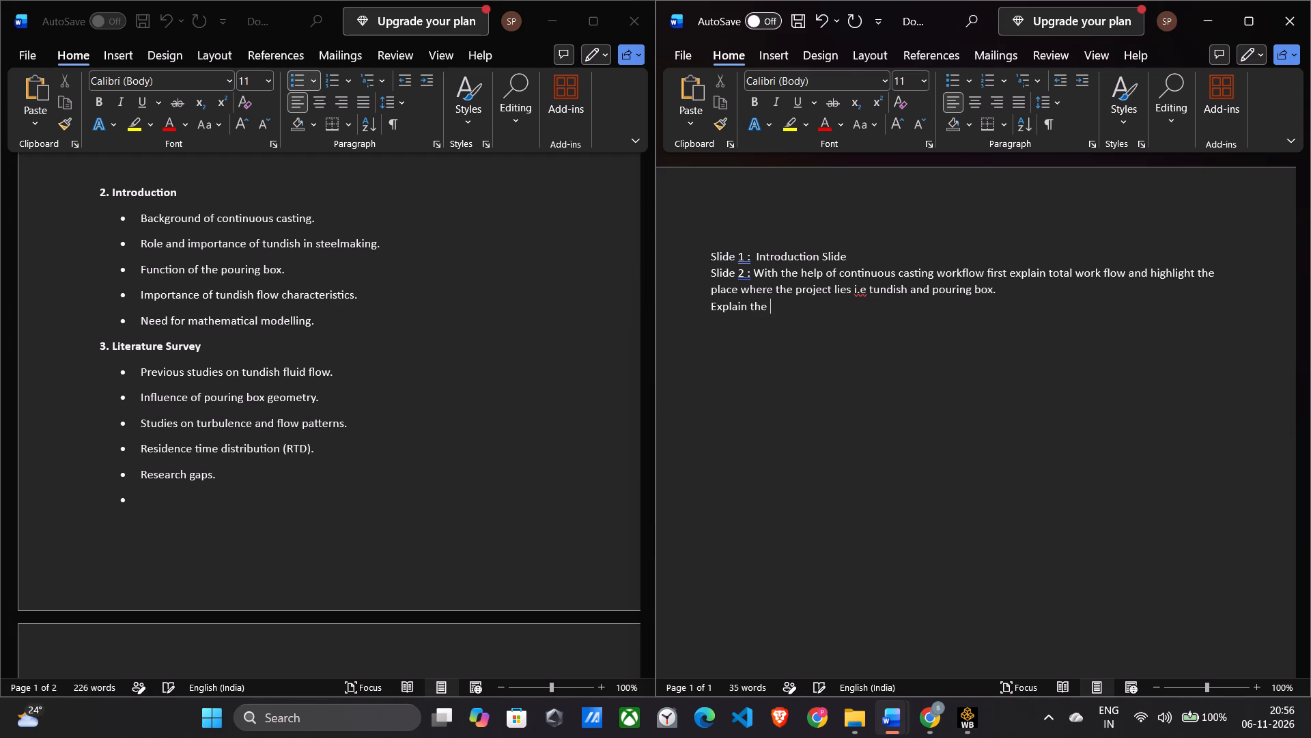
pyautogui.write('rolem')
pyautogui.press('BackSpace')
pyautogui.press('space')
pyautogui.write('of')
pyautogui.press('space')
pyautogui.write('tundish and')
pyautogui.press('space')
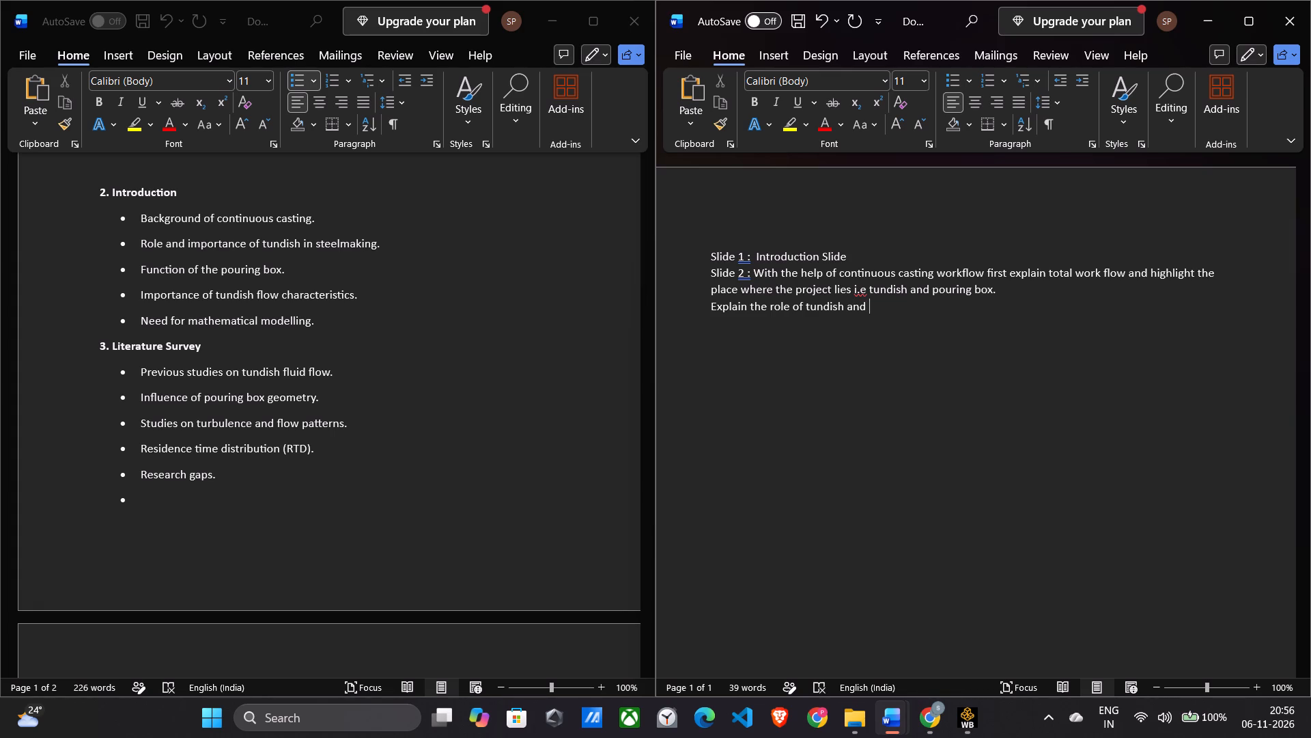
# Revise the new line's wording to "Explain the role and importance of tundish and" and return towards its end.
pyautogui.press('Left')
pyautogui.press('Left')
pyautogui.press('Left')
pyautogui.press('Left')
pyautogui.press('Left')
pyautogui.press('Left')
pyautogui.press('Left')
pyautogui.press('Left')
pyautogui.press('Left')
pyautogui.press('Left')
pyautogui.press('Left')
pyautogui.press('Left')
pyautogui.press('Left')
pyautogui.press('BackSpace')
pyautogui.press('BackSpace')
pyautogui.write('and importance')
pyautogui.press('space')
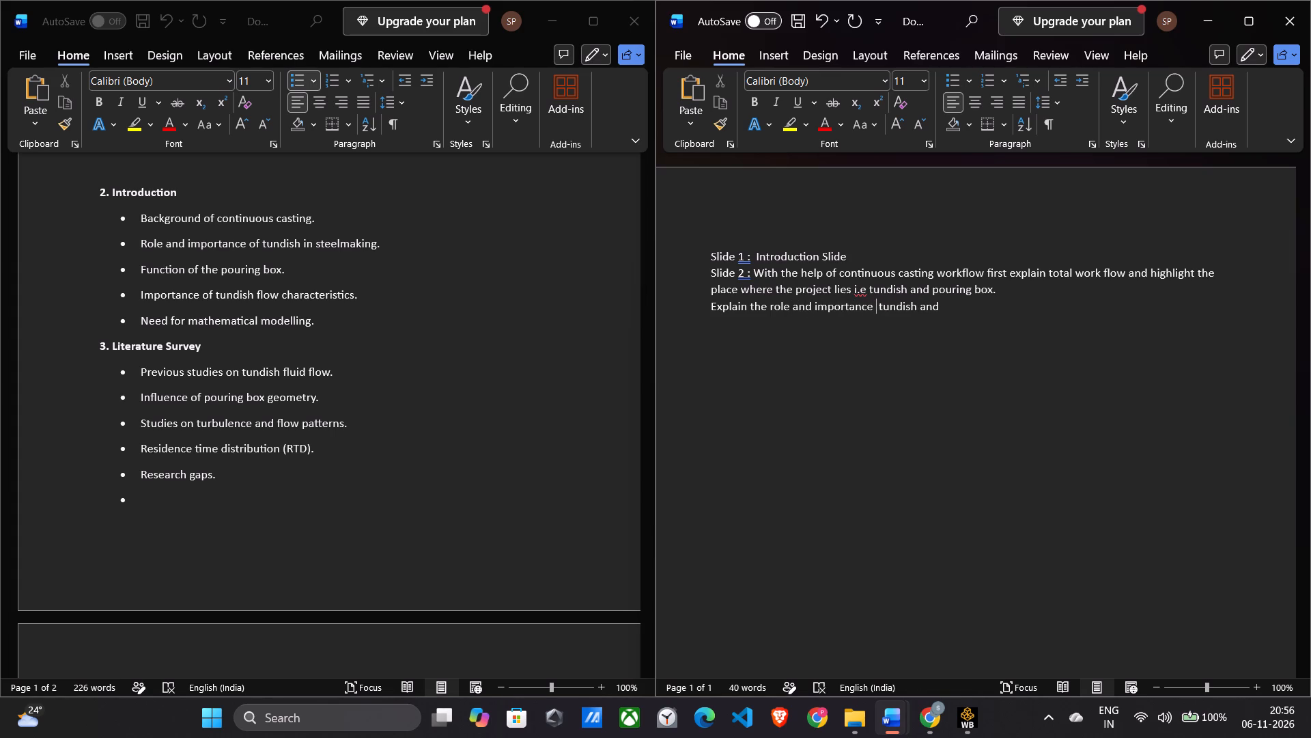
pyautogui.write('of')
pyautogui.press('space')
pyautogui.press('Right')
pyautogui.press('Right')
pyautogui.press('Right')
pyautogui.press('Right')
pyautogui.press('Right')
pyautogui.press('Right')
pyautogui.press('Right')
pyautogui.press('Right')
pyautogui.press('Right')
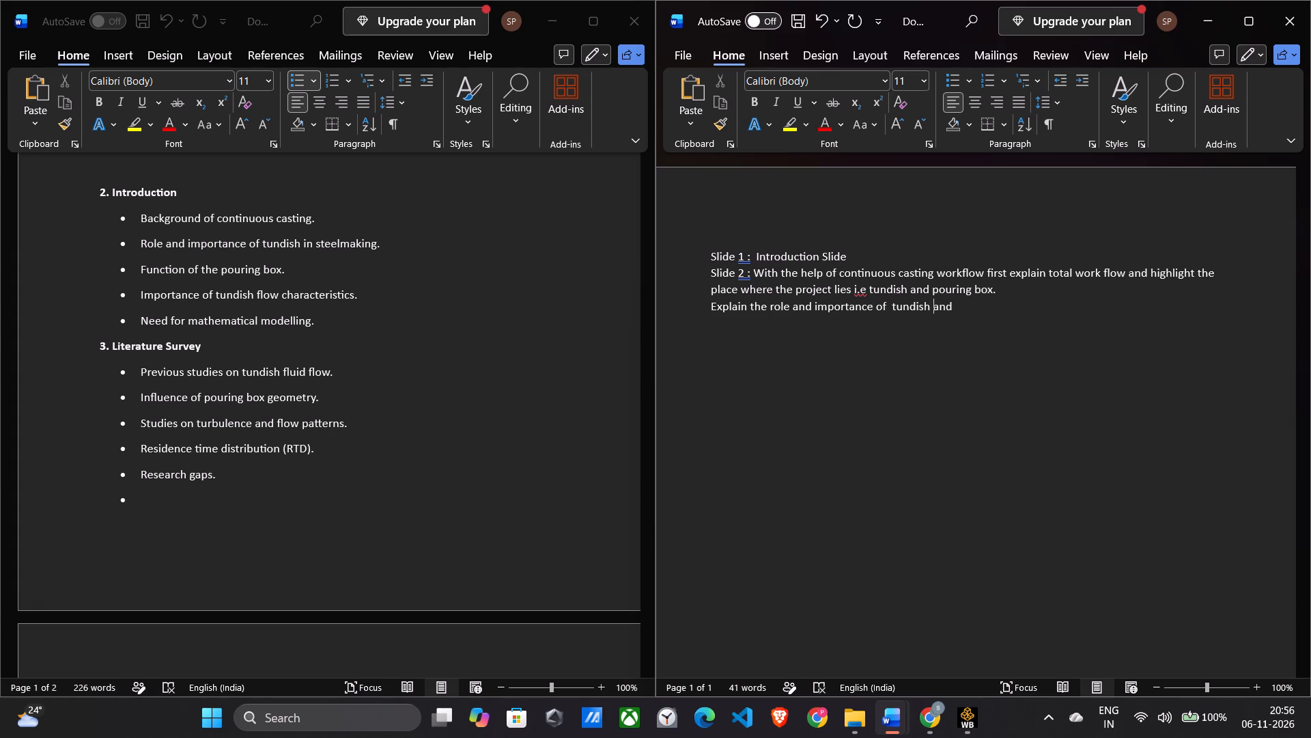
# Remove the trailing "and" so the line below the Slide 2 sentence reads "Explain the role and importance of tundish".
pyautogui.press('Right')
pyautogui.press('Right')
pyautogui.press('Right')
pyautogui.press('Right')
pyautogui.press('BackSpace')
pyautogui.press('BackSpace')
pyautogui.press('BackSpace')
pyautogui.press('BackSpace')
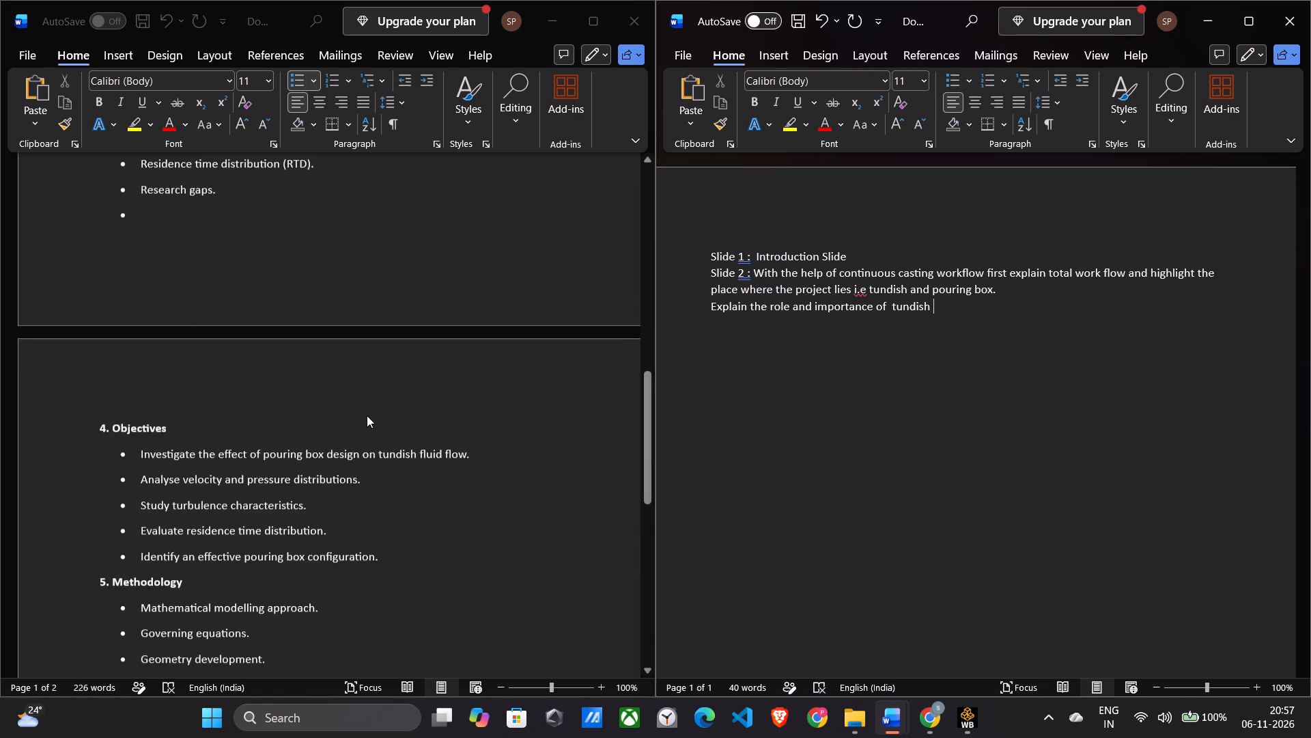
pyautogui.scroll(-1, 367, 415)
pyautogui.scroll(1, 367, 415)
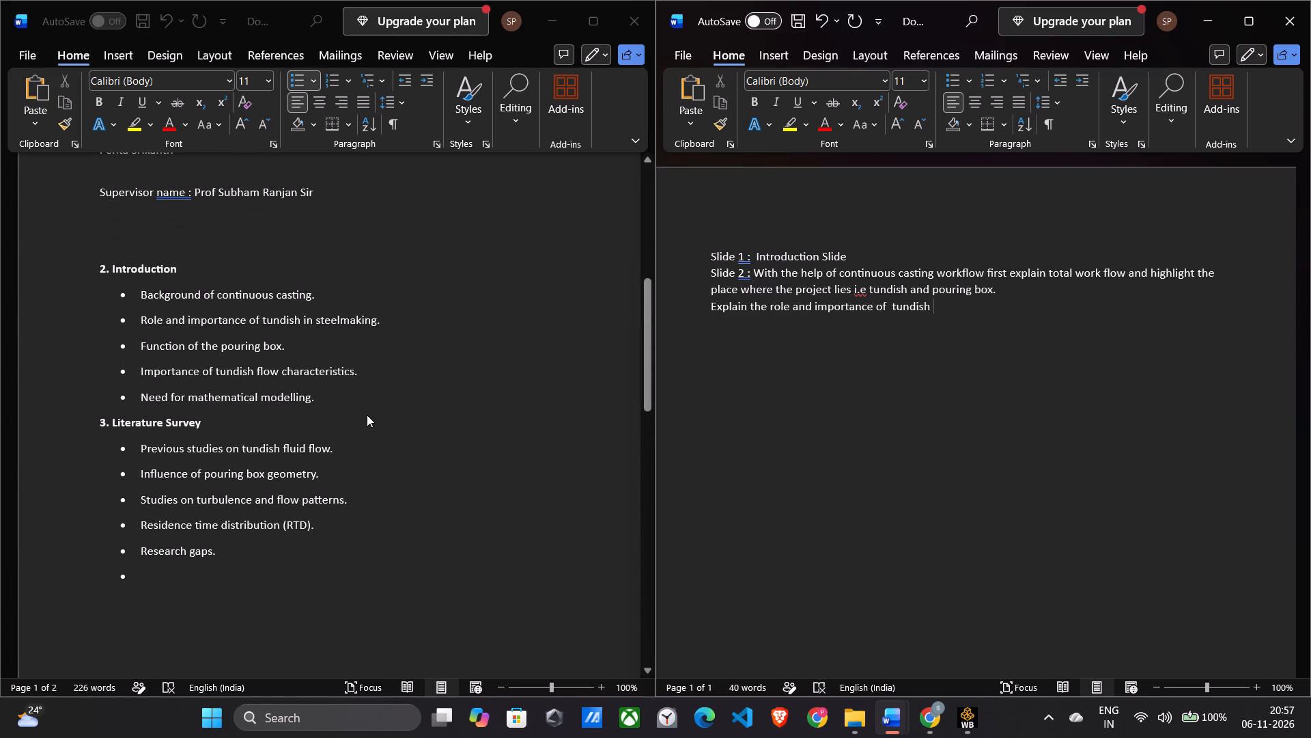
pyautogui.hotkey('shift', 'Return')
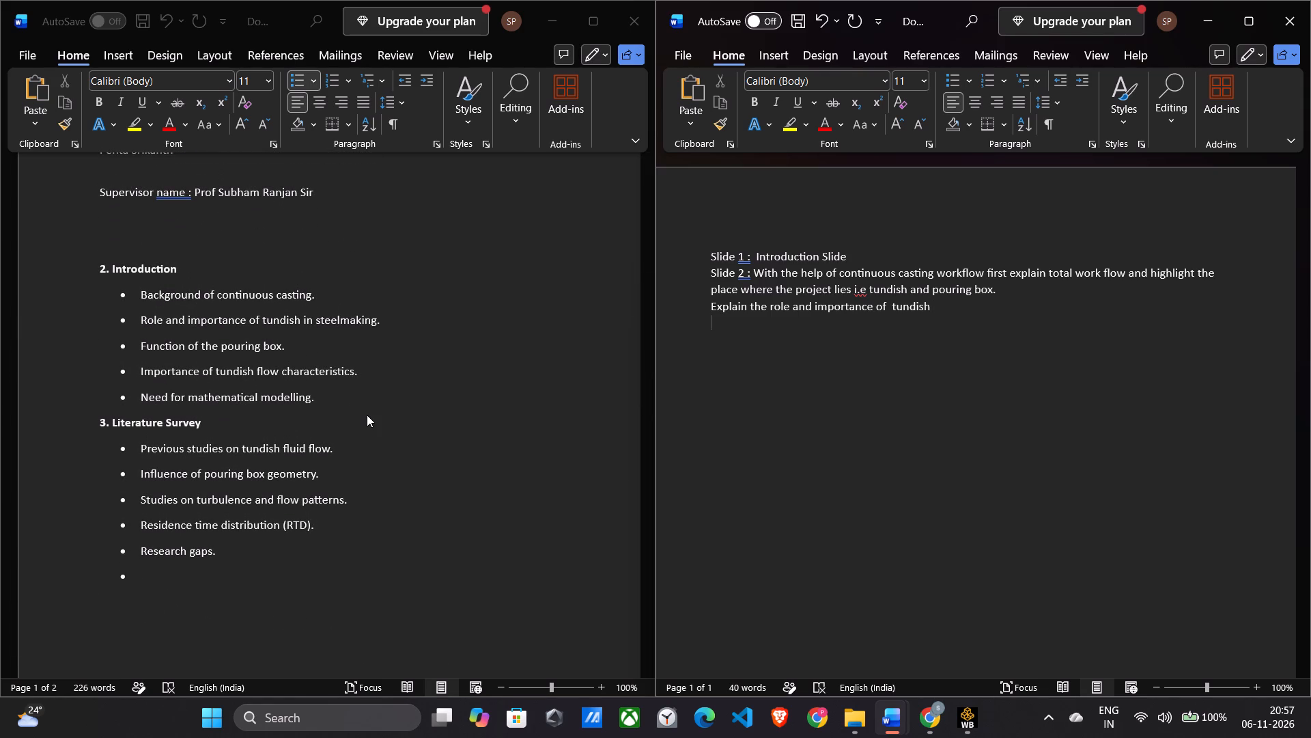
pyautogui.press('t')
pyautogui.press('BackSpace')
pyautogui.press('BackSpace')
pyautogui.write('hat is the importance of')
pyautogui.press('space')
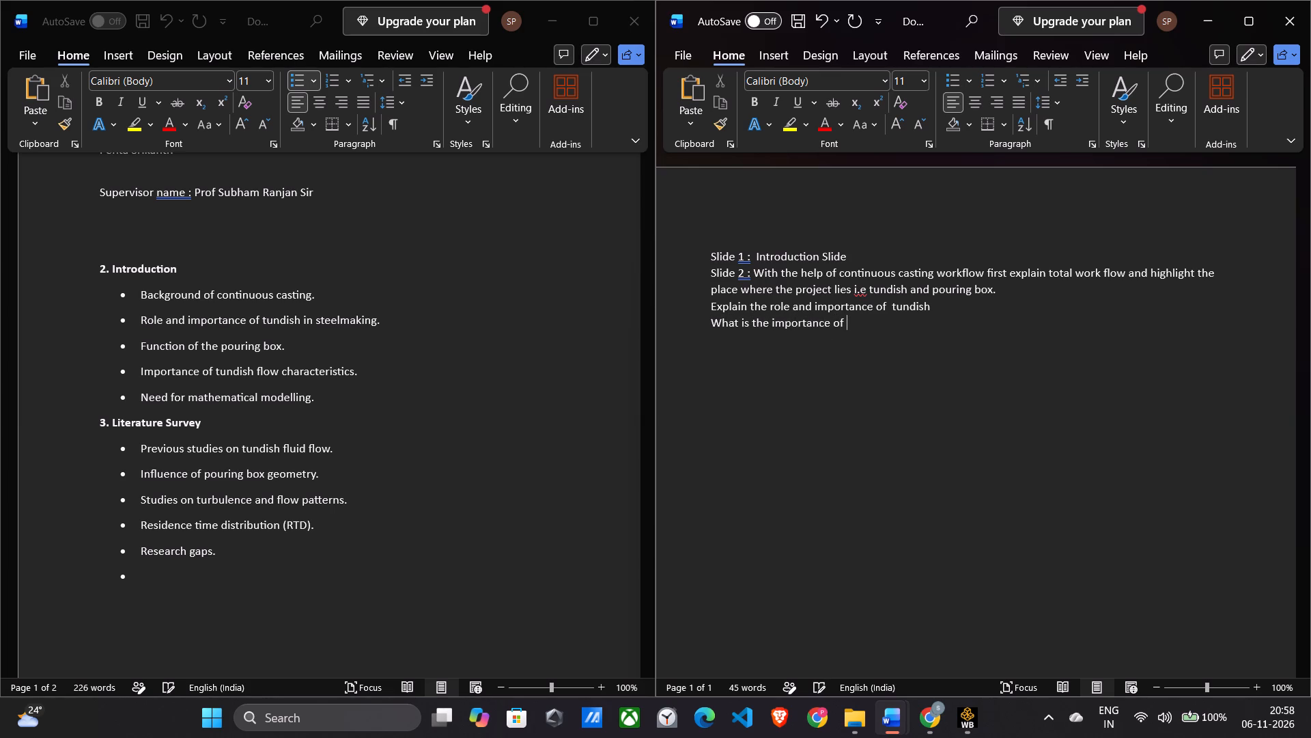
pyautogui.write('pour')
pyautogui.write('ing box?')
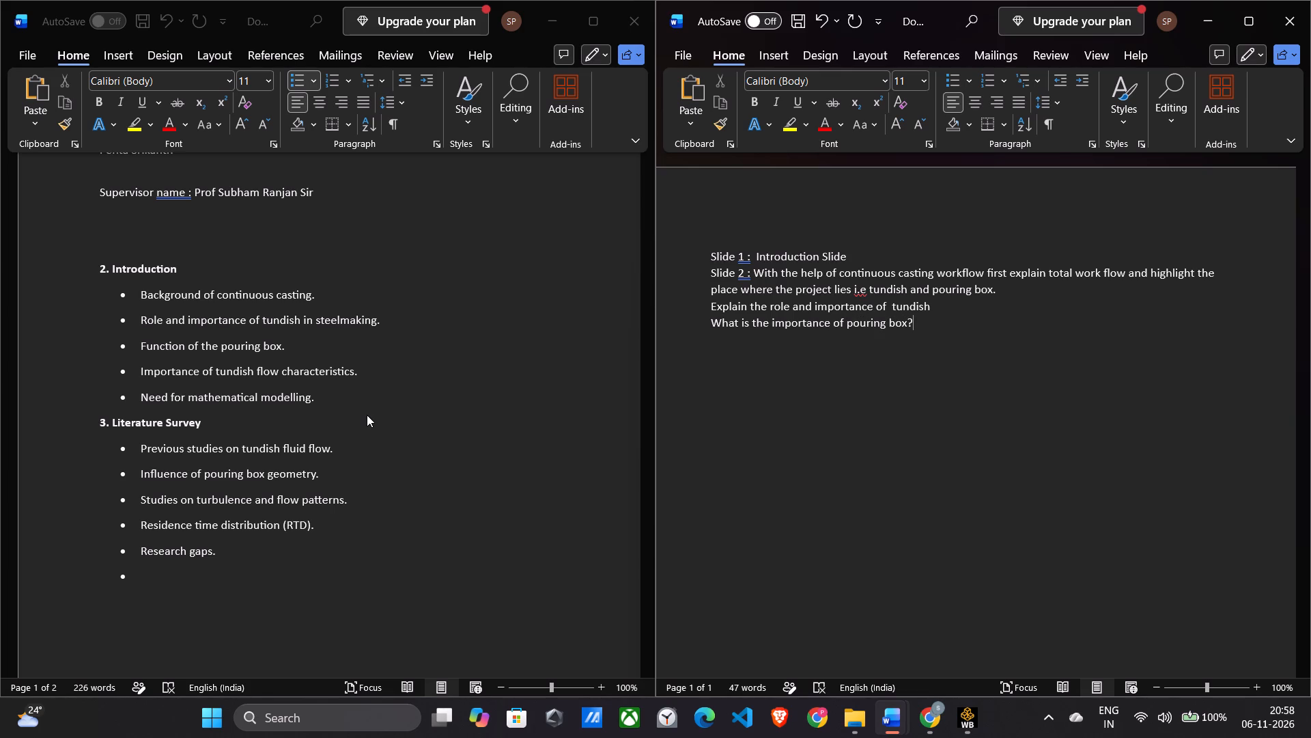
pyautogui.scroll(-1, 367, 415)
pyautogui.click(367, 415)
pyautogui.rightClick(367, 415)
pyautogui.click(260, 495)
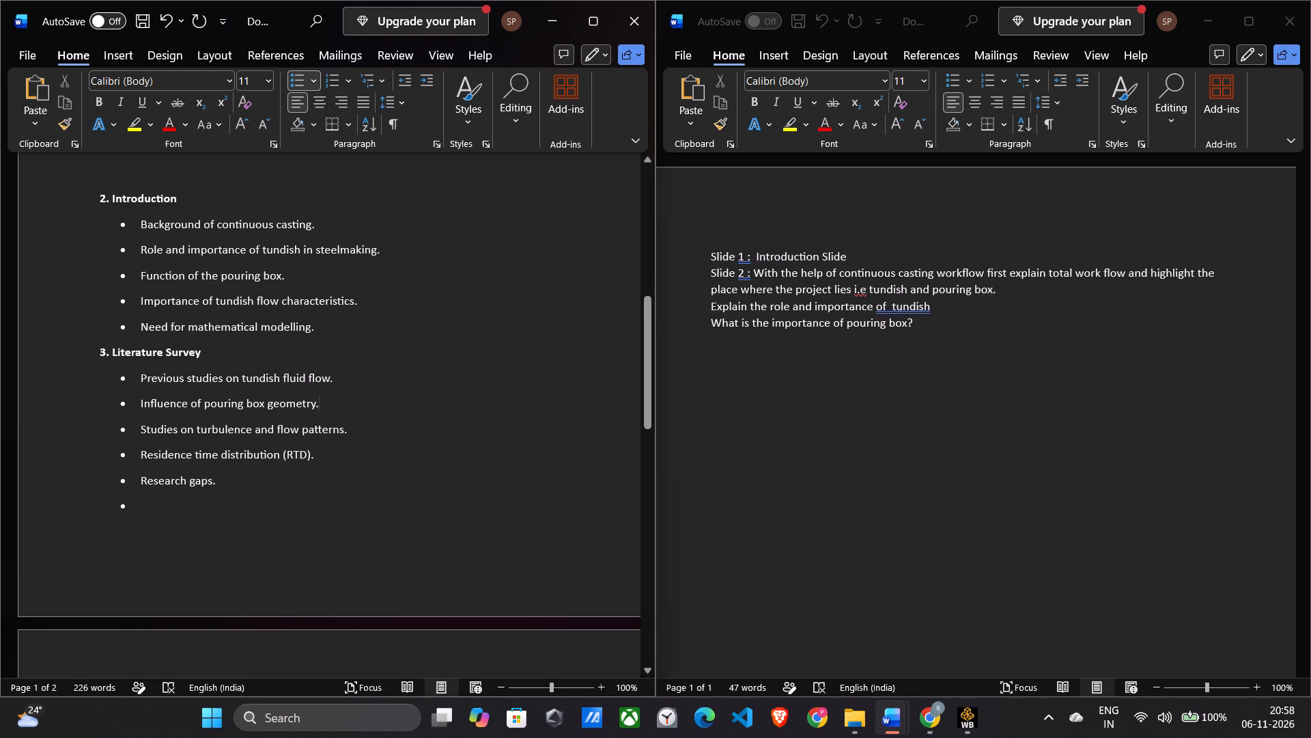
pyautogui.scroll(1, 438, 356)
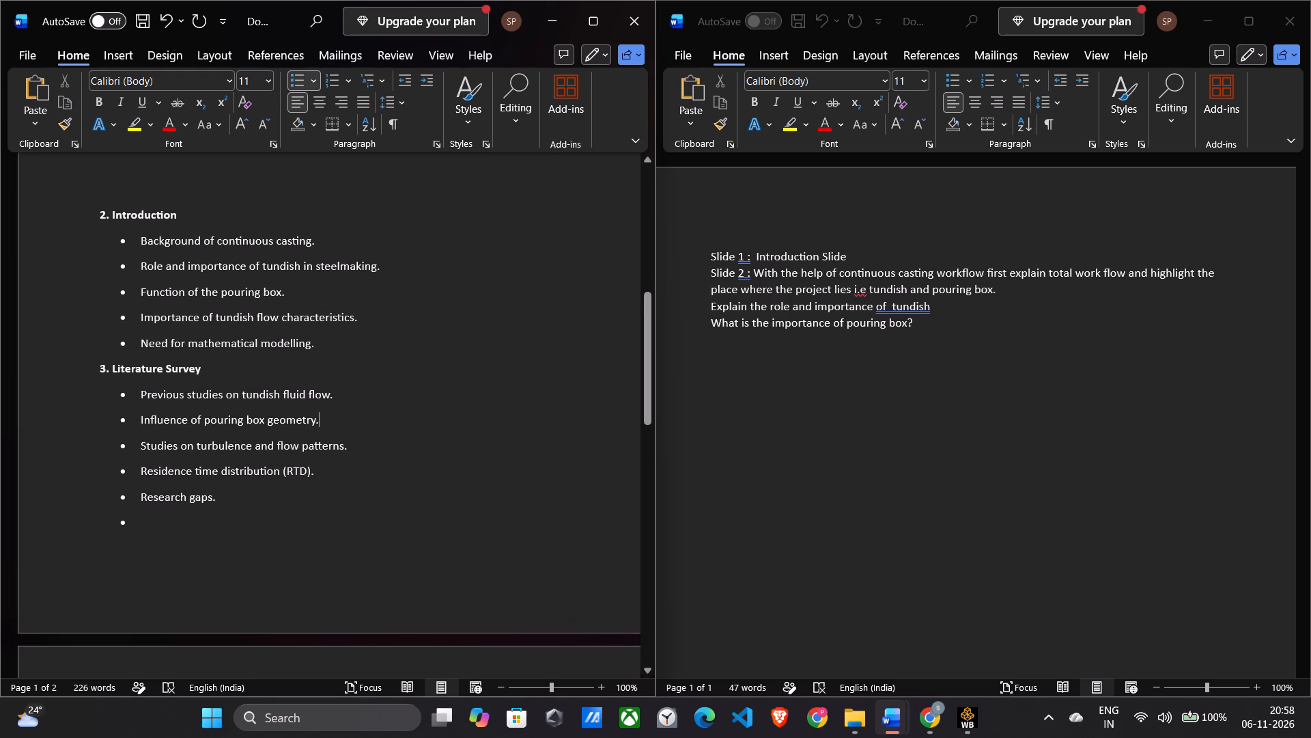
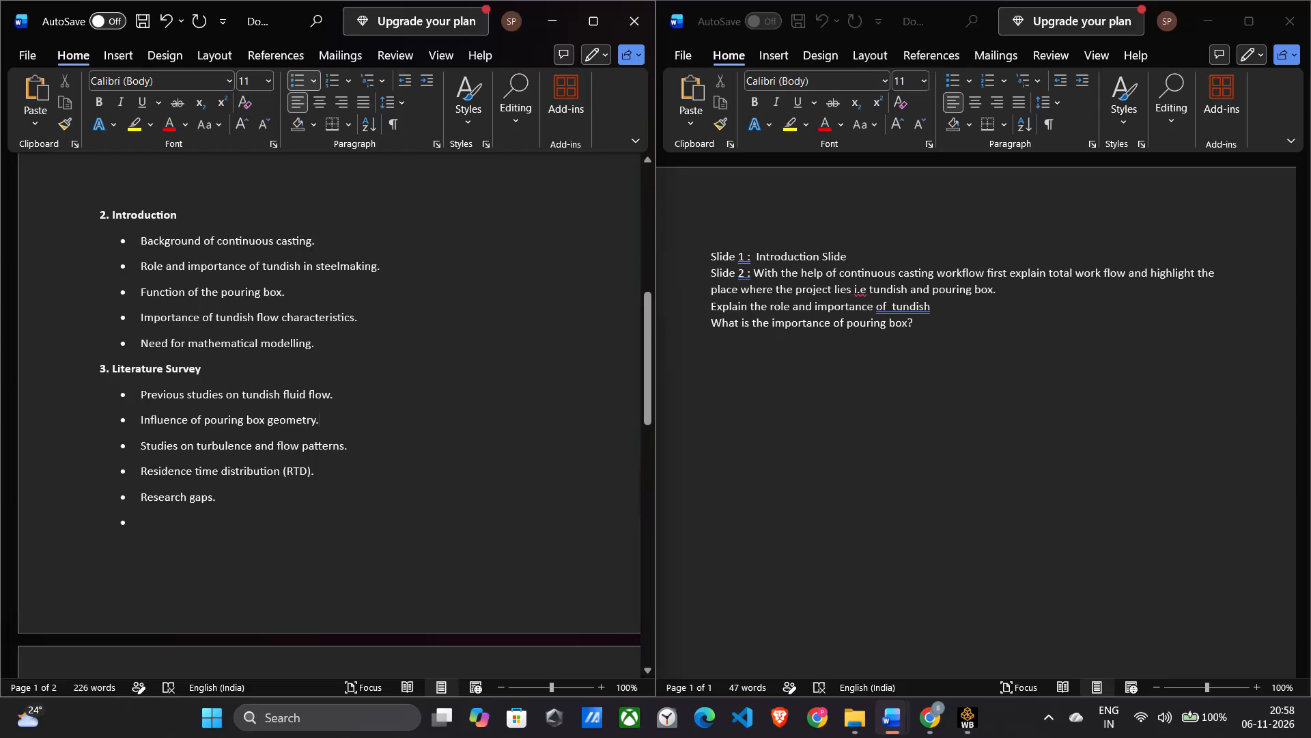
# Insert "explaining" before "What is the importance of pouring box?" in the slide plan and return to the end of that line.
pyautogui.scroll(-1, 296, 345)
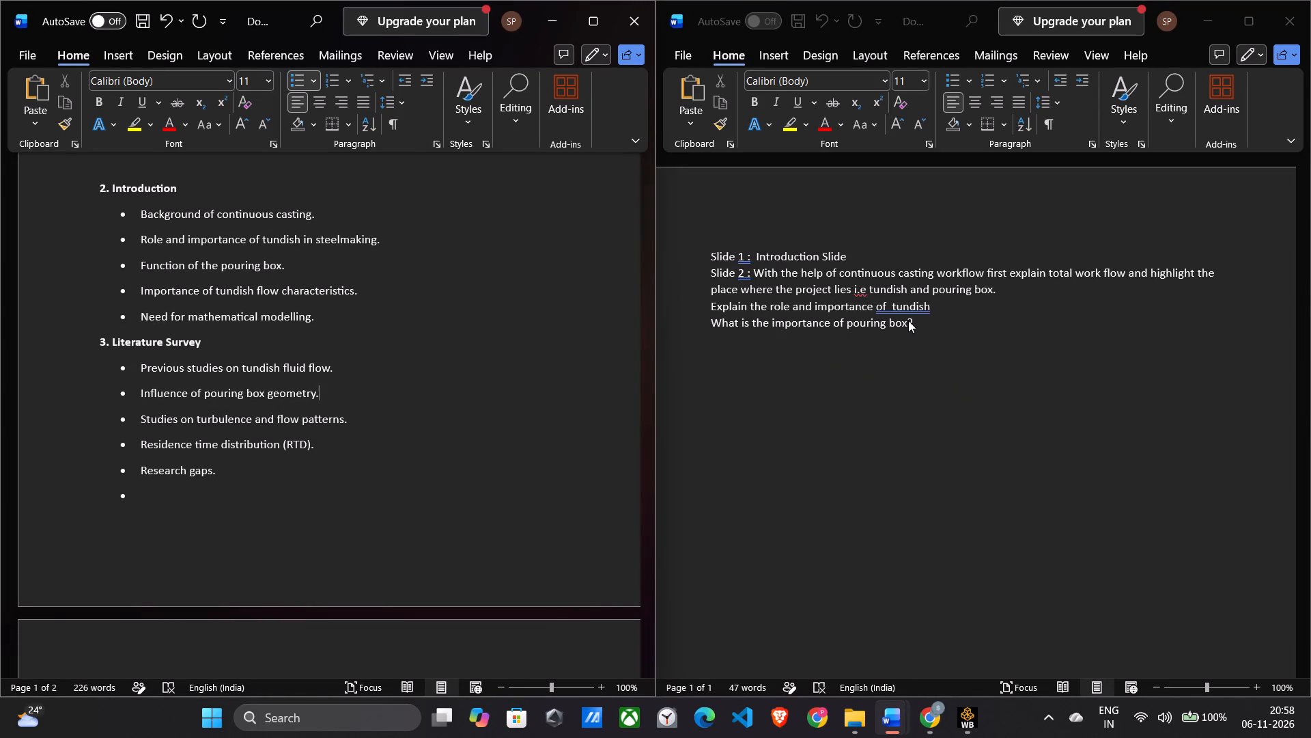
pyautogui.click(709, 323)
pyautogui.press('Left')
pyautogui.press('Left')
pyautogui.press('Left')
pyautogui.press('Left')
pyautogui.press('Left')
pyautogui.press('Left')
pyautogui.press('Left')
pyautogui.press('Left')
pyautogui.press('Left')
pyautogui.press('Left')
pyautogui.press('Left')
pyautogui.press('Left')
pyautogui.press('Left')
pyautogui.press('Left')
pyautogui.press('Left')
pyautogui.press('Left')
pyautogui.press('Left')
pyautogui.press('Left')
pyautogui.press('Left')
pyautogui.press('Left')
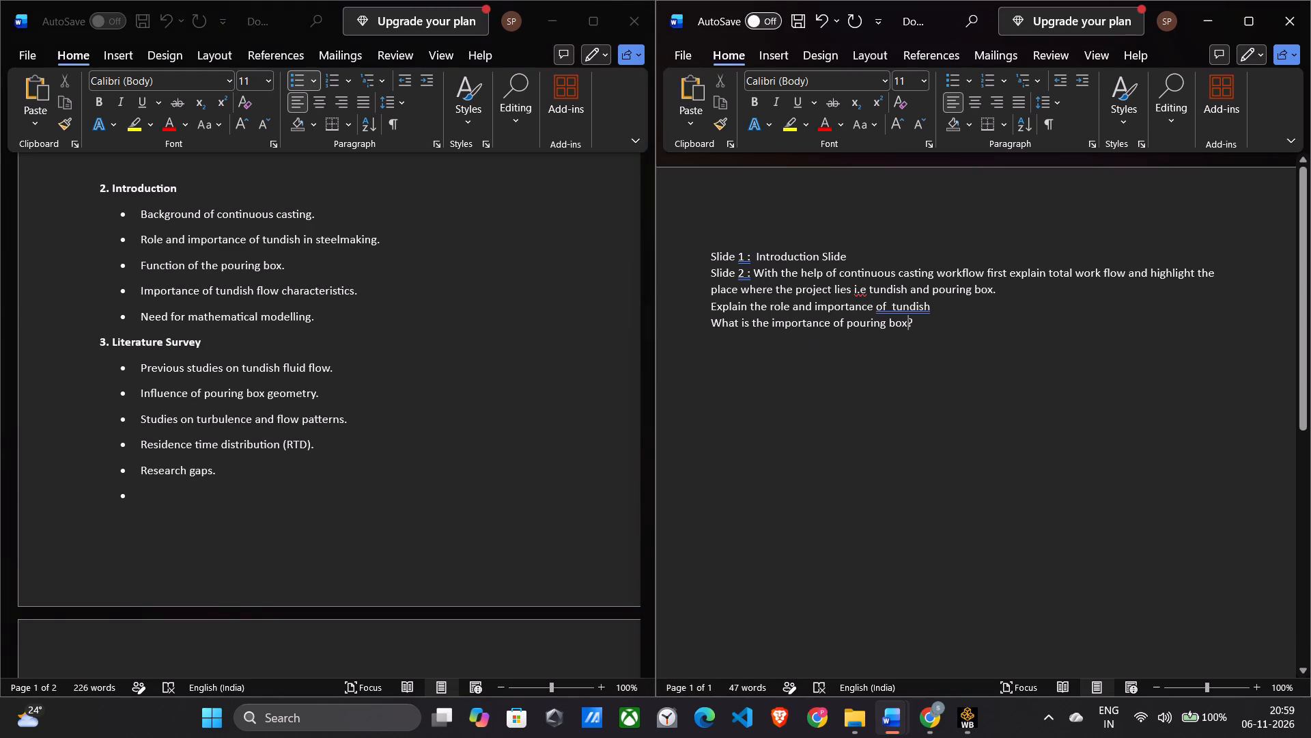
pyautogui.press('Left')
pyautogui.press('Left')
pyautogui.press('Left')
pyautogui.press('Left')
pyautogui.press('Left')
pyautogui.press('Left')
pyautogui.press('Left')
pyautogui.press('Left')
pyautogui.press('Left')
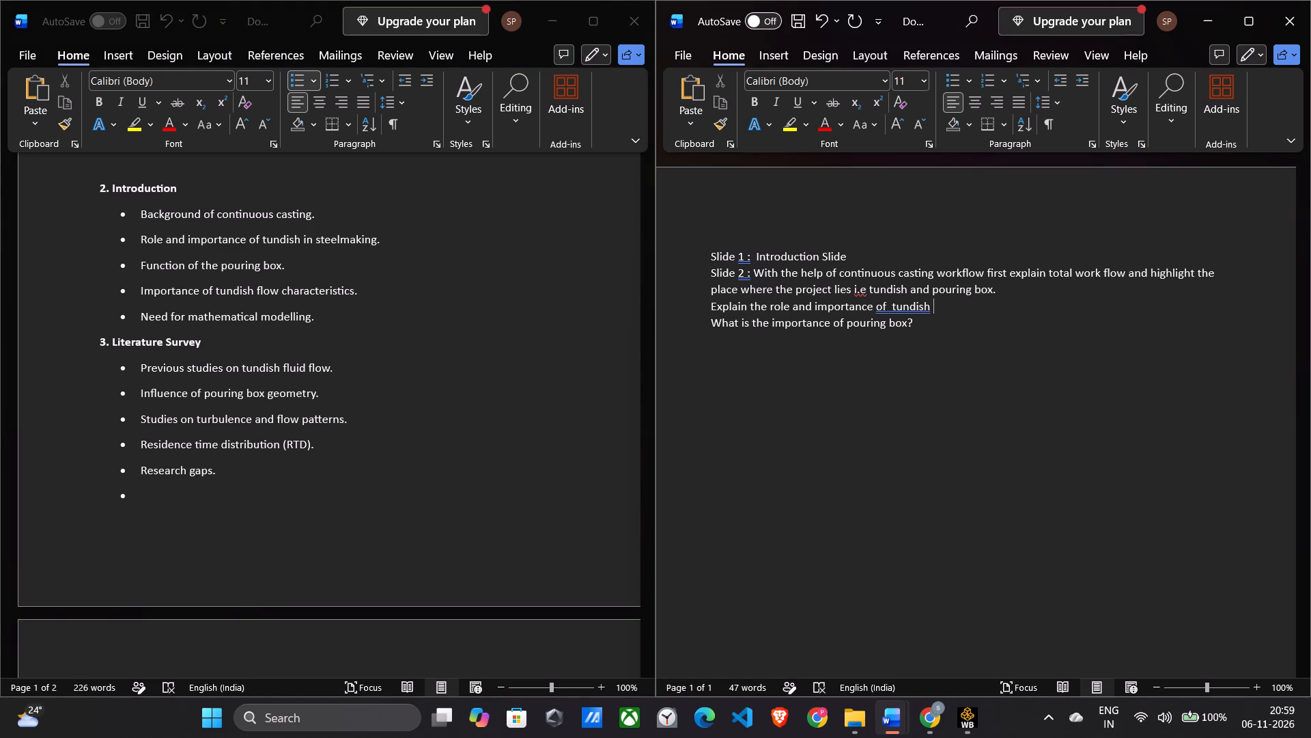
pyautogui.press('Down')
pyautogui.press('Left')
pyautogui.press('Right')
pyautogui.press('Right')
pyautogui.press('Right')
pyautogui.press('Up')
pyautogui.press('Right')
pyautogui.press('Right')
pyautogui.press('Right')
pyautogui.press('Right')
pyautogui.press('Right')
pyautogui.write('exa')
pyautogui.press('BackSpace')
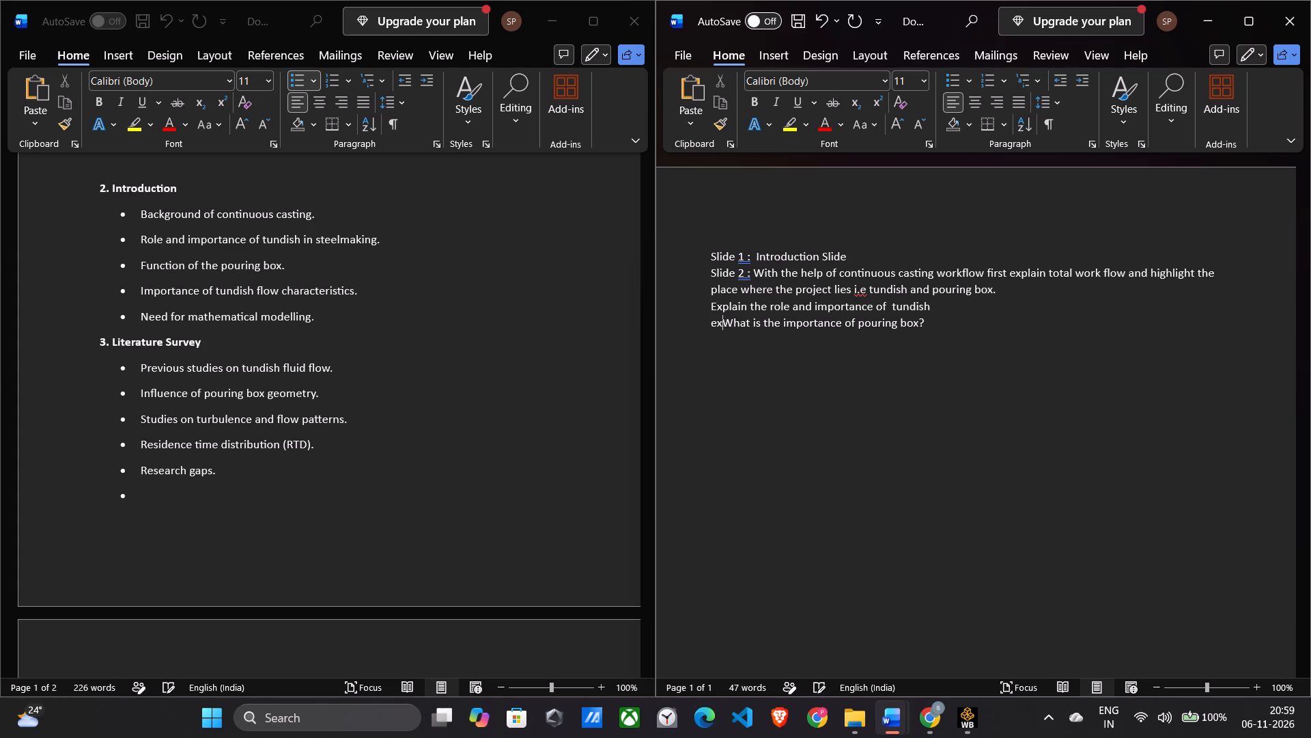
pyautogui.write('plaining')
pyautogui.press('space')
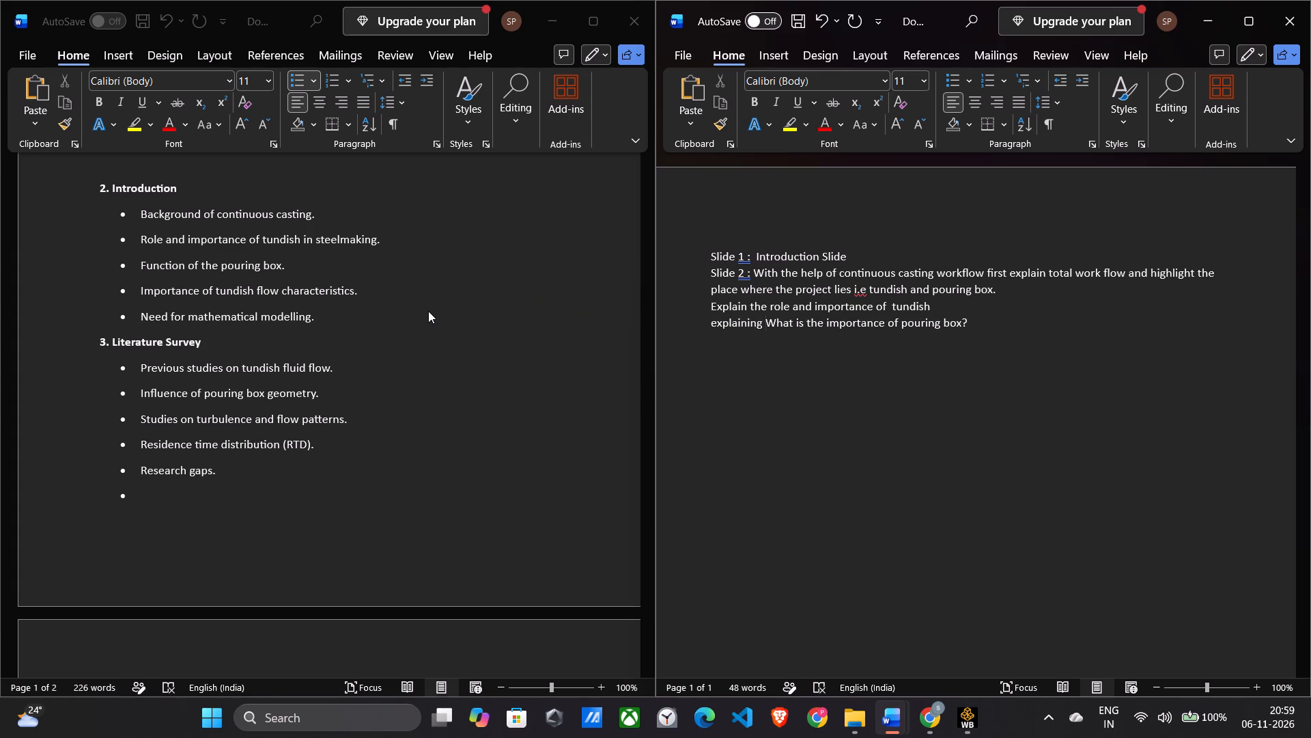
pyautogui.click(972, 329)
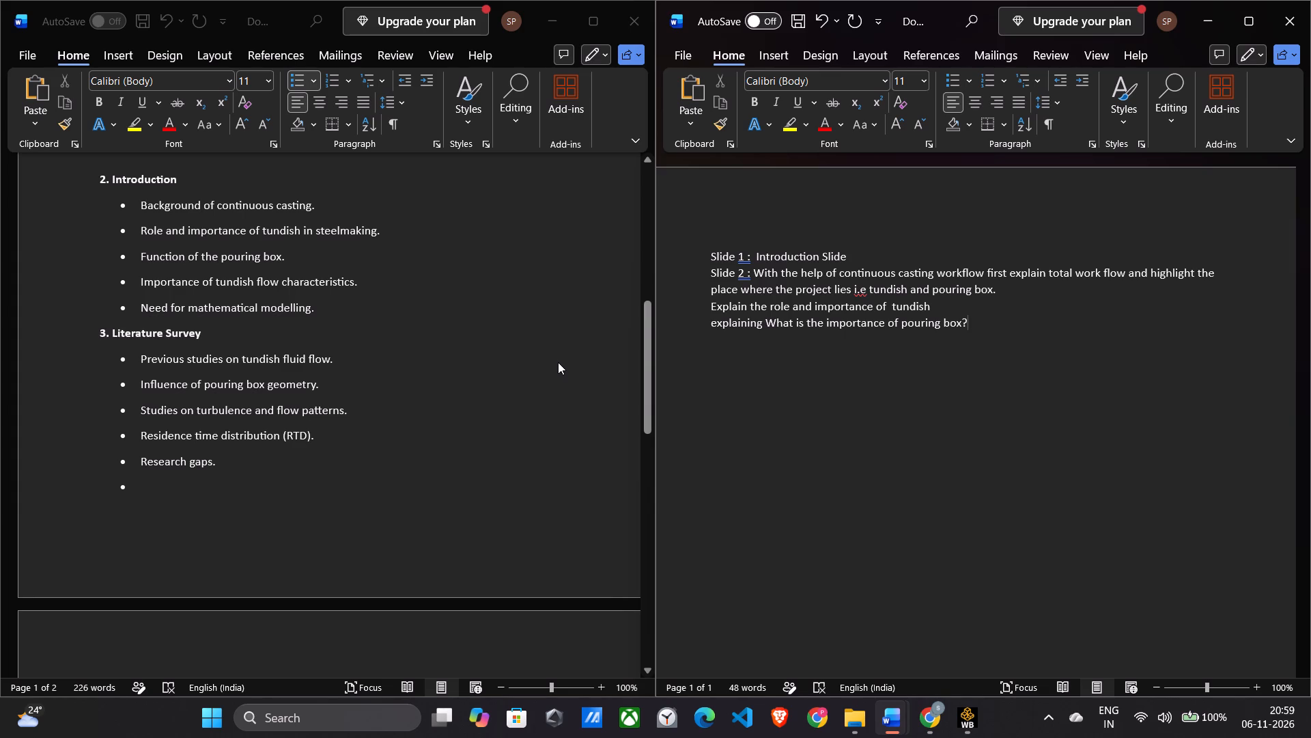
# Review the outline document from the Literature Survey section on to the Objectives section.
pyautogui.scroll(-1, 558, 362)
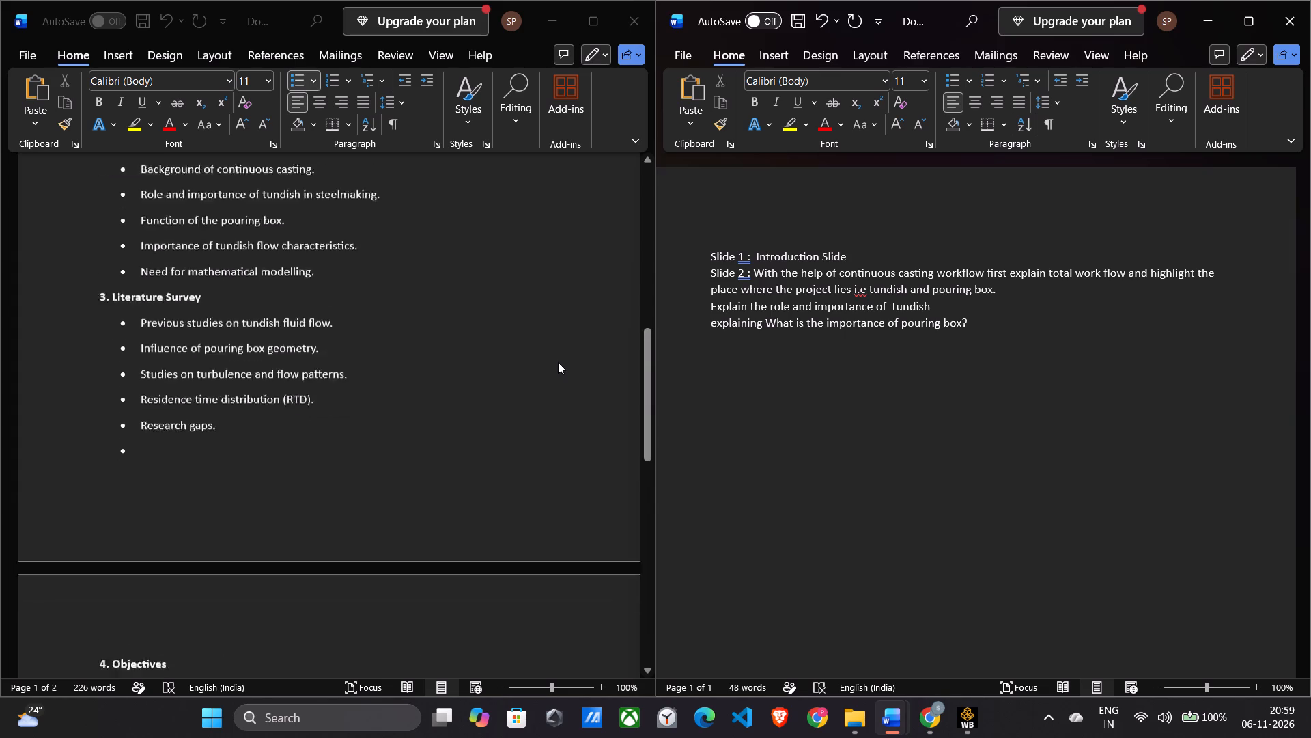
pyautogui.scroll(-1, 558, 362)
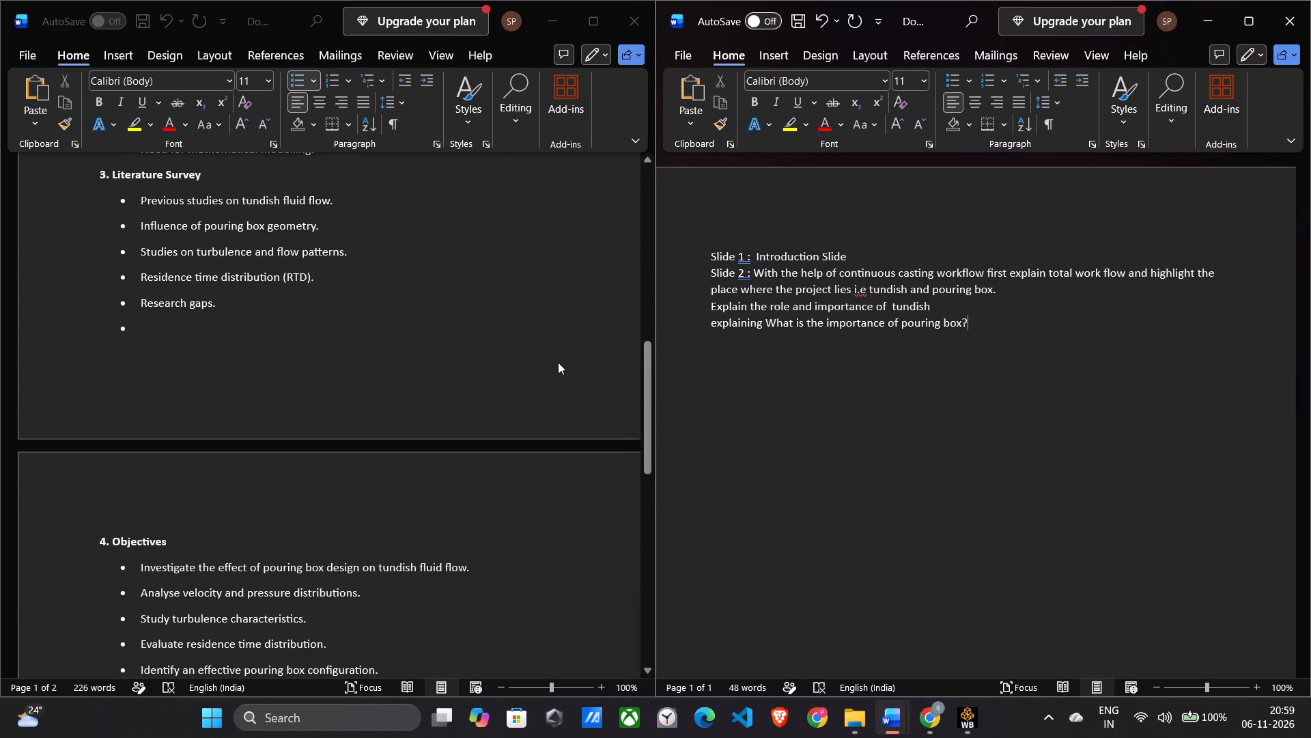
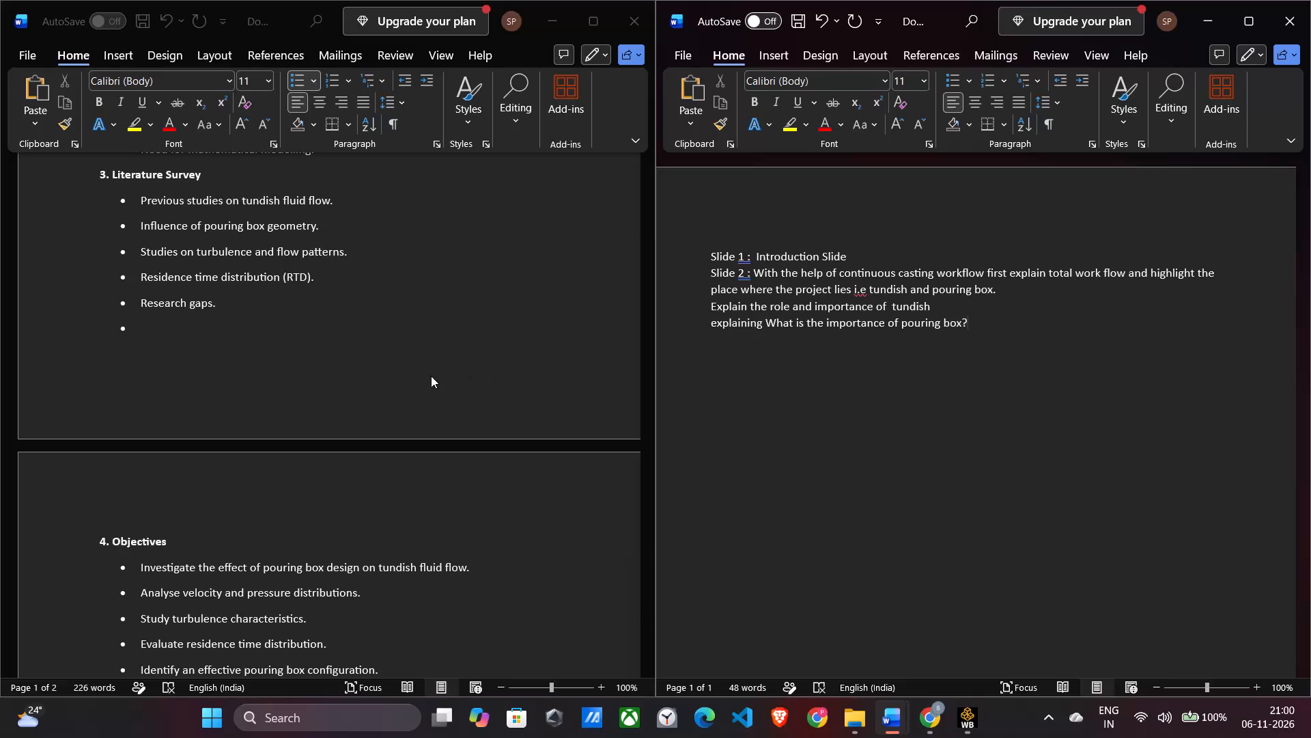
# Start a new blank paragraph below the "explaining What is the importance of pouring box?" line in the slide plan.
pyautogui.scroll(-1, 431, 376)
pyautogui.scroll(-1, 468, 211)
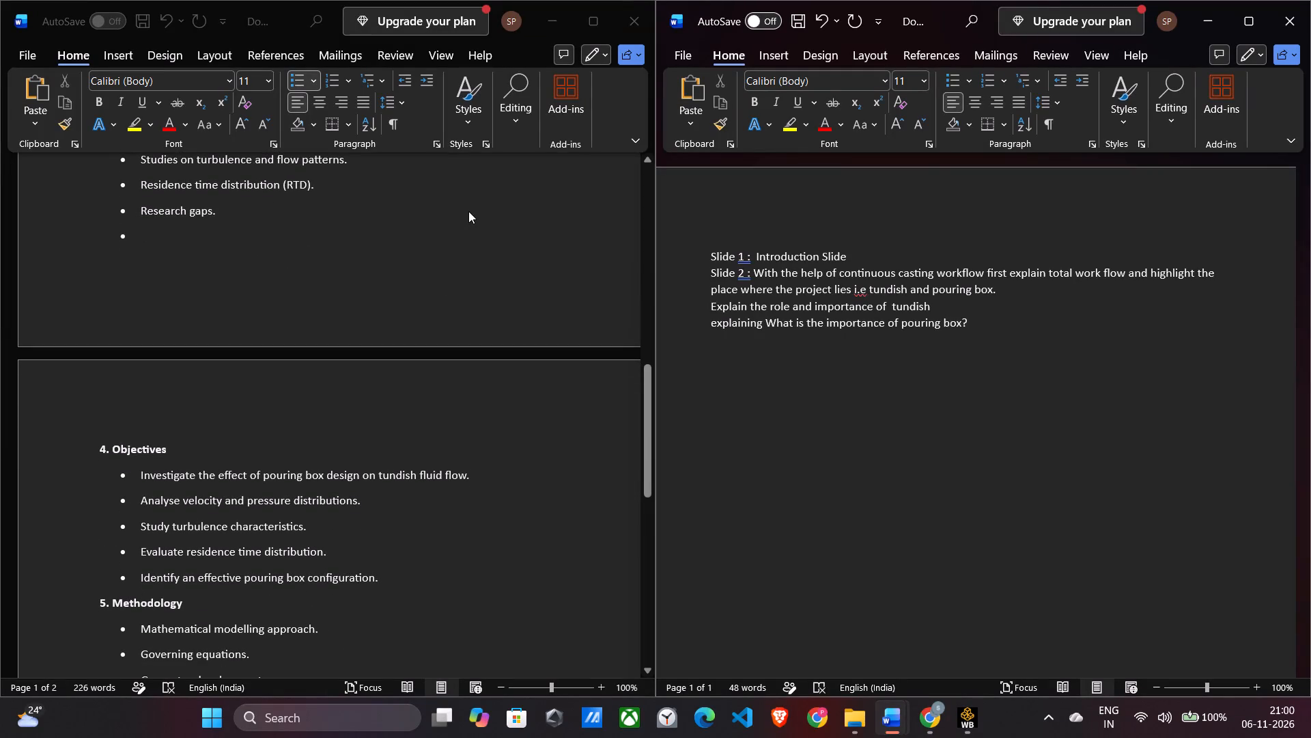
pyautogui.scroll(1, 468, 211)
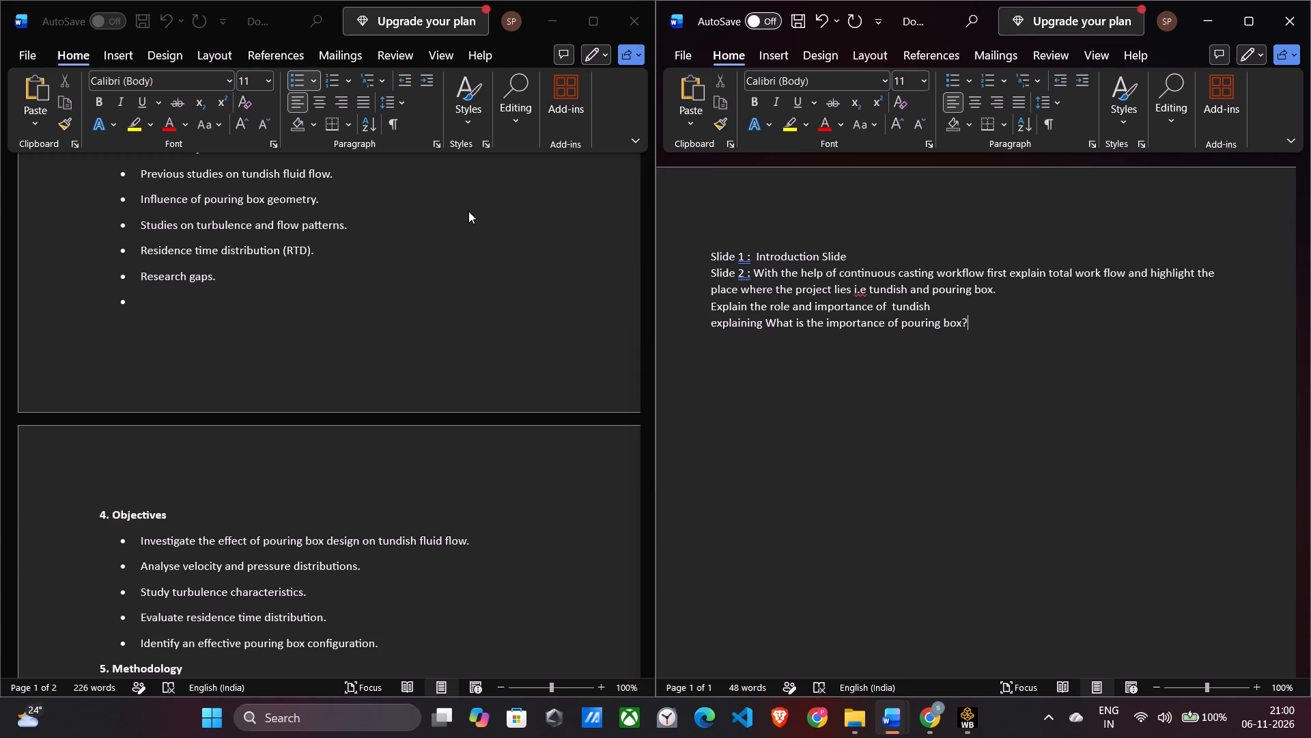
pyautogui.hotkey('shift', 'Return')
pyautogui.press('space')
pyautogui.press('Return')
pyautogui.press('BackSpace')
pyautogui.press('Return')
pyautogui.press('BackSpace')
pyautogui.press('Return')
# Review the outline document from the Literature Survey section through Objectives, Methodology and Results to the Conclusions.
pyautogui.scroll(1, 392, 393)
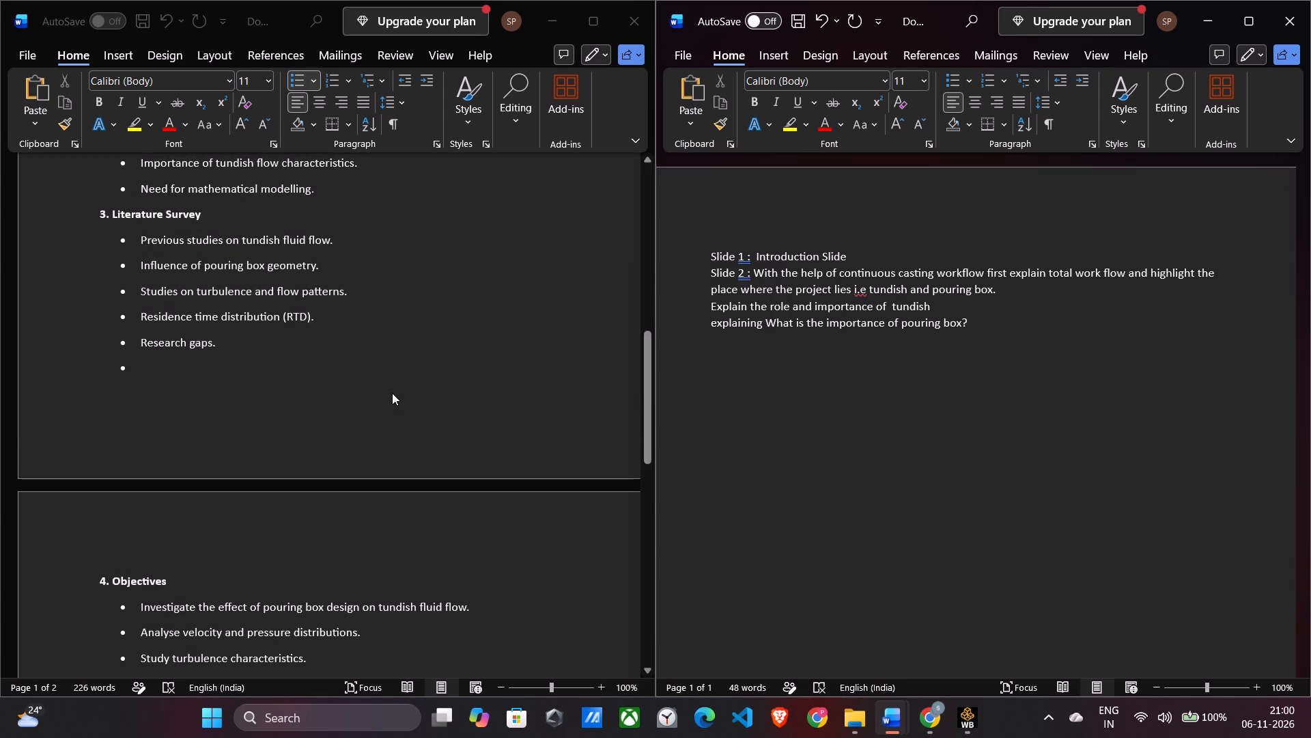
pyautogui.scroll(-2, 667, 489)
pyautogui.scroll(2, 944, 428)
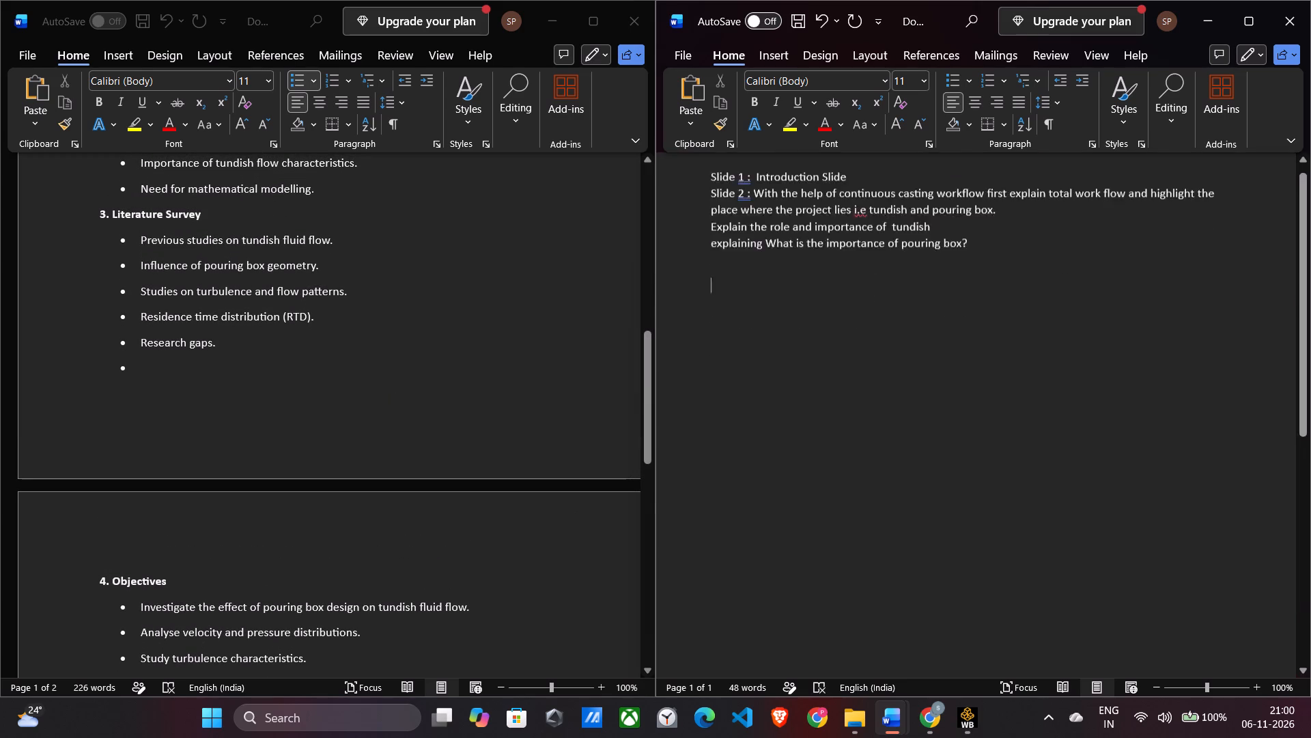
pyautogui.scroll(2, 944, 428)
pyautogui.scroll(-5, 300, 410)
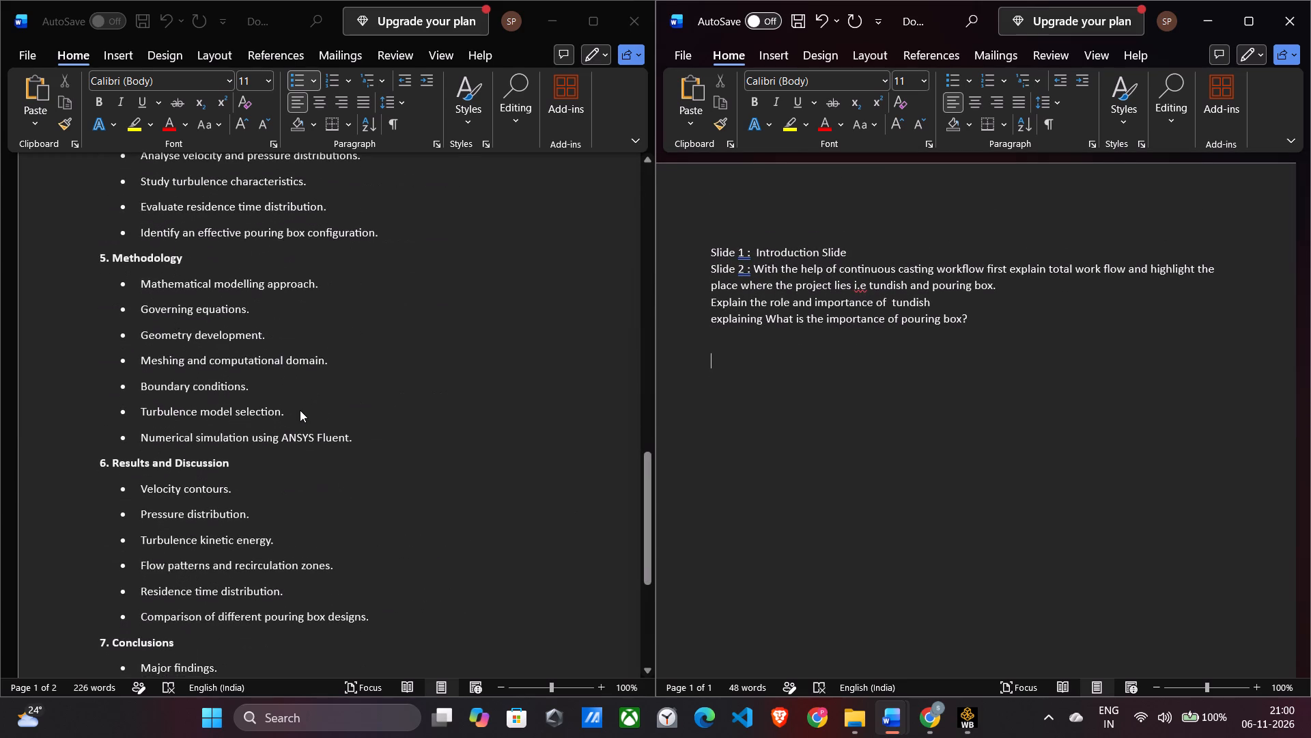
pyautogui.scroll(-7, 300, 410)
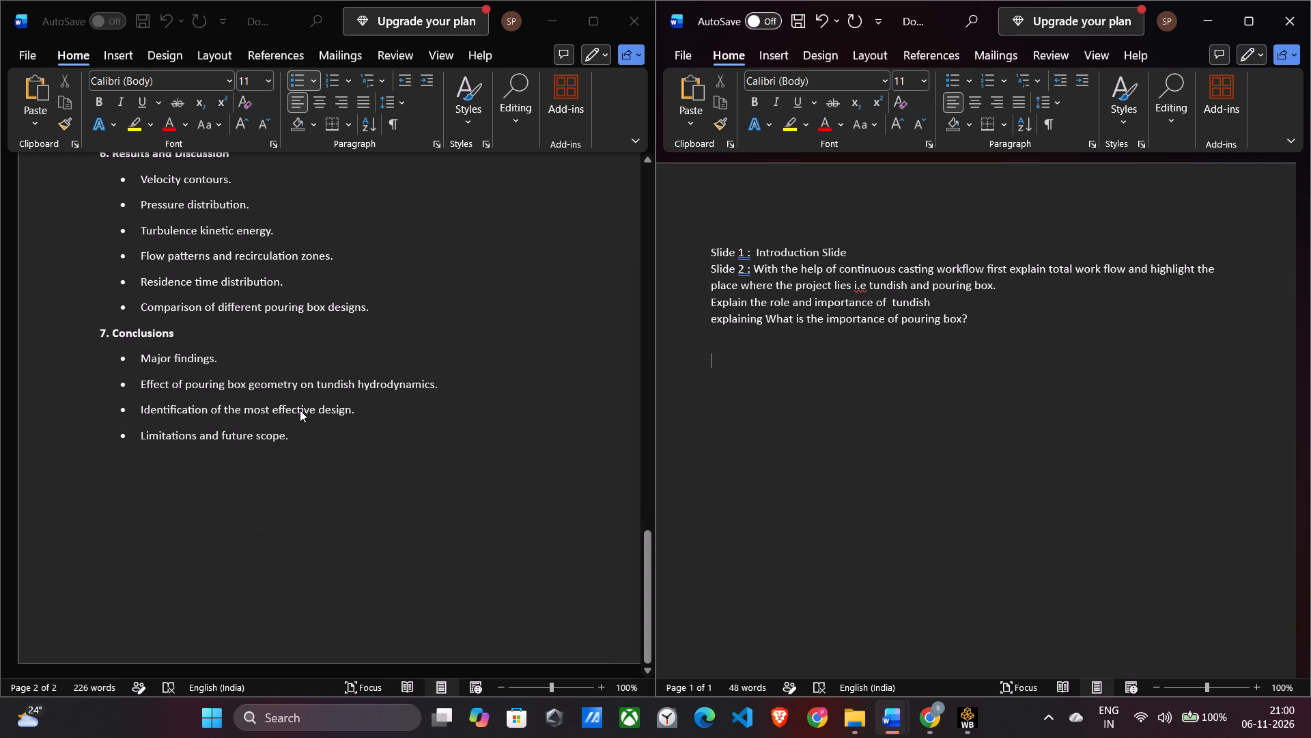
pyautogui.scroll(-6, 300, 410)
pyautogui.scroll(5, 300, 410)
pyautogui.scroll(-3, 300, 410)
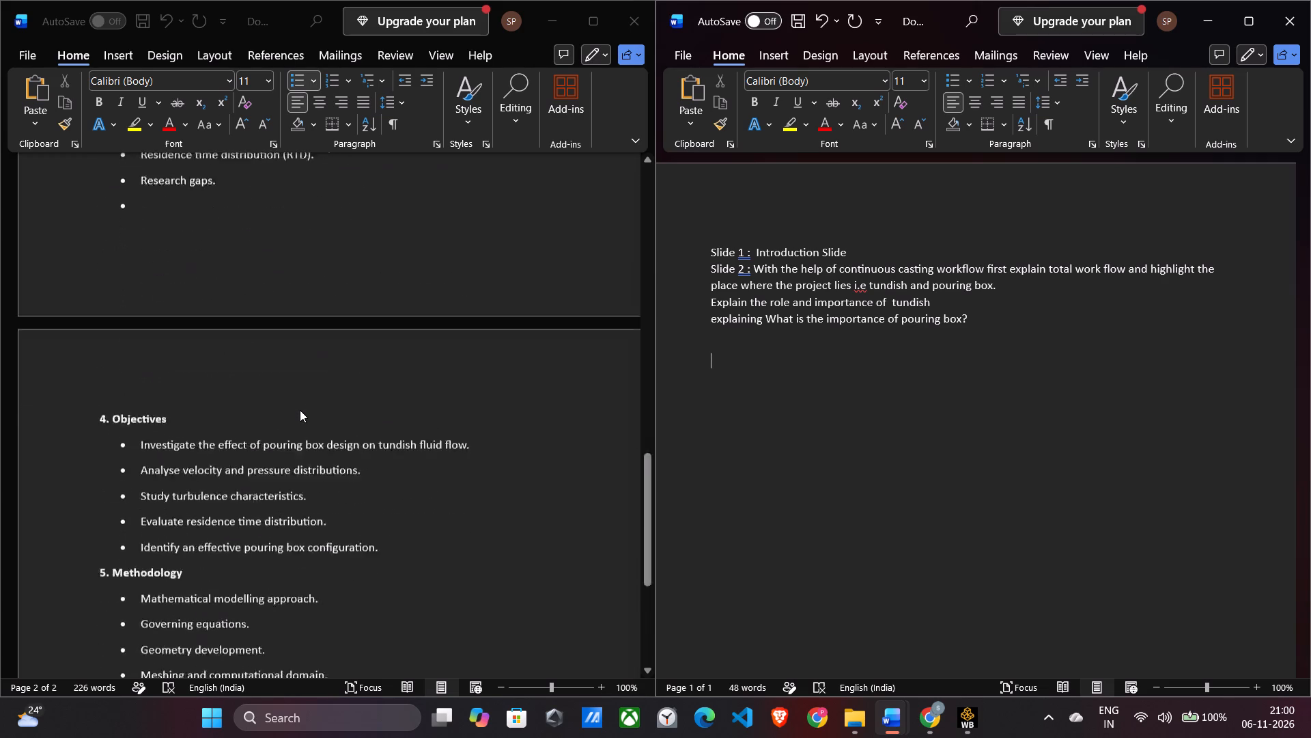
pyautogui.scroll(-9, 300, 410)
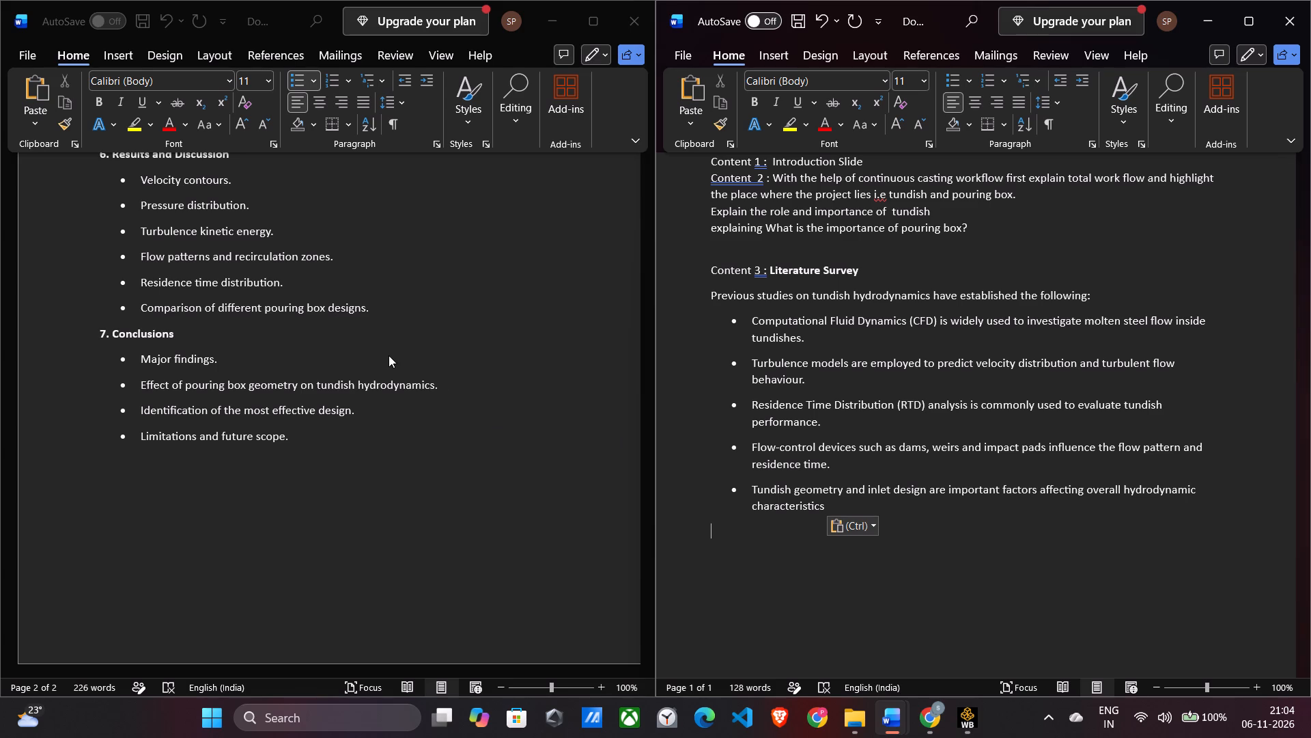
# Insert the word "picture" after "continuous casting workflow" in the Content 2 line.
pyautogui.scroll(3, 389, 355)
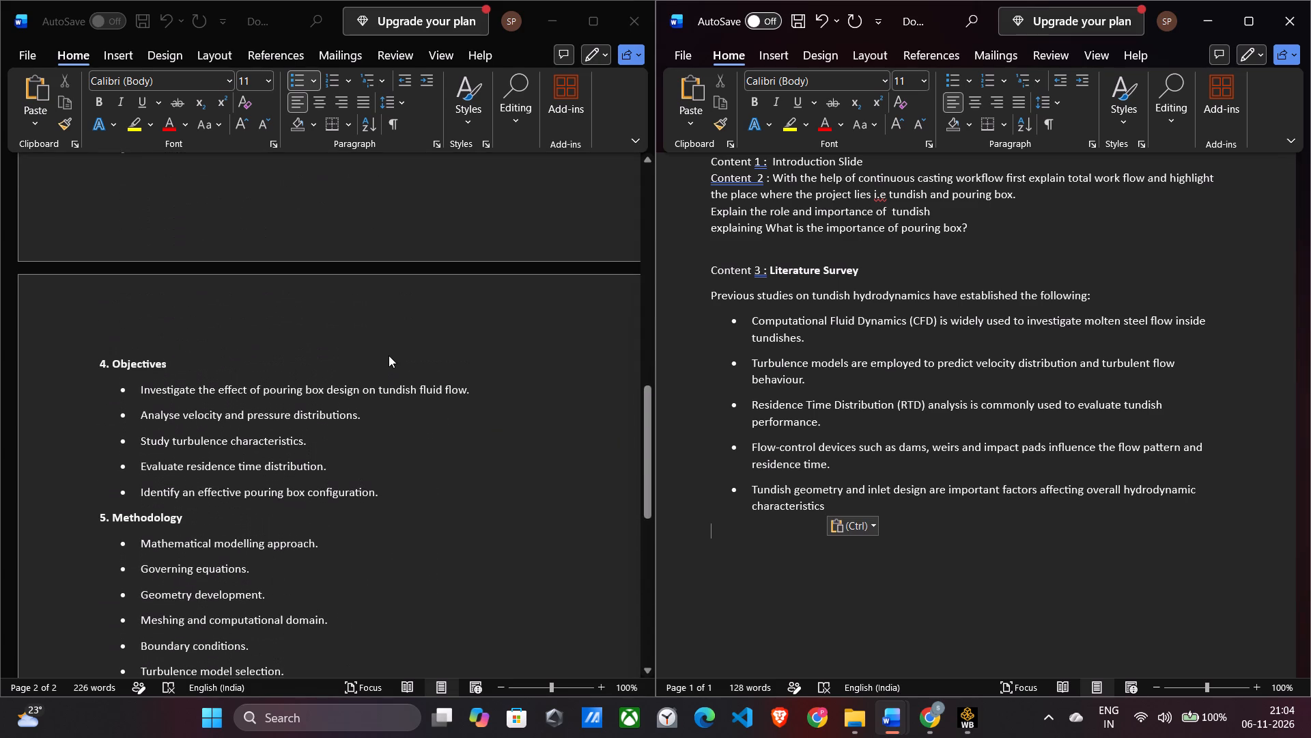
pyautogui.scroll(1, 765, 308)
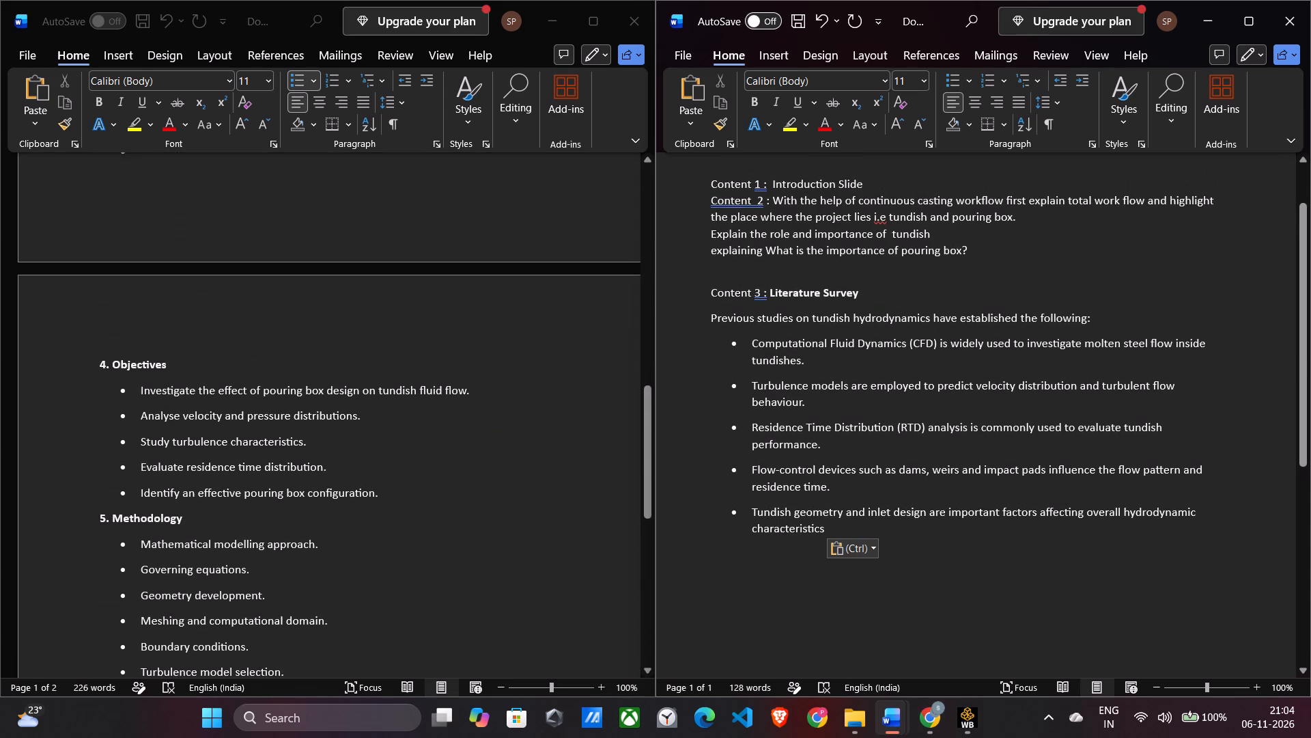
pyautogui.click(1004, 198)
pyautogui.press('space')
pyautogui.write('picture')
pyautogui.press('space')
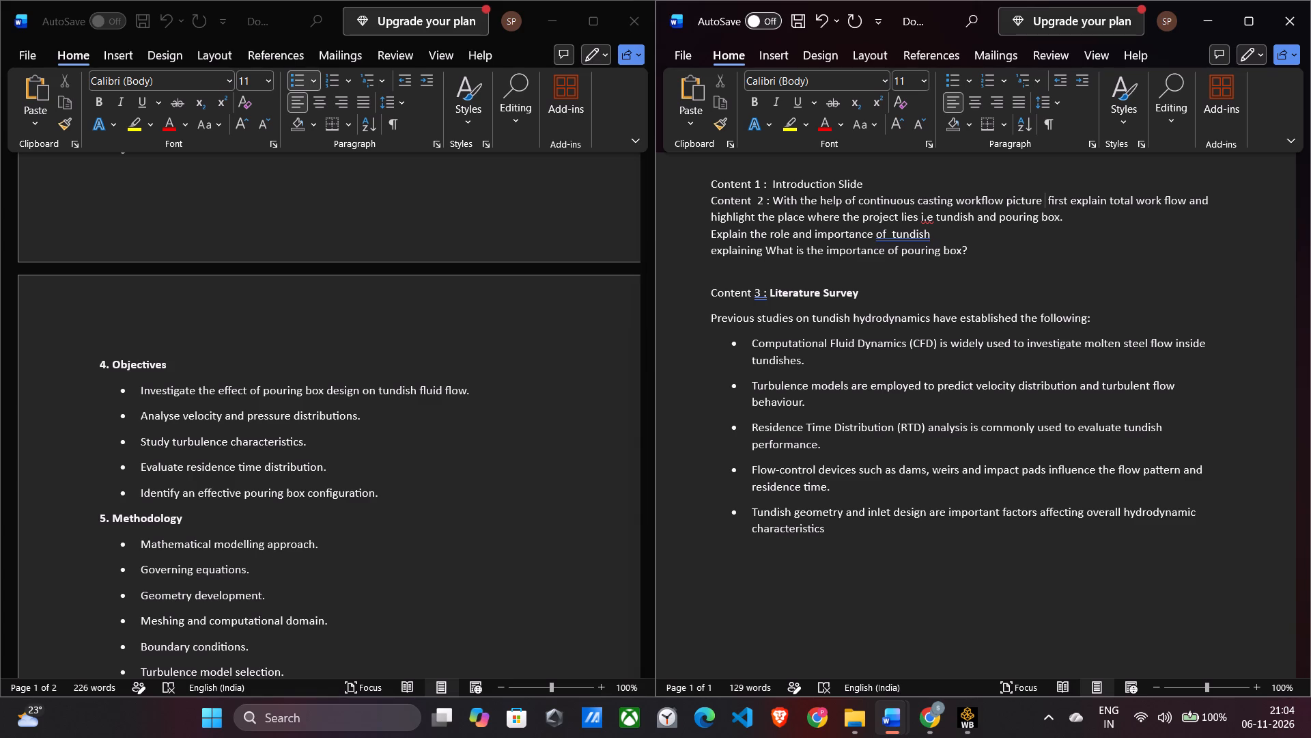
# Review the Literature Survey, Objectives and Methodology sections of the outline document.
pyautogui.scroll(-1, 405, 374)
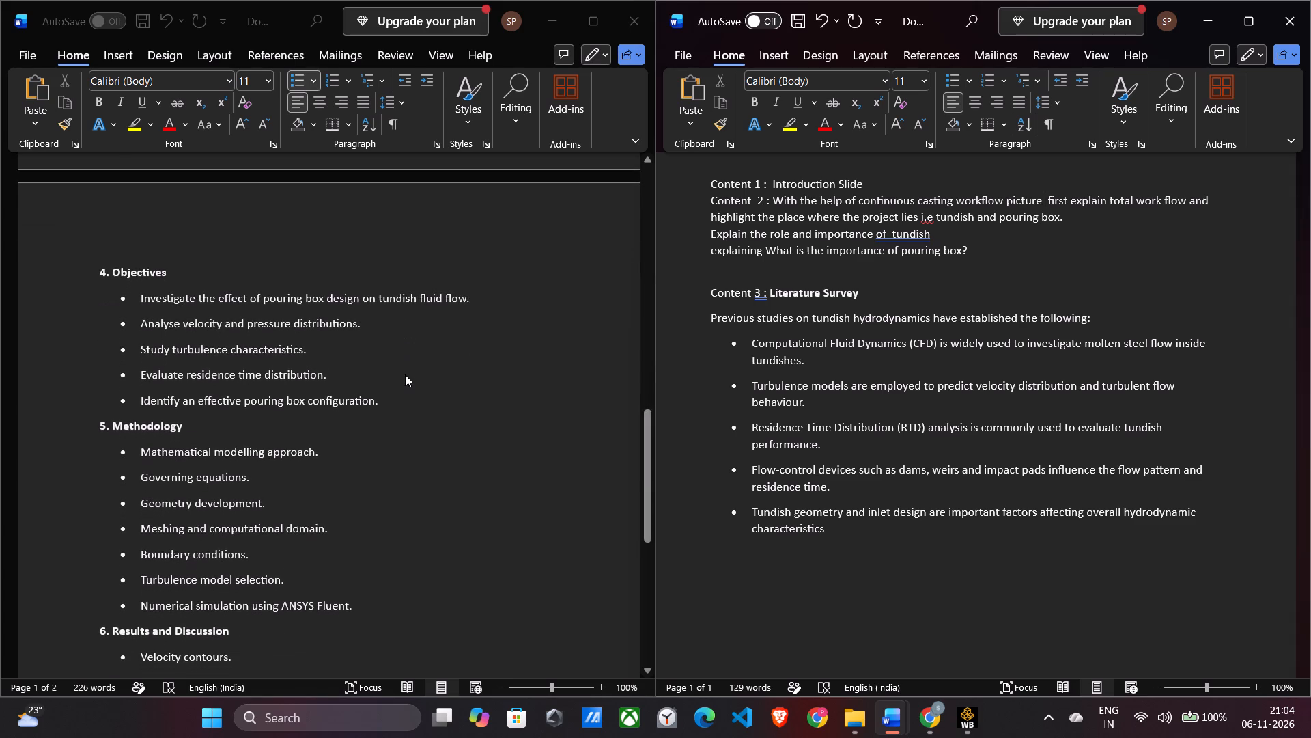
pyautogui.scroll(-1, 405, 374)
pyautogui.scroll(2, 405, 374)
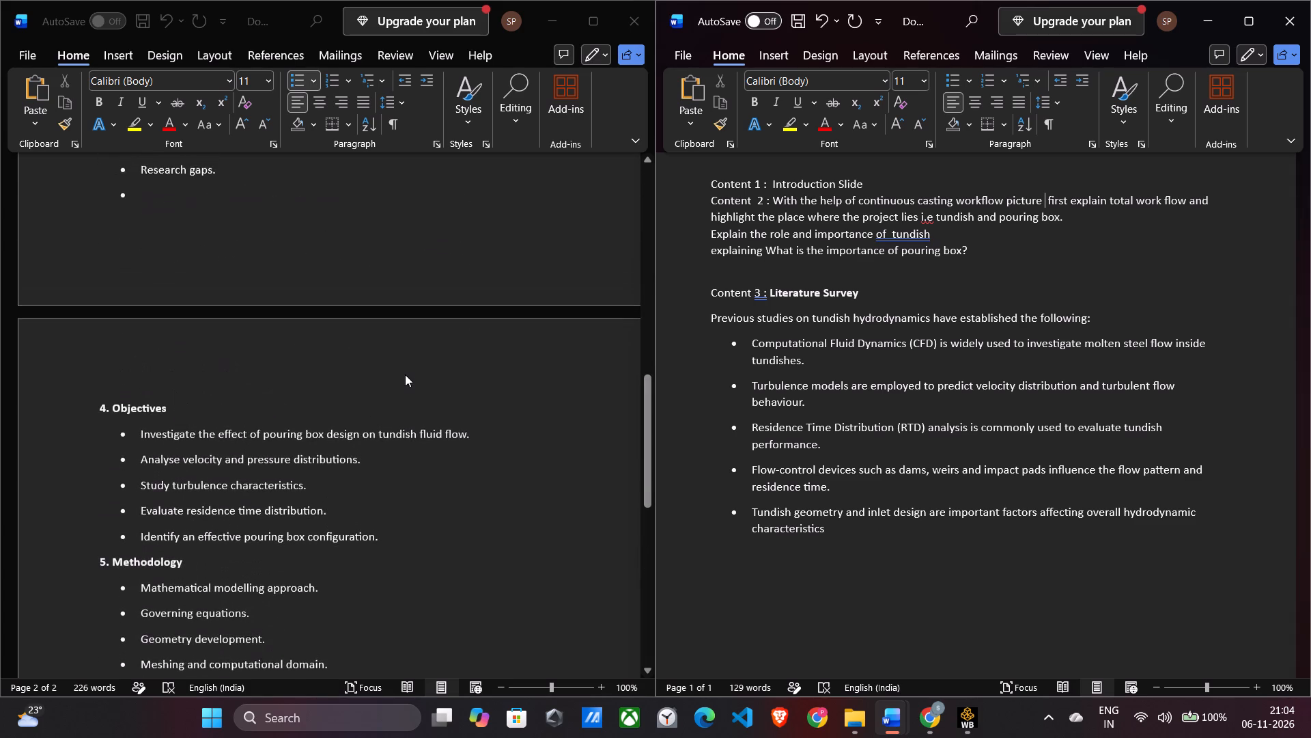
pyautogui.scroll(1, 405, 374)
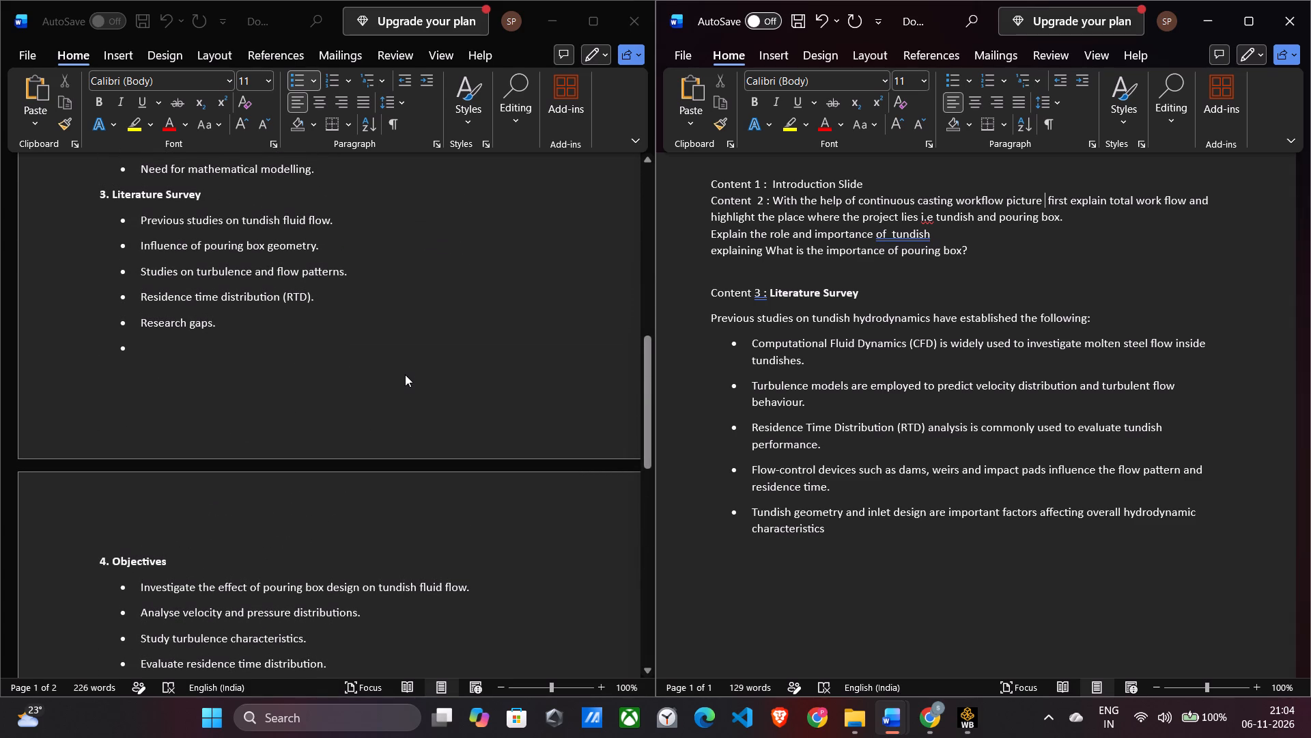
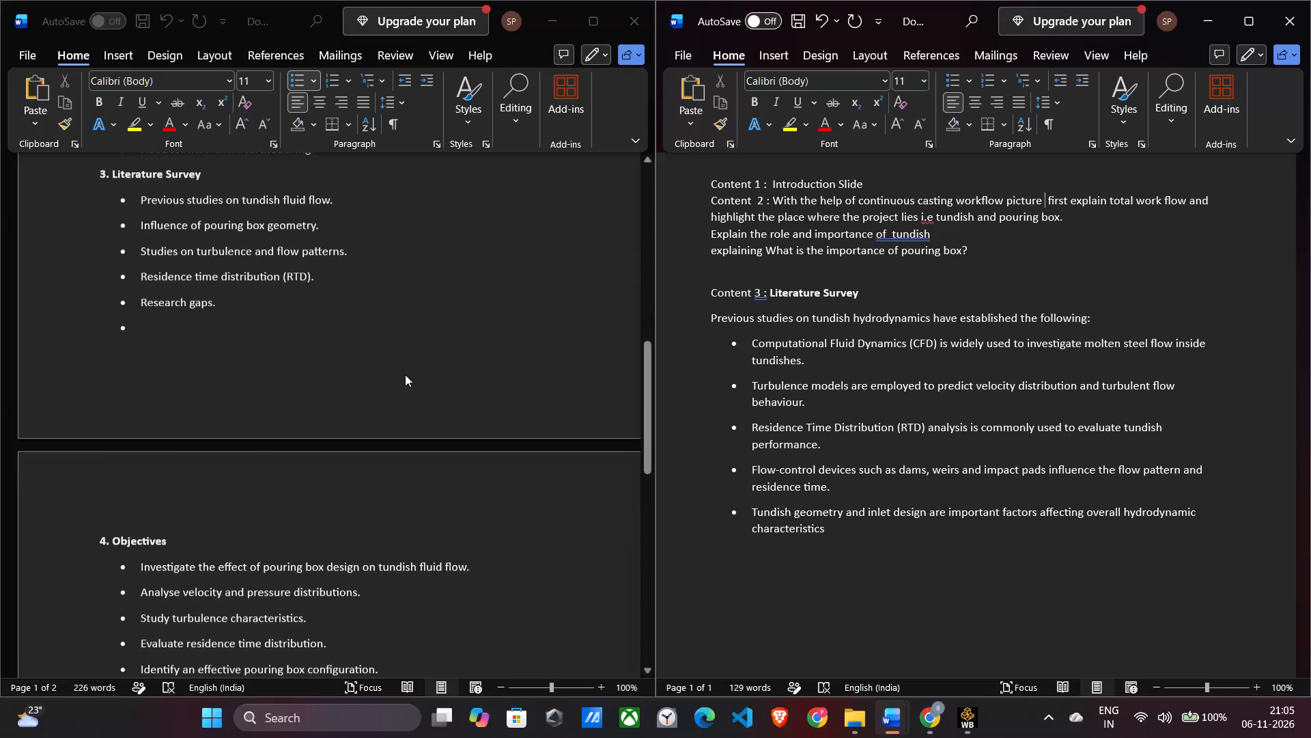
# Add the line "Content 4 : What are the objectives?" as unbulleted text below the Literature Survey bullets in the plan.
pyautogui.scroll(-1, 405, 374)
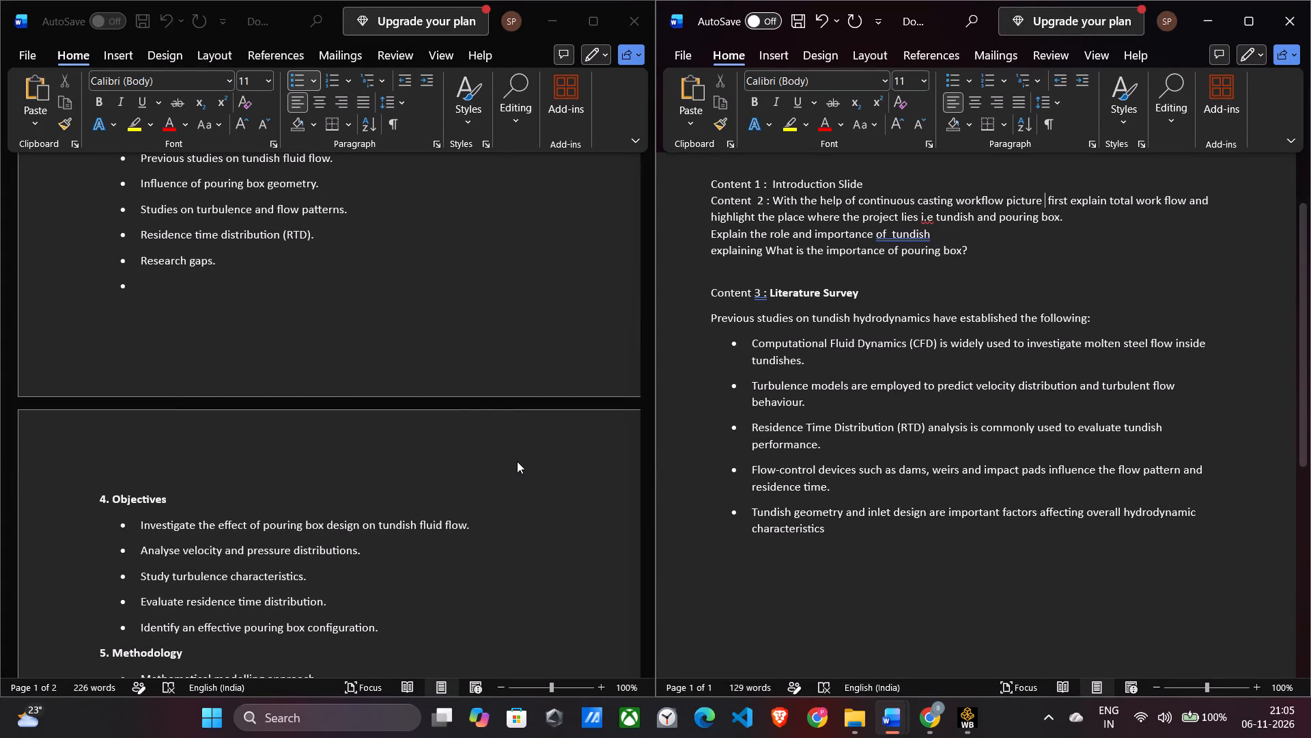
pyautogui.scroll(-1, 517, 461)
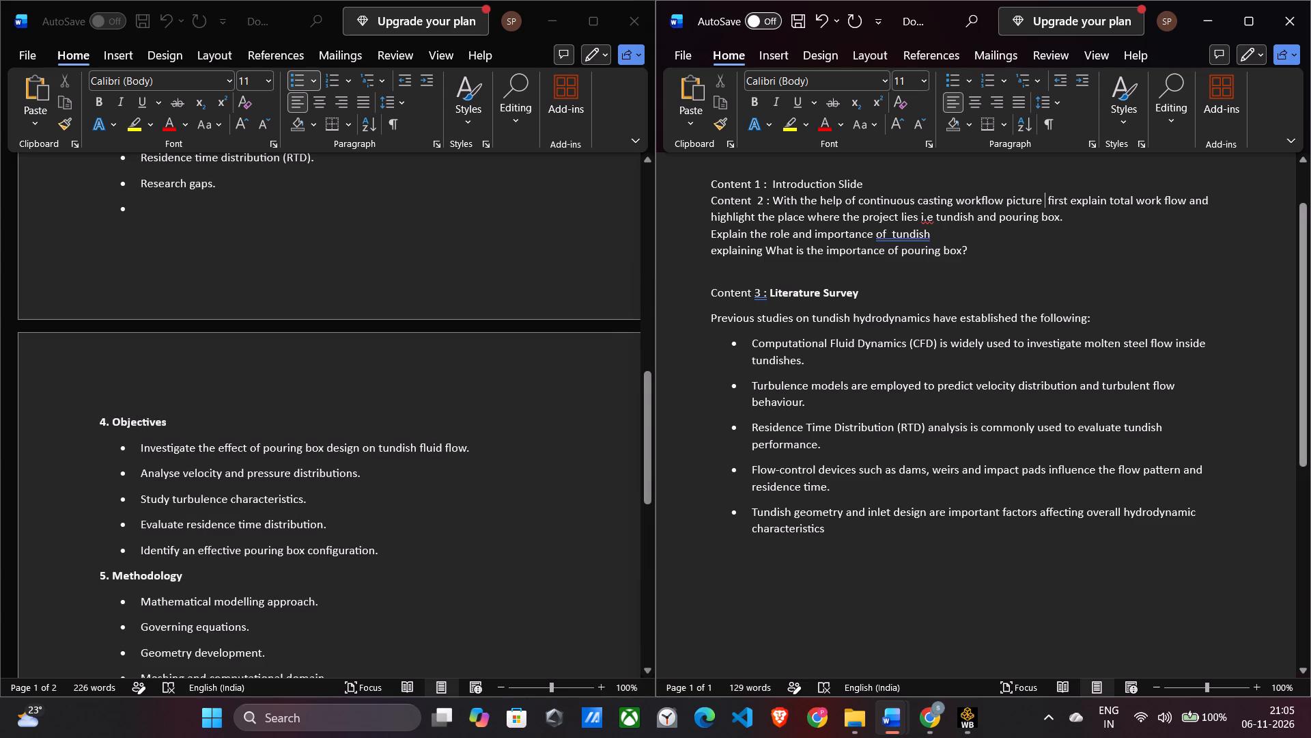
pyautogui.click(835, 536)
pyautogui.hotkey('shift', 'Return')
pyautogui.hotkey('shift', 'Return')
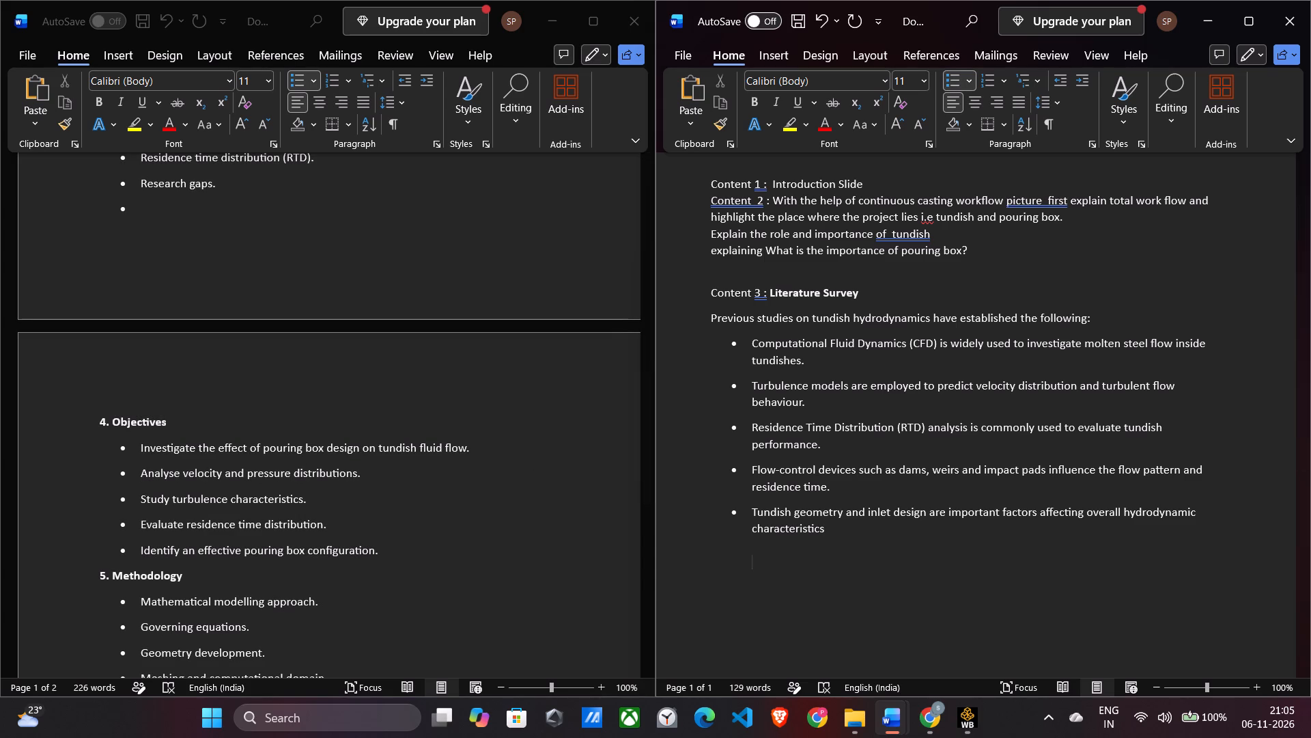
pyautogui.press('BackSpace')
pyautogui.press('BackSpace')
pyautogui.press('Return')
pyautogui.press('Return')
pyautogui.press('Return')
pyautogui.write('4 :')
pyautogui.press('space')
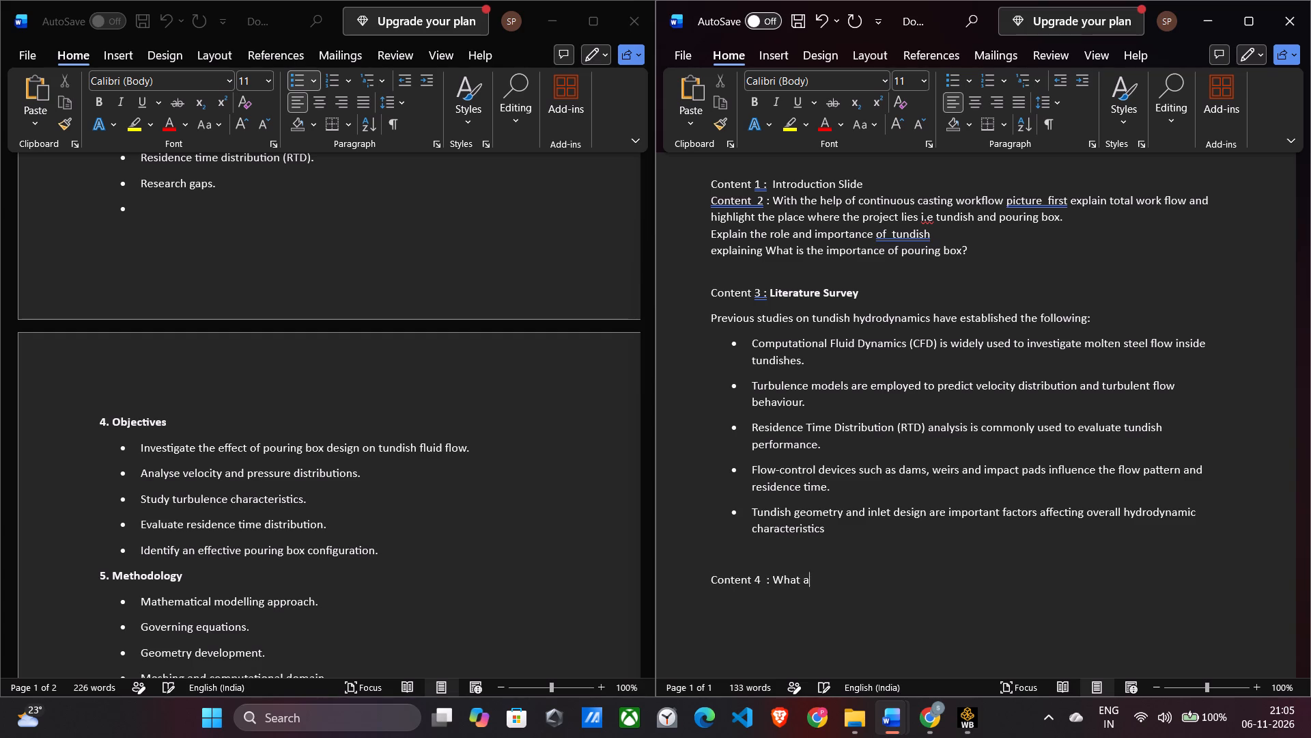
pyautogui.write('objectives?')
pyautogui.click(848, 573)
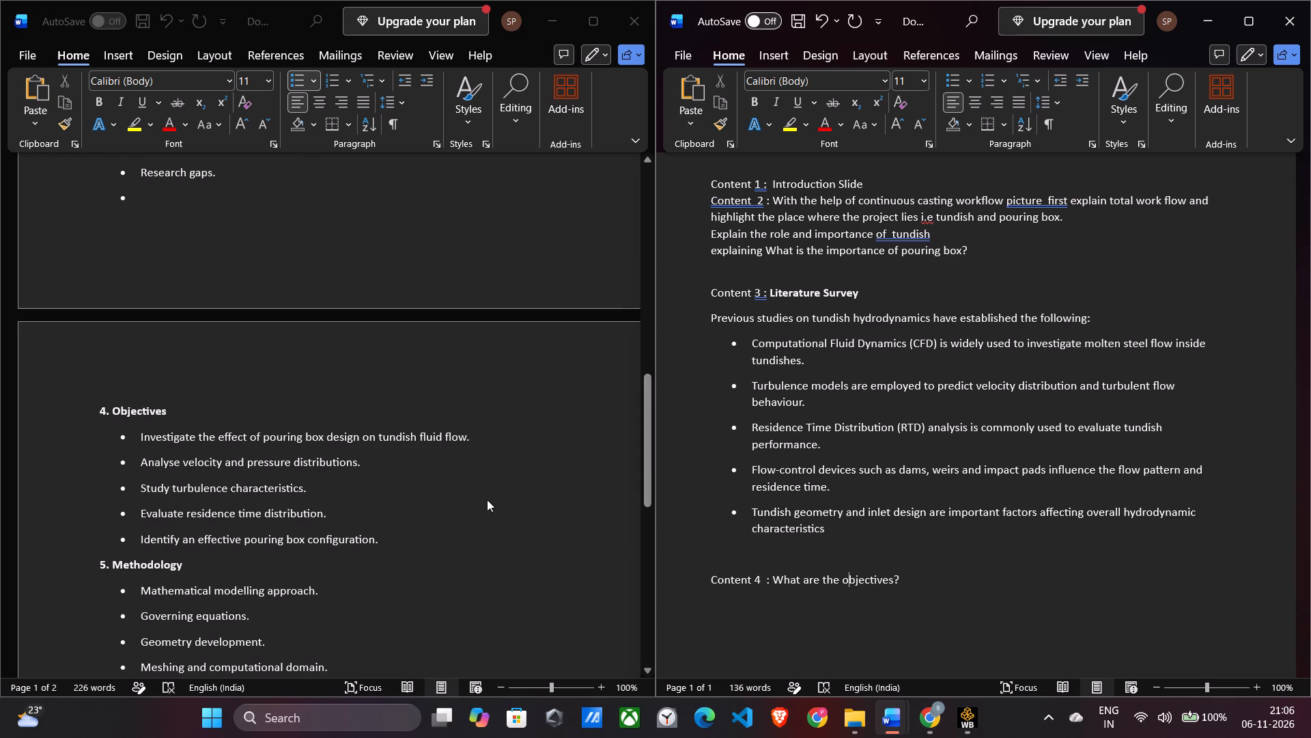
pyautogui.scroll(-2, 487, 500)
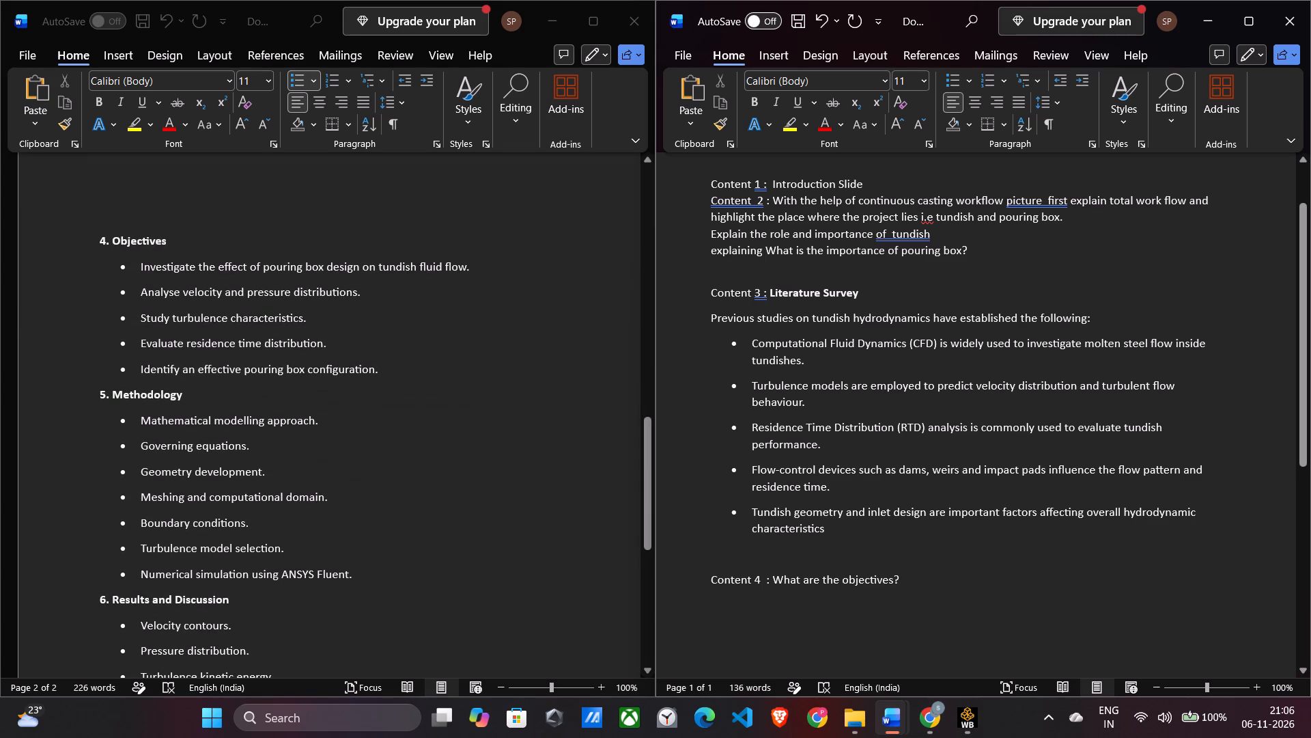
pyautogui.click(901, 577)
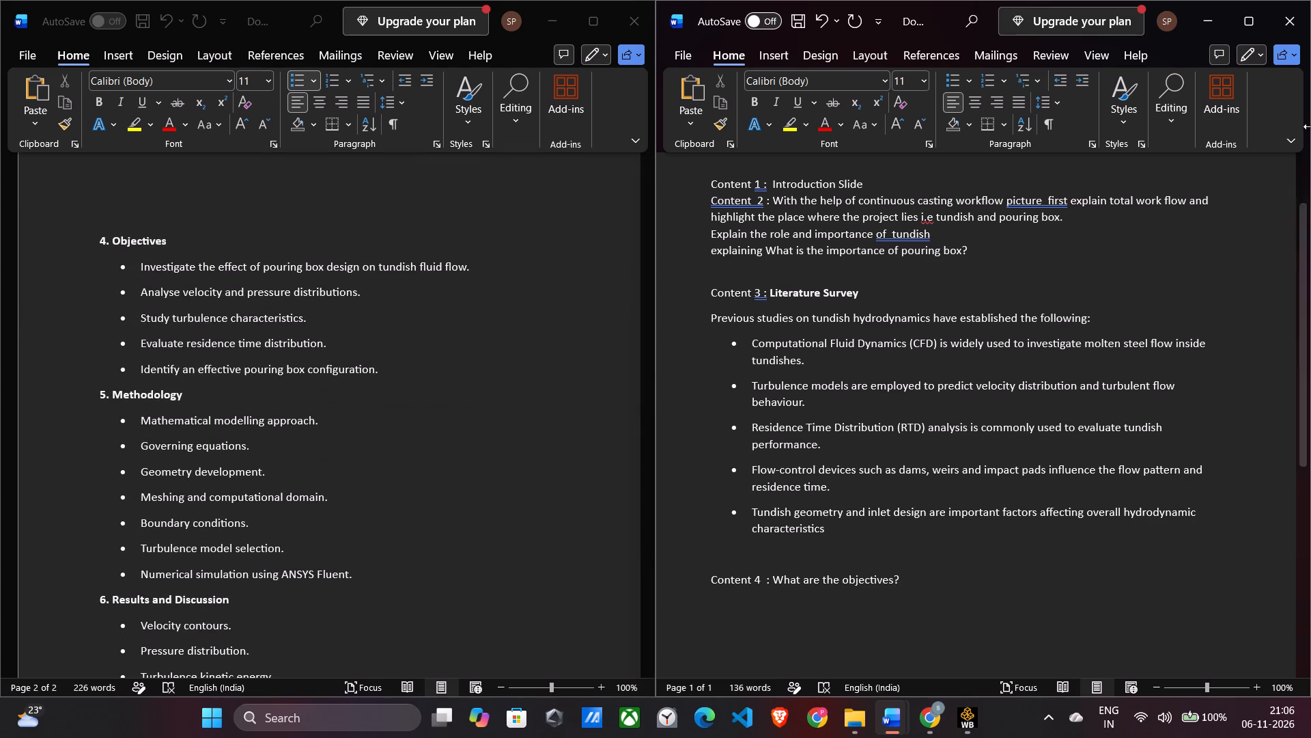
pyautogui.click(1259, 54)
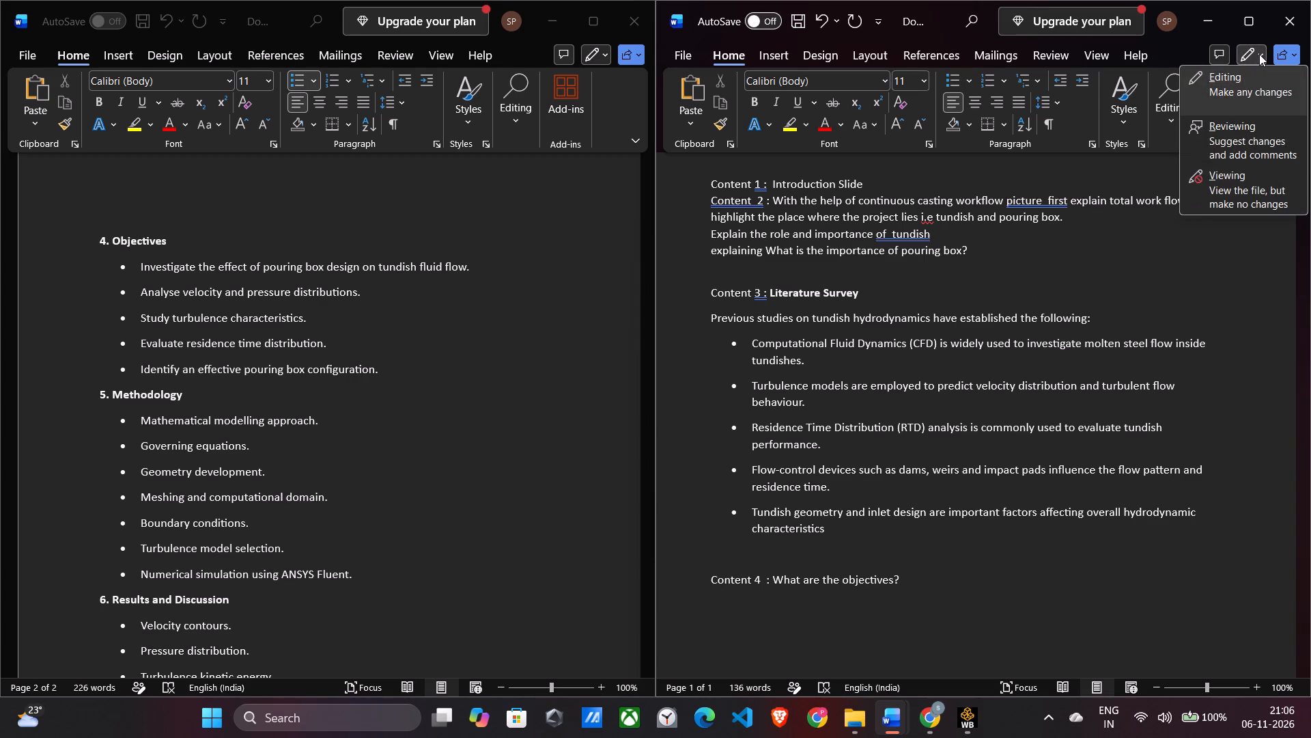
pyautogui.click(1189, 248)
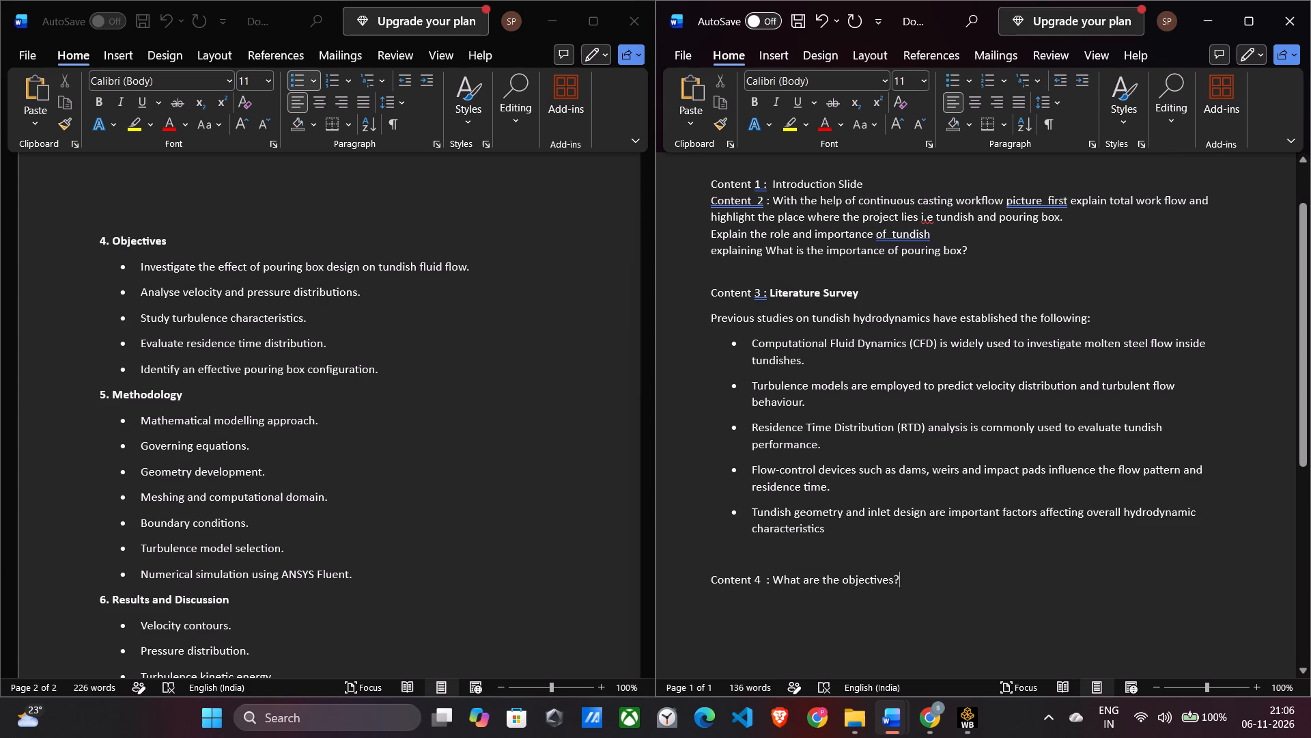
# Extend the Content 4 line with "exactly" before the question mark and "(ask)" after it.
pyautogui.click(892, 579)
pyautogui.press('space')
pyautogui.write('exactly')
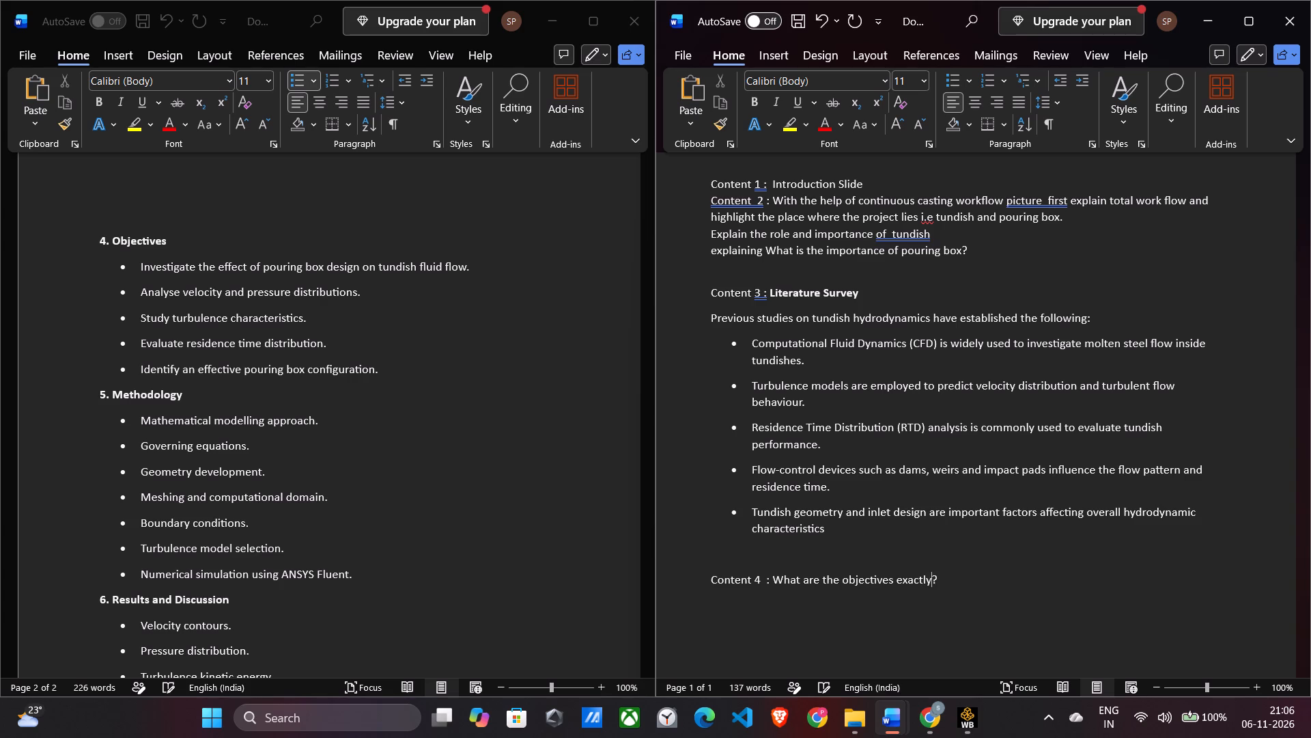
pyautogui.press('Right')
pyautogui.press('Right')
pyautogui.press('Left')
pyautogui.write('(ask)')
# Add a "Content 5 :" label below the Content 4 line, separated from it by a blank line.
pyautogui.scroll(-1, 1012, 601)
pyautogui.hotkey('shift', 'Return')
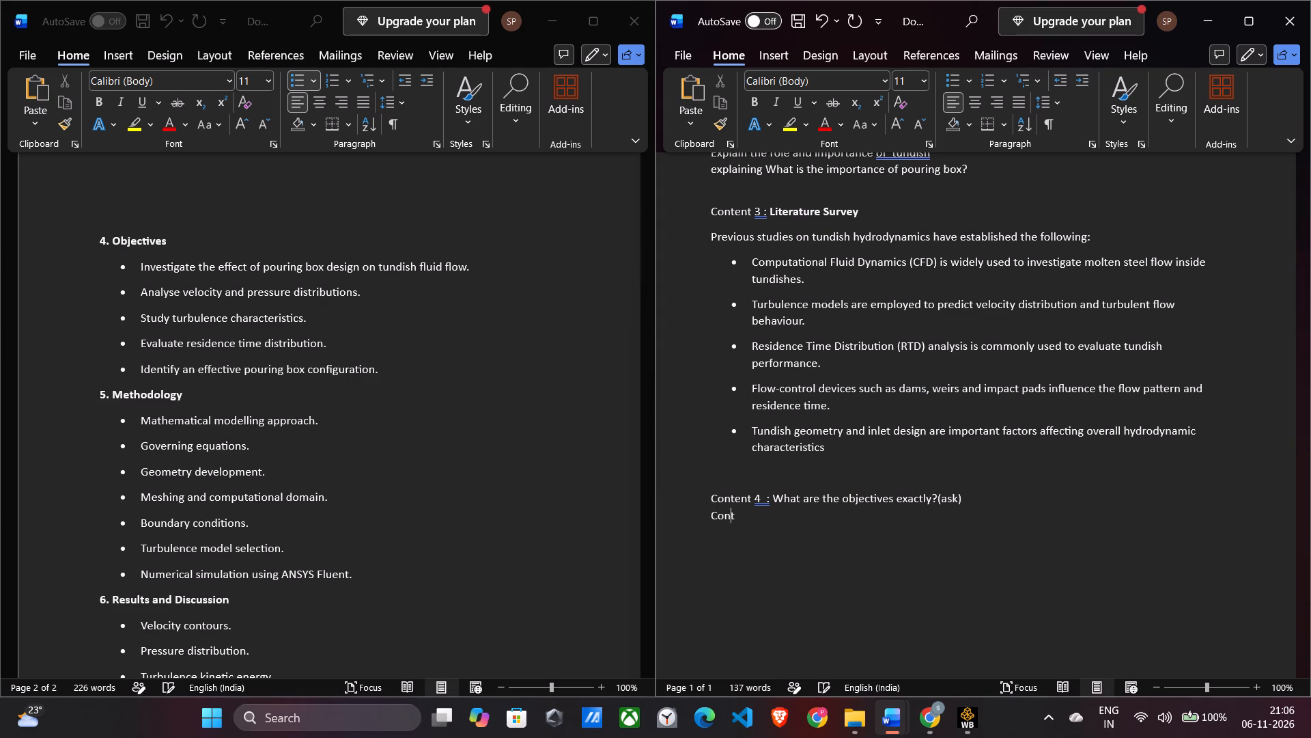
pyautogui.write('5 :')
pyautogui.press('space')
pyautogui.click(998, 509)
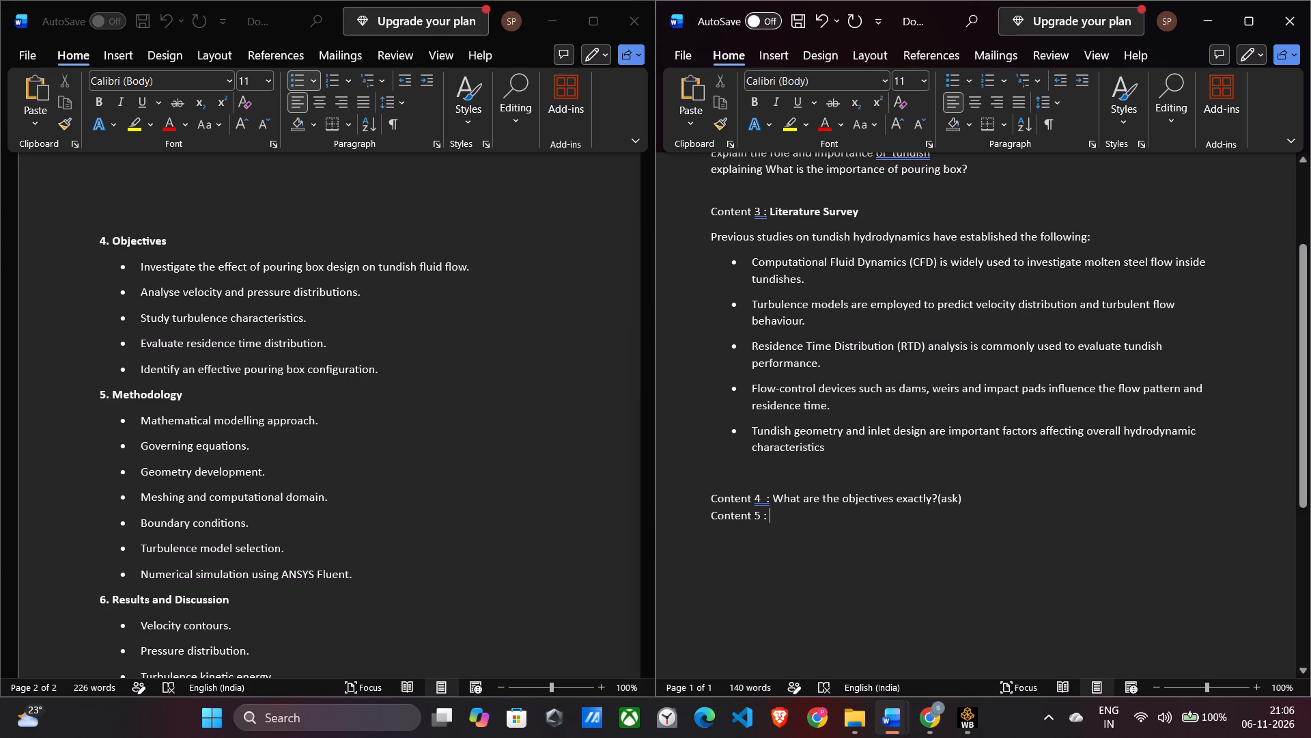
pyautogui.click(980, 504)
pyautogui.press('Return')
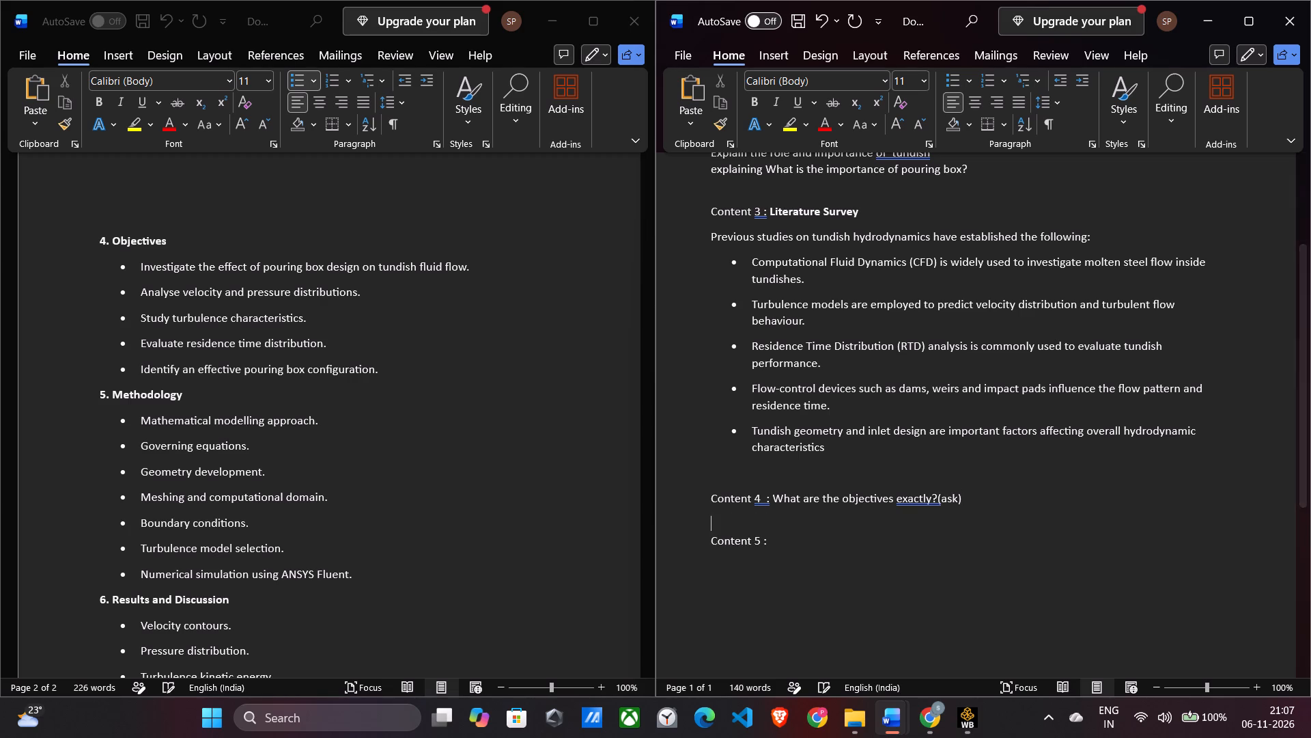
pyautogui.press('BackSpace')
pyautogui.press('Down')
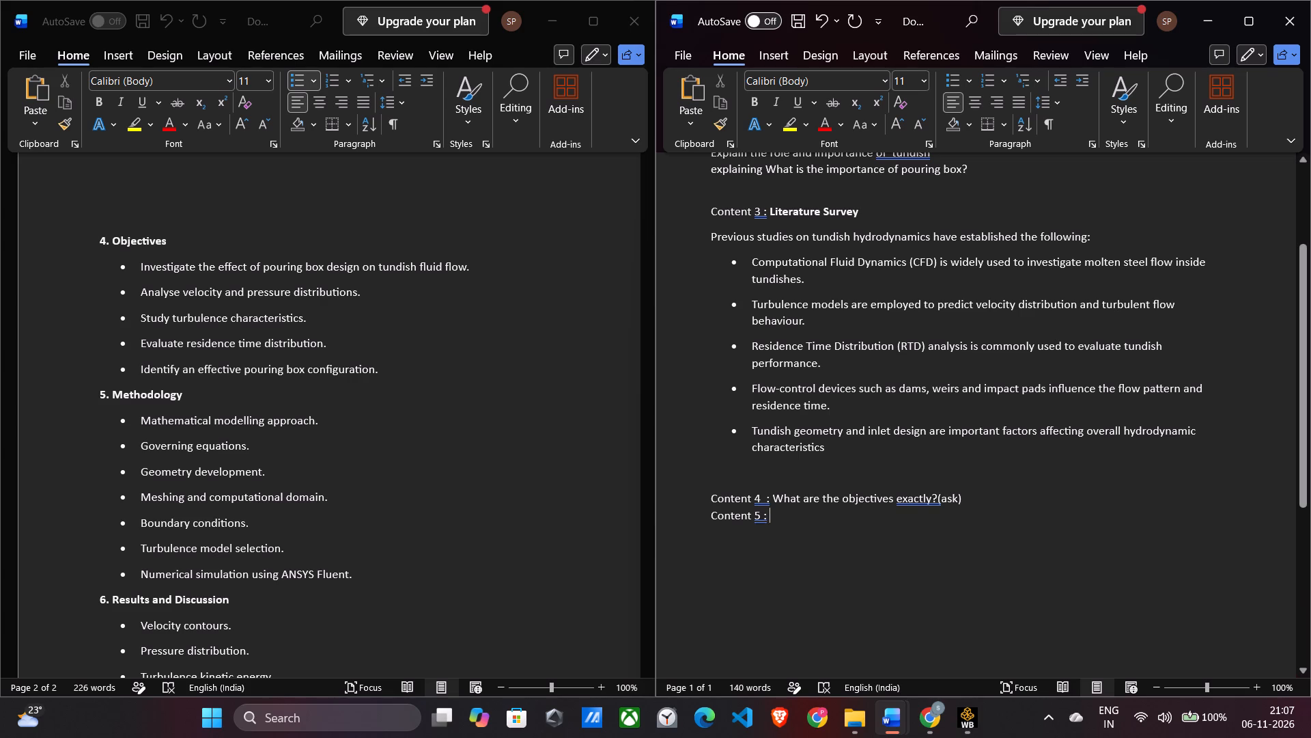
pyautogui.press('Up')
pyautogui.press('Return')
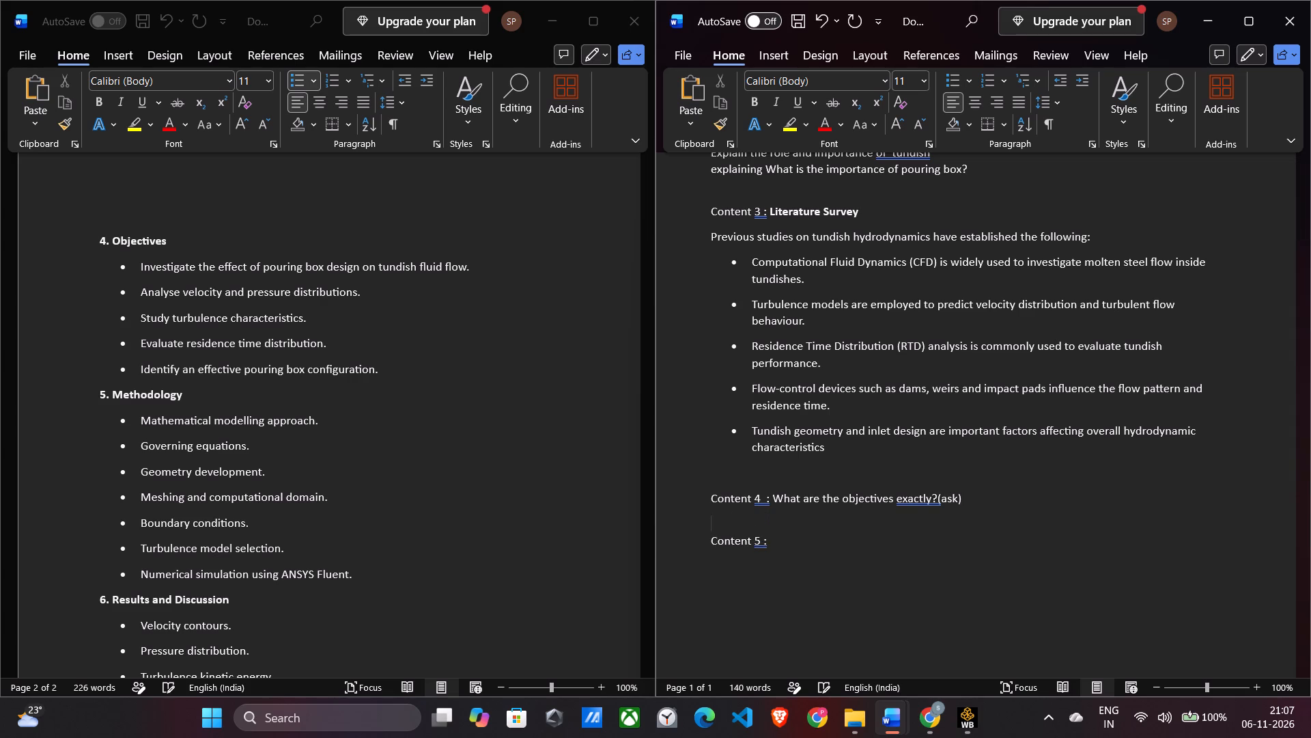
# Enter "methodology" after the "Content 5 :" label.
pyautogui.click(834, 543)
pyautogui.press('space')
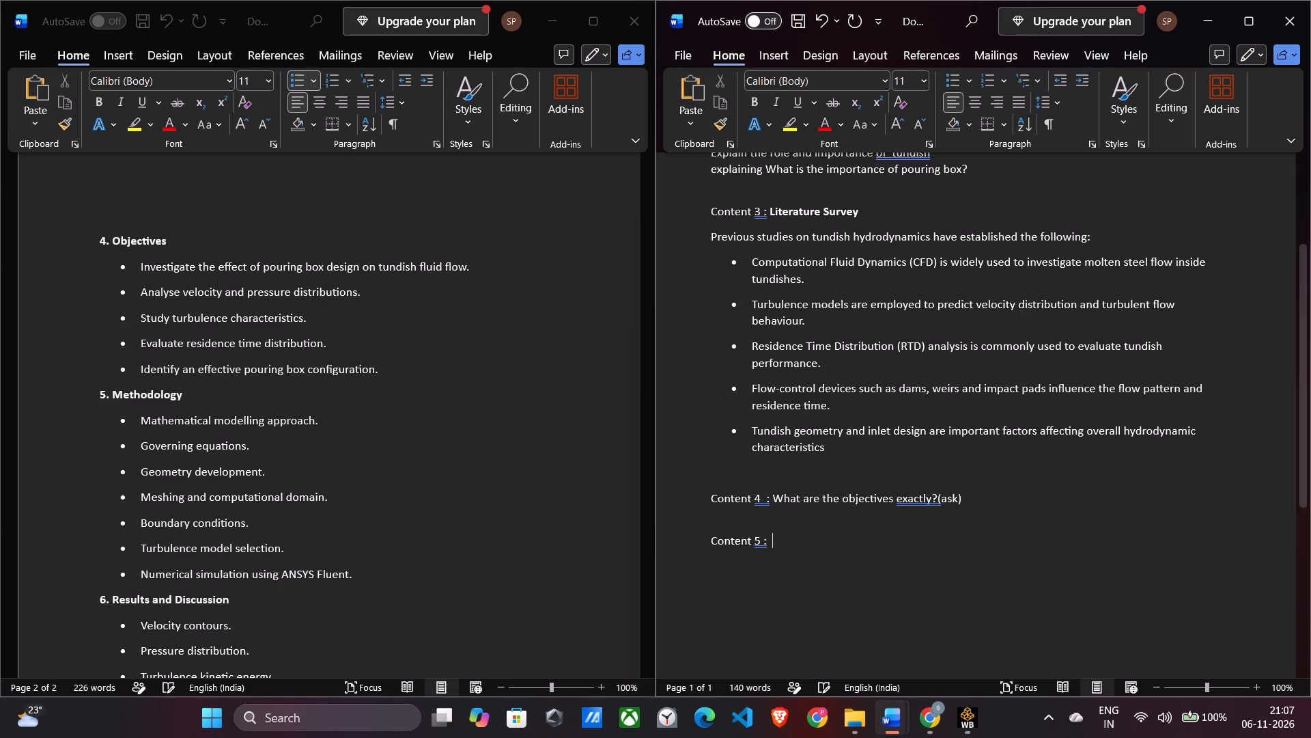
pyautogui.write('method')
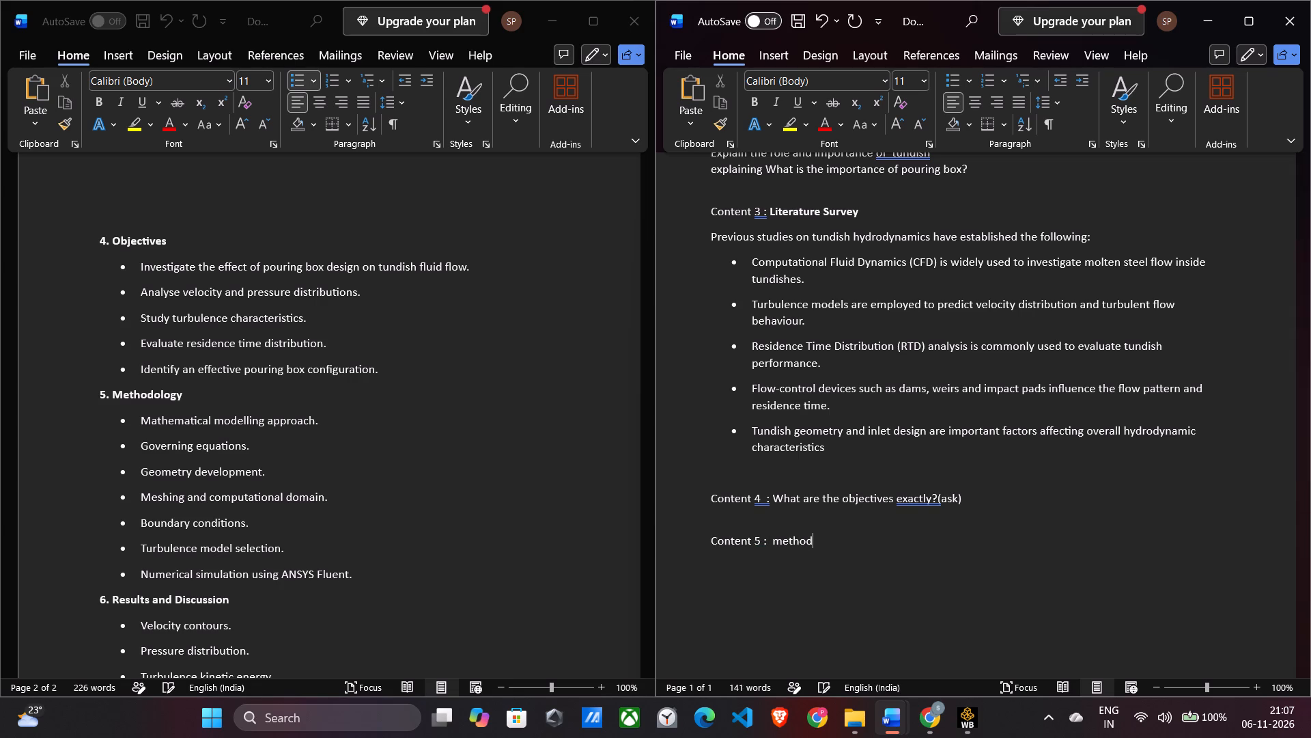
pyautogui.write('ol')
pyautogui.press('BackSpace')
pyautogui.press('BackSpace')
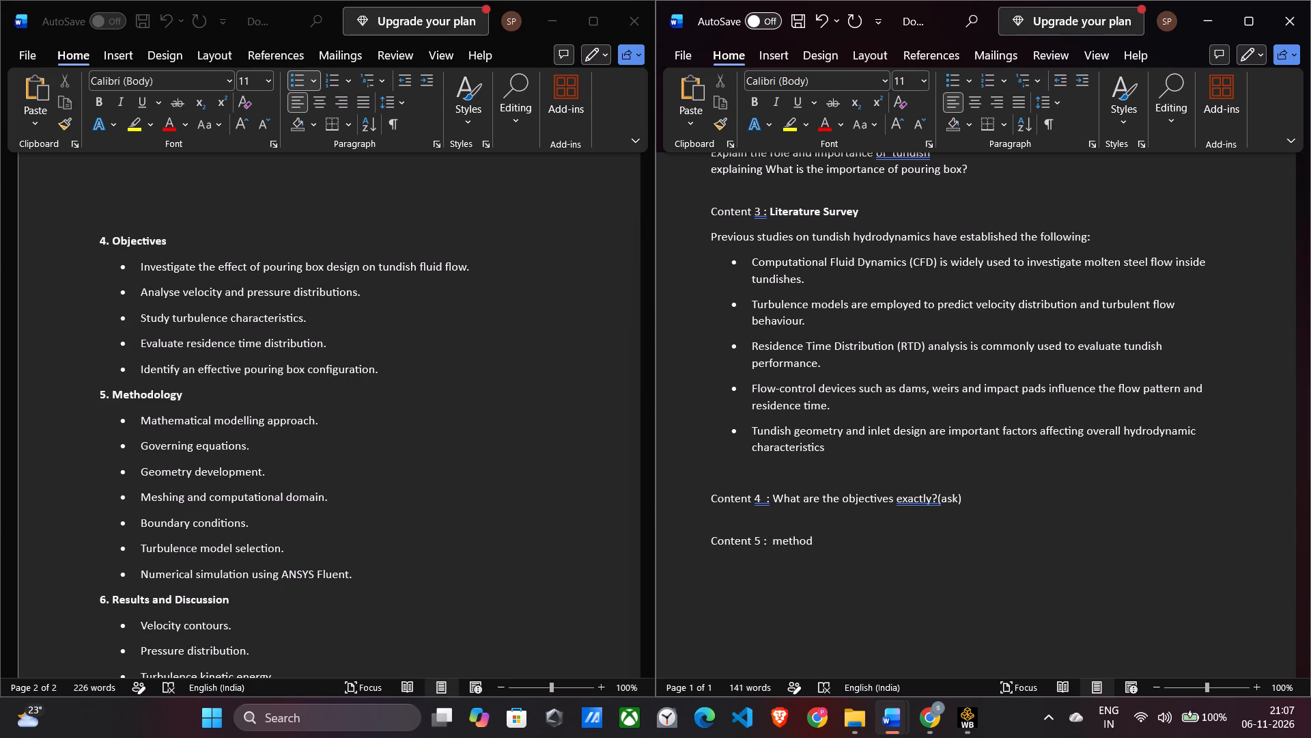
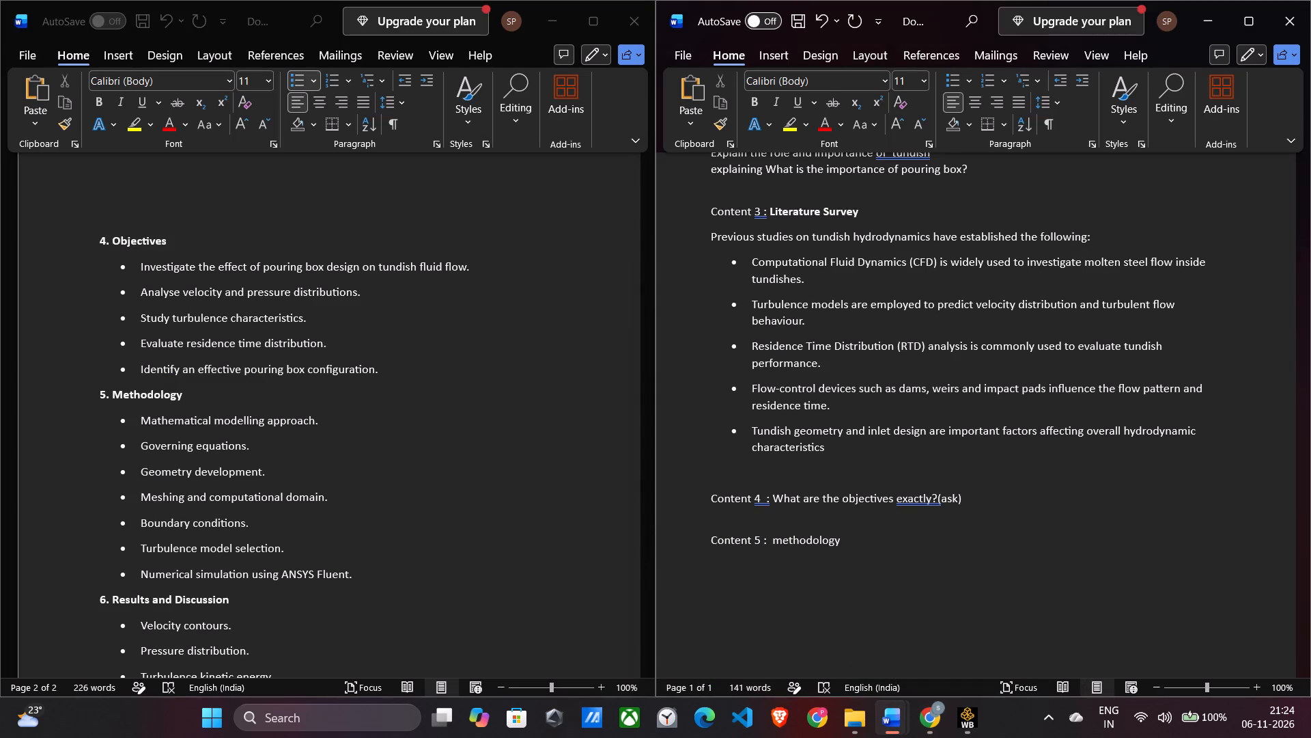
pyautogui.press('space')
pyautogui.press('space')
pyautogui.press('Return')
pyautogui.hotkey('ctrl', 'v')
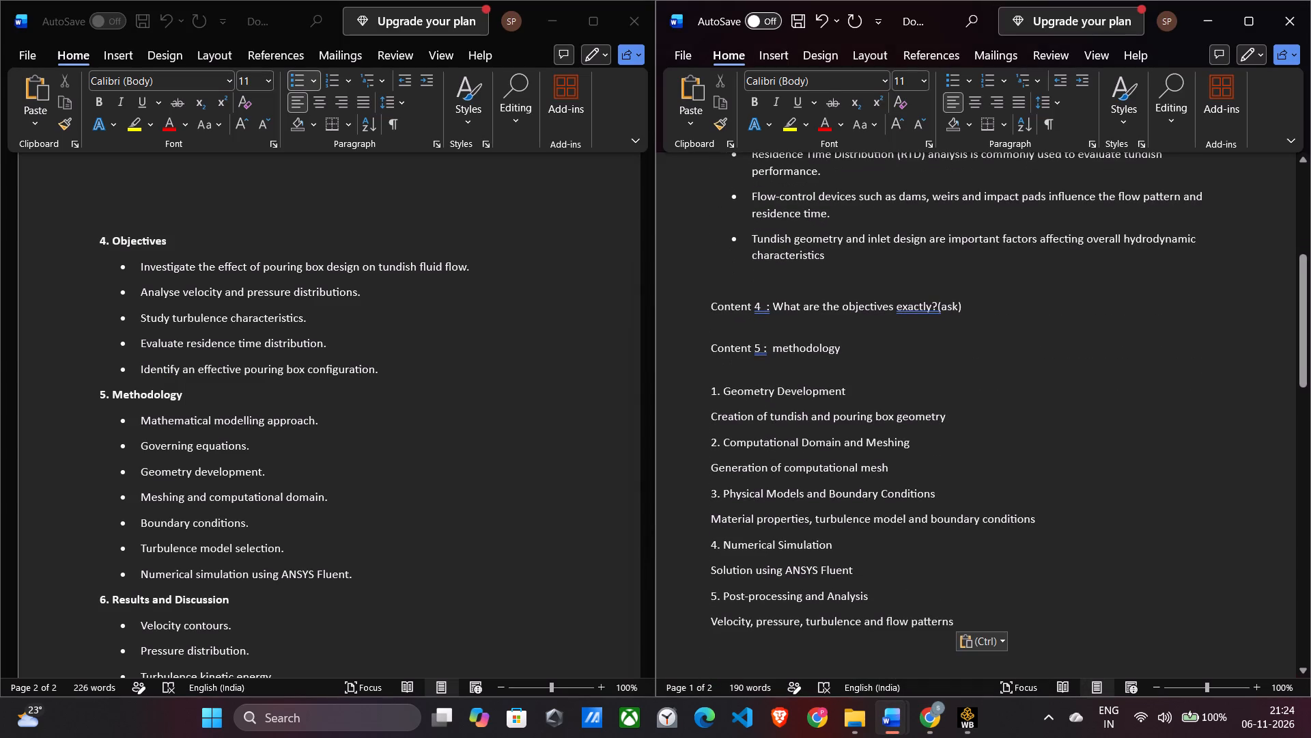
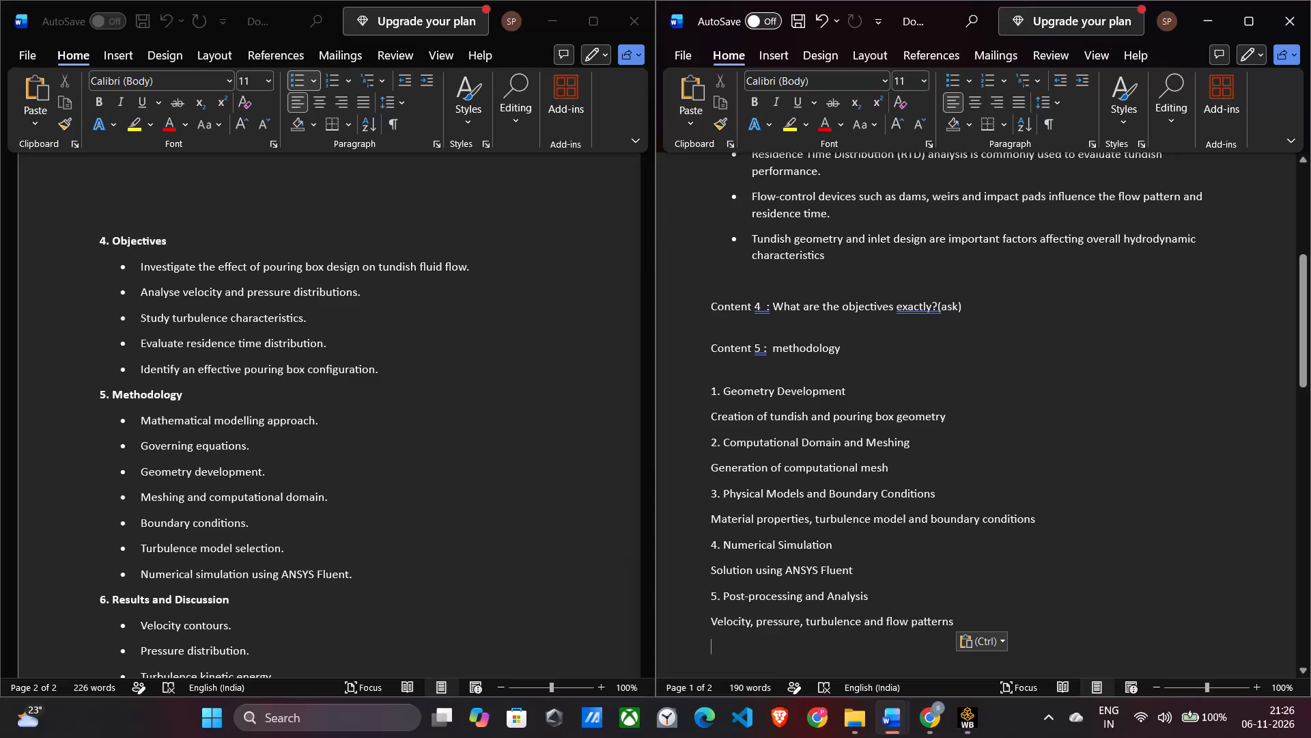
# Start a new "Content 6 :" heading in the content plan, spaced below the last line of the methodology workflow.
pyautogui.scroll(-2, 92, 551)
pyautogui.scroll(-1, 362, 521)
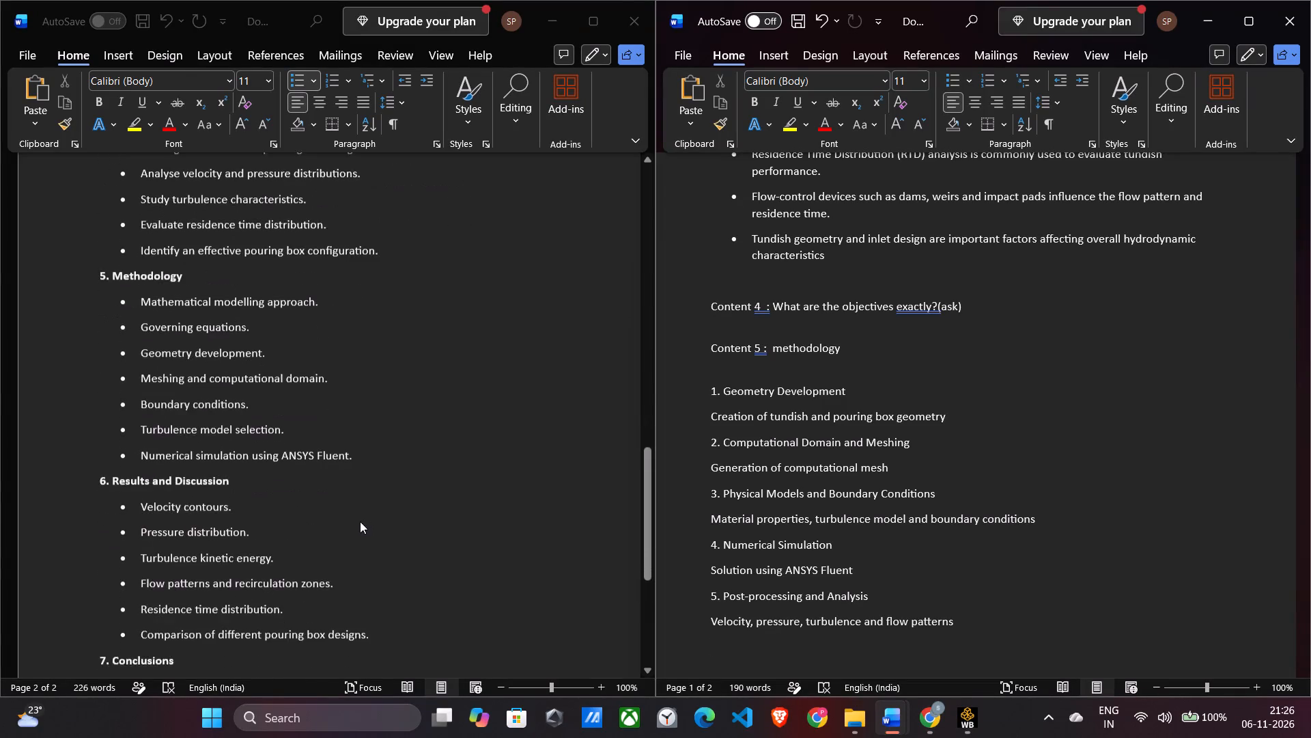
pyautogui.scroll(-1, 356, 521)
pyautogui.click(955, 623)
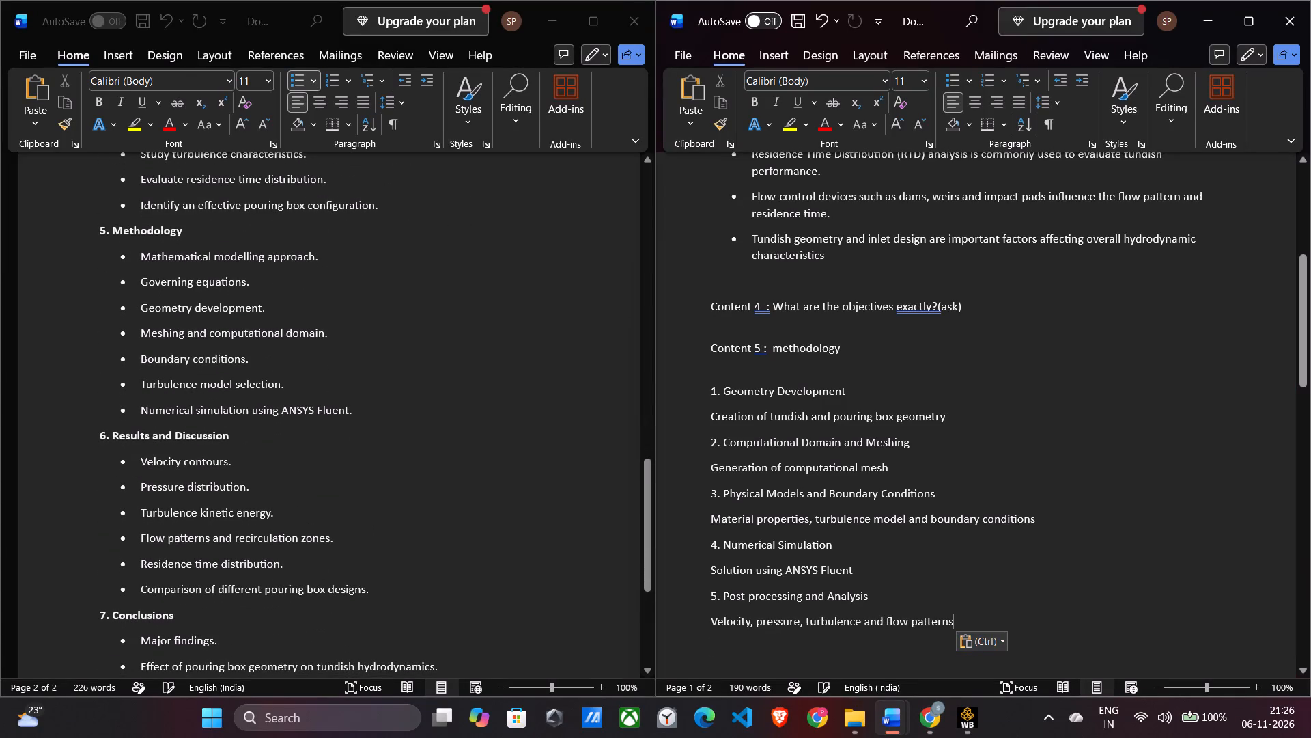
pyautogui.hotkey('shift', 'Return')
pyautogui.hotkey('shift', 'Return')
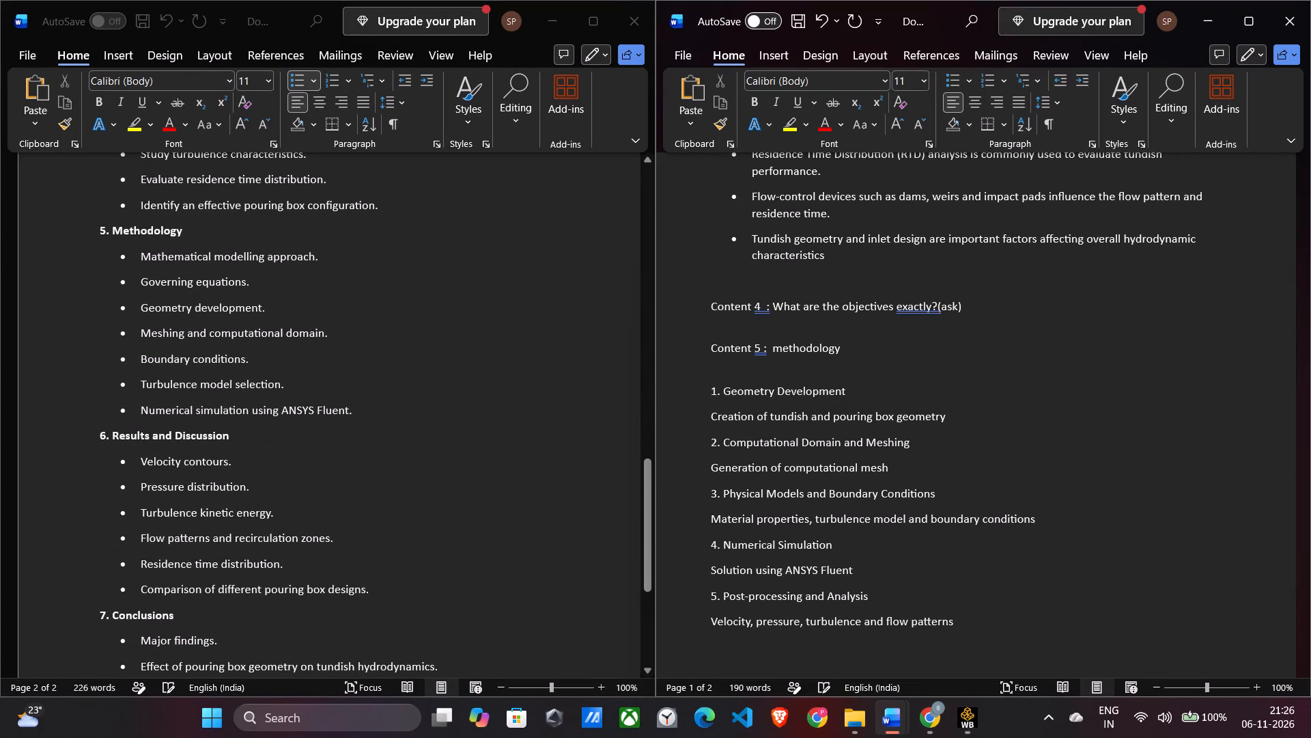
pyautogui.hotkey('shift', 'Return')
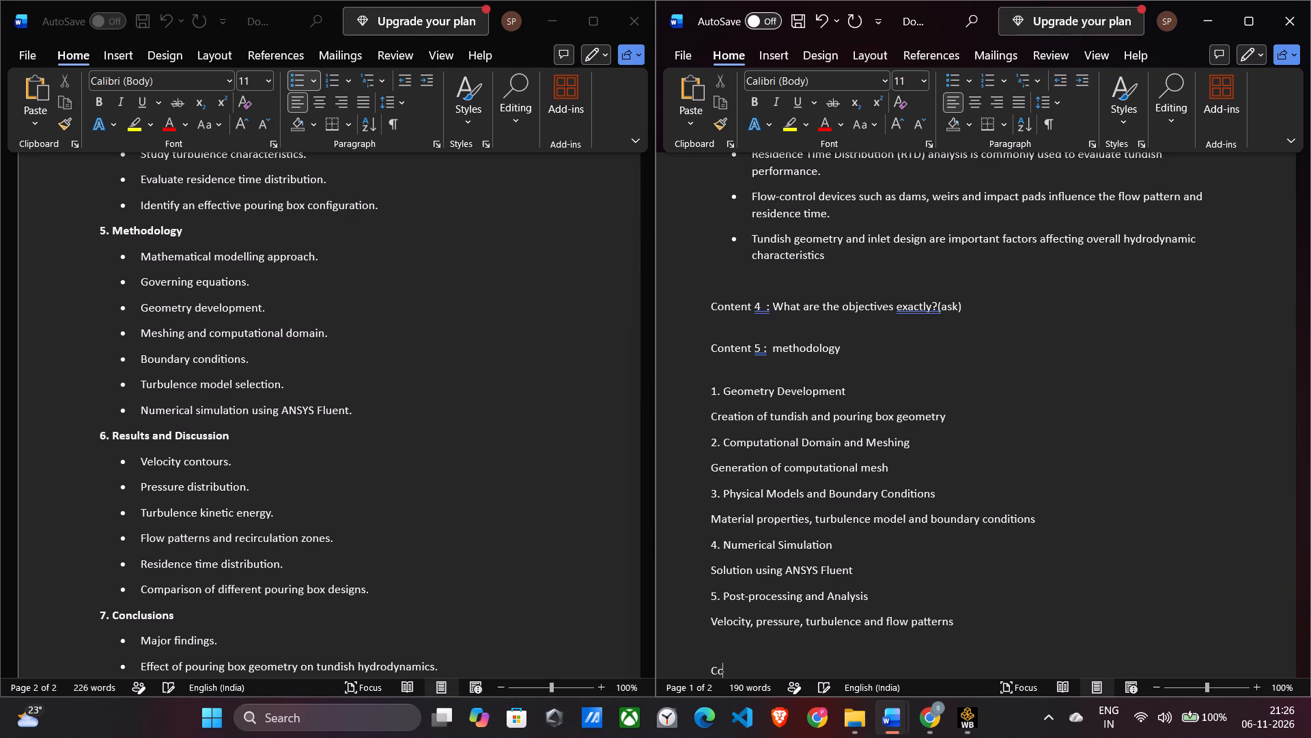
pyautogui.write('nt')
pyautogui.press('space')
pyautogui.write('6 :')
pyautogui.press('space')
pyautogui.scroll(-1, 1017, 484)
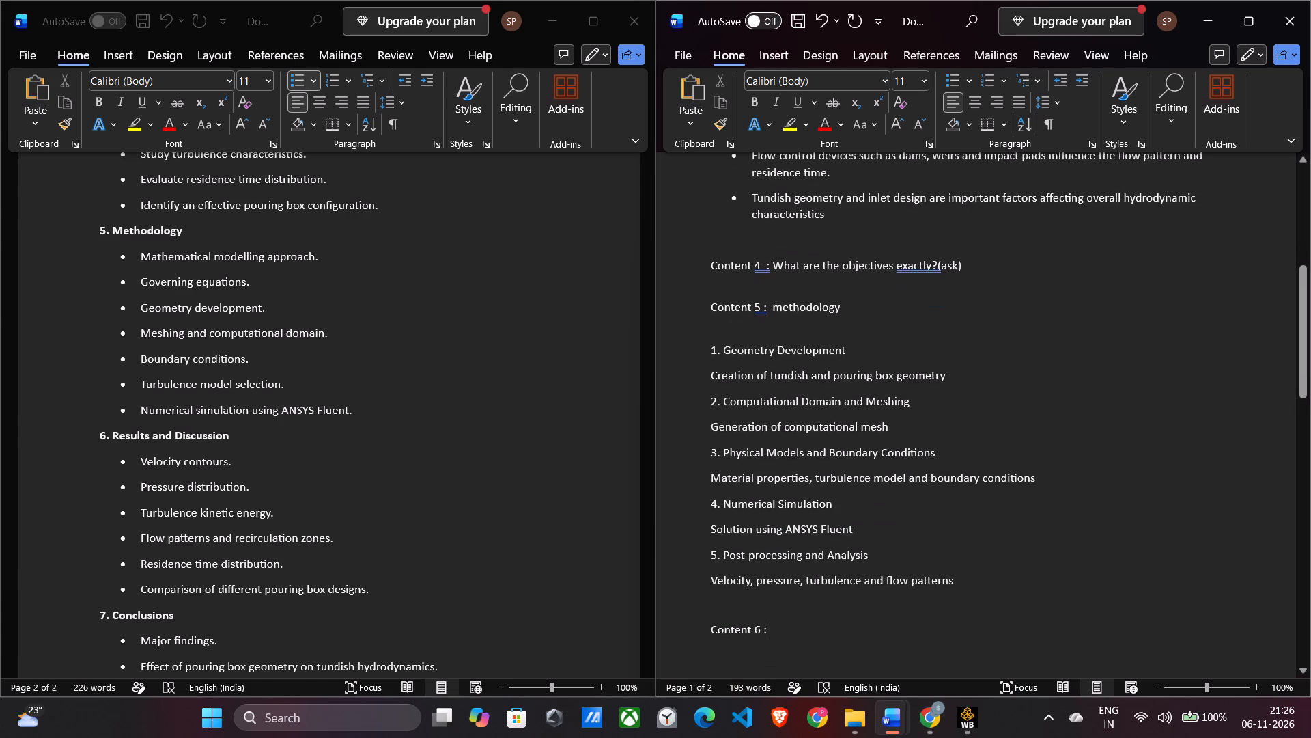
pyautogui.scroll(-1, 230, 435)
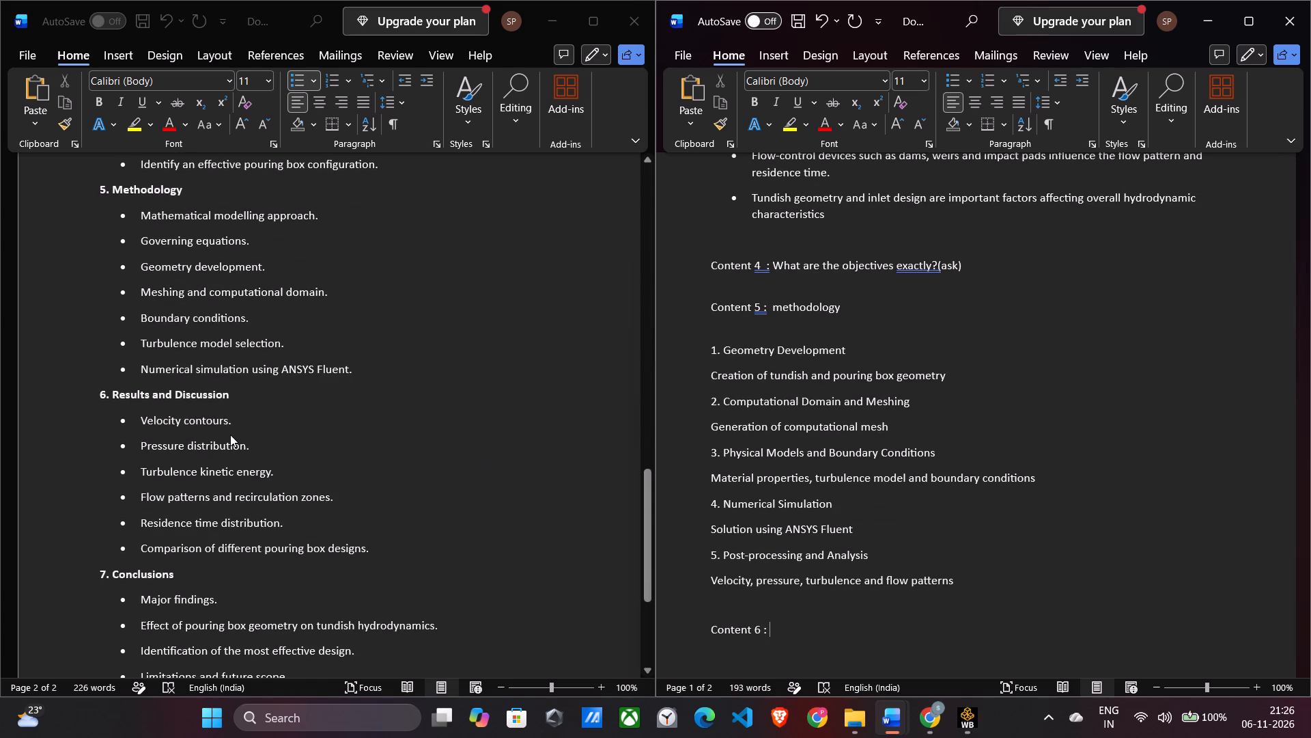
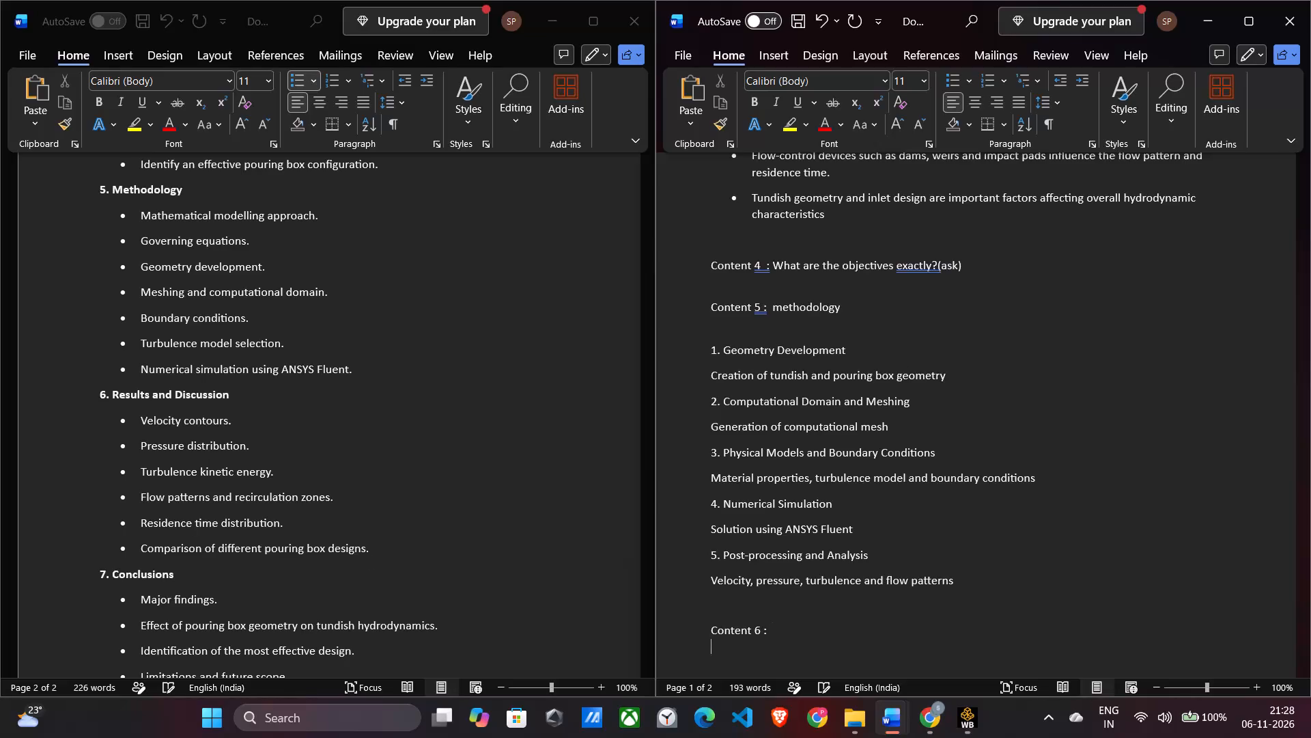
# Add the label "Results :" on the line below the "Content 6 :" heading, following the reference outline's results section.
pyautogui.hotkey('shift', 'Return')
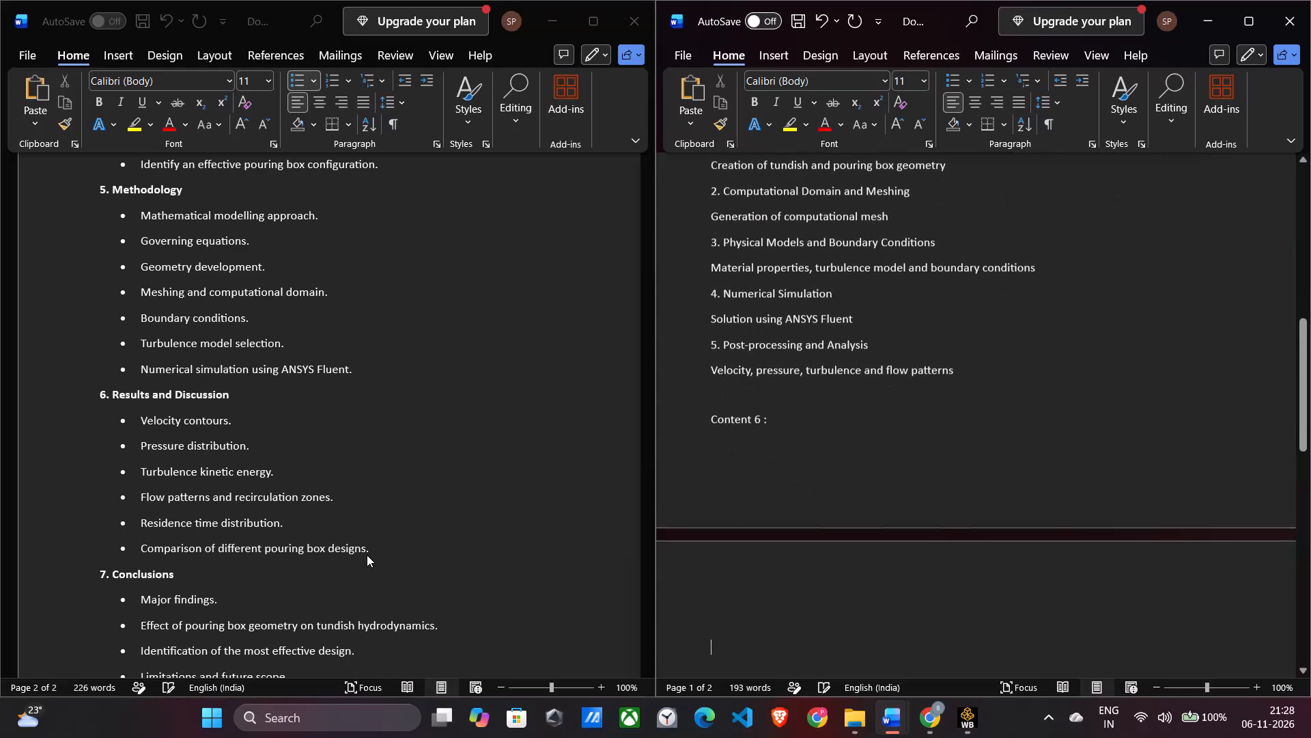
pyautogui.press('BackSpace')
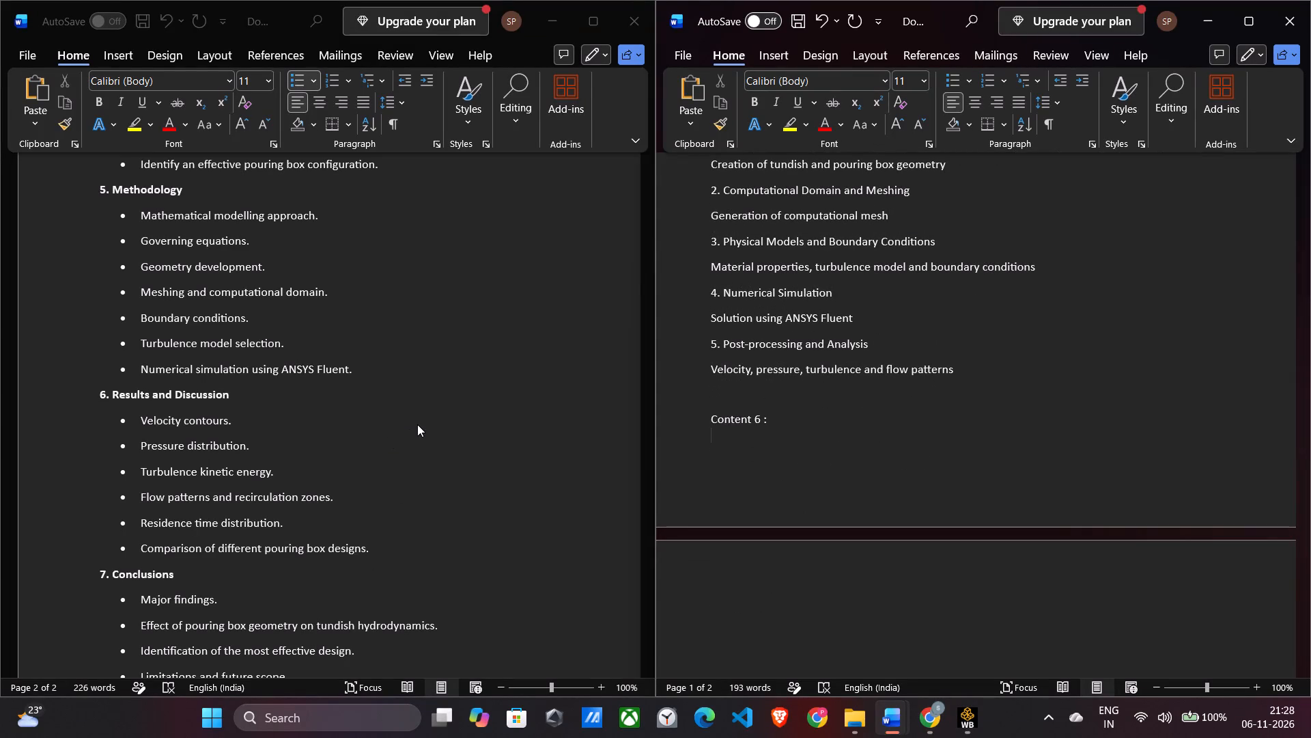
pyautogui.scroll(-2, 417, 424)
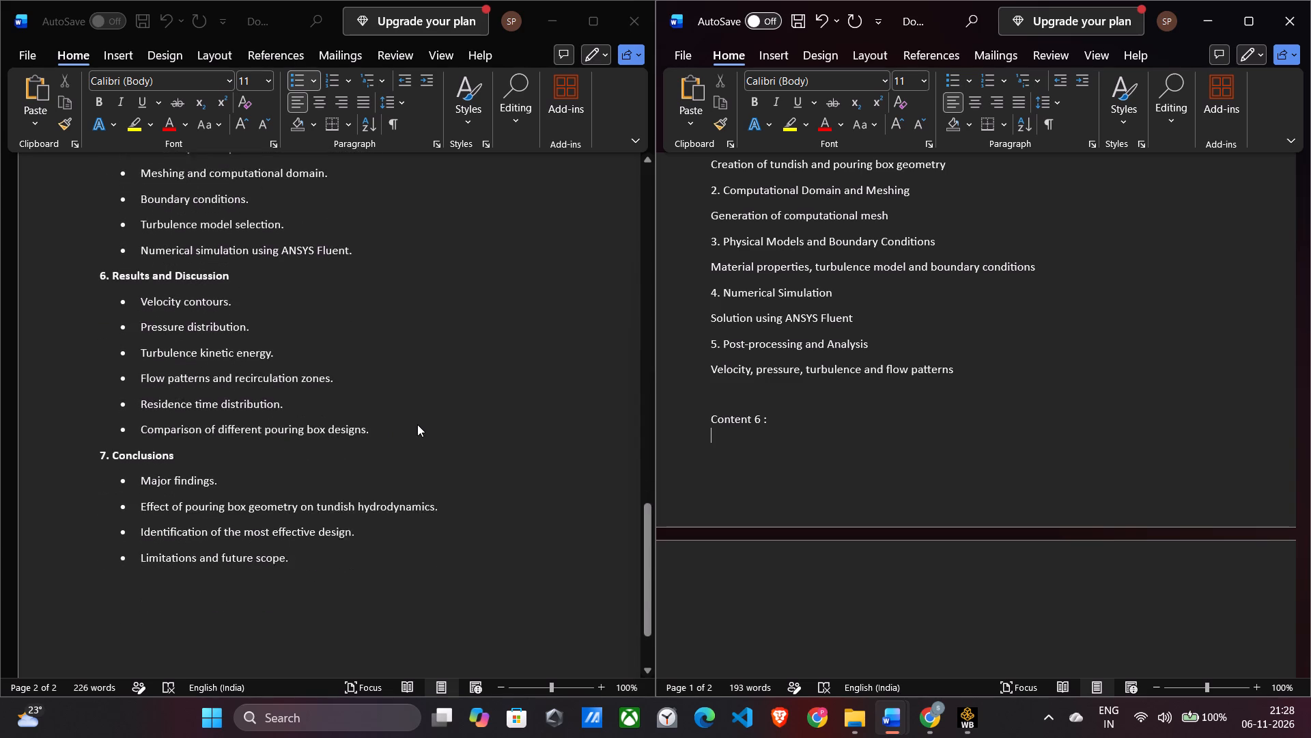
pyautogui.scroll(-1, 417, 424)
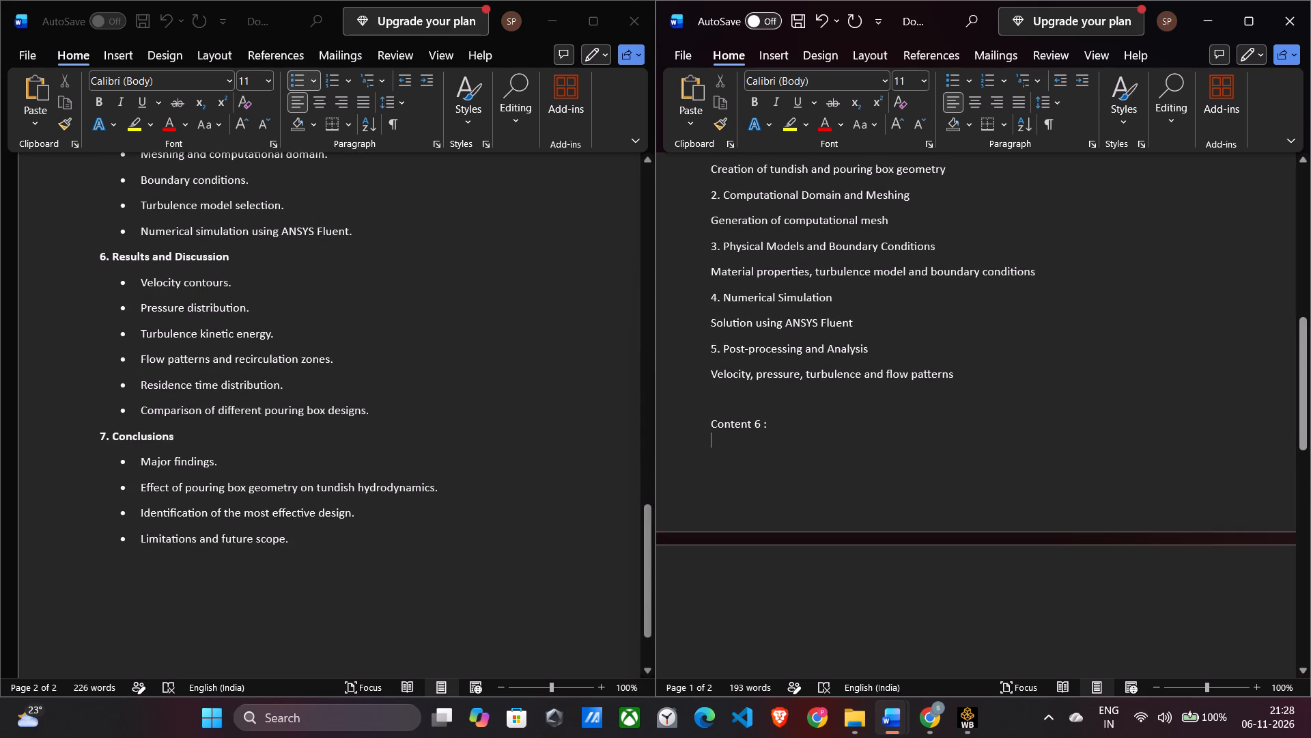
pyautogui.press('r')
pyautogui.write('esults')
pyautogui.press('space')
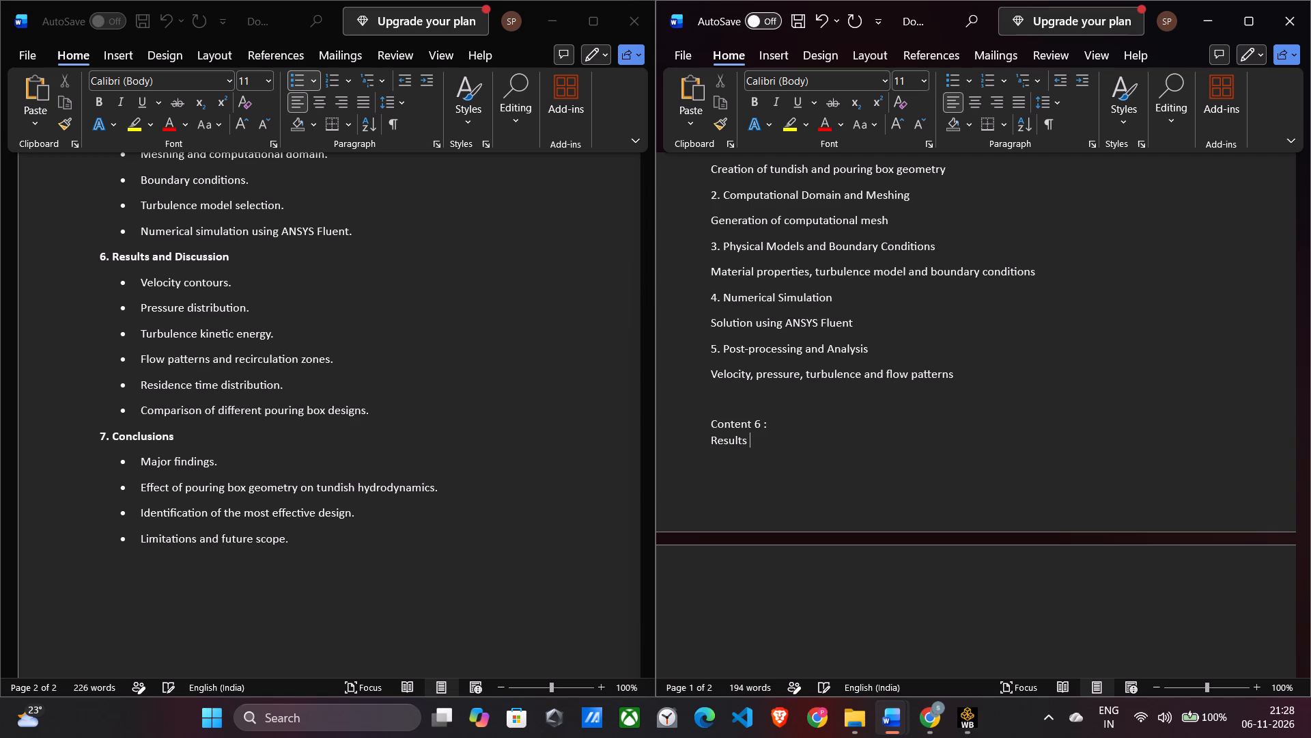
pyautogui.write(':')
pyautogui.press('space')
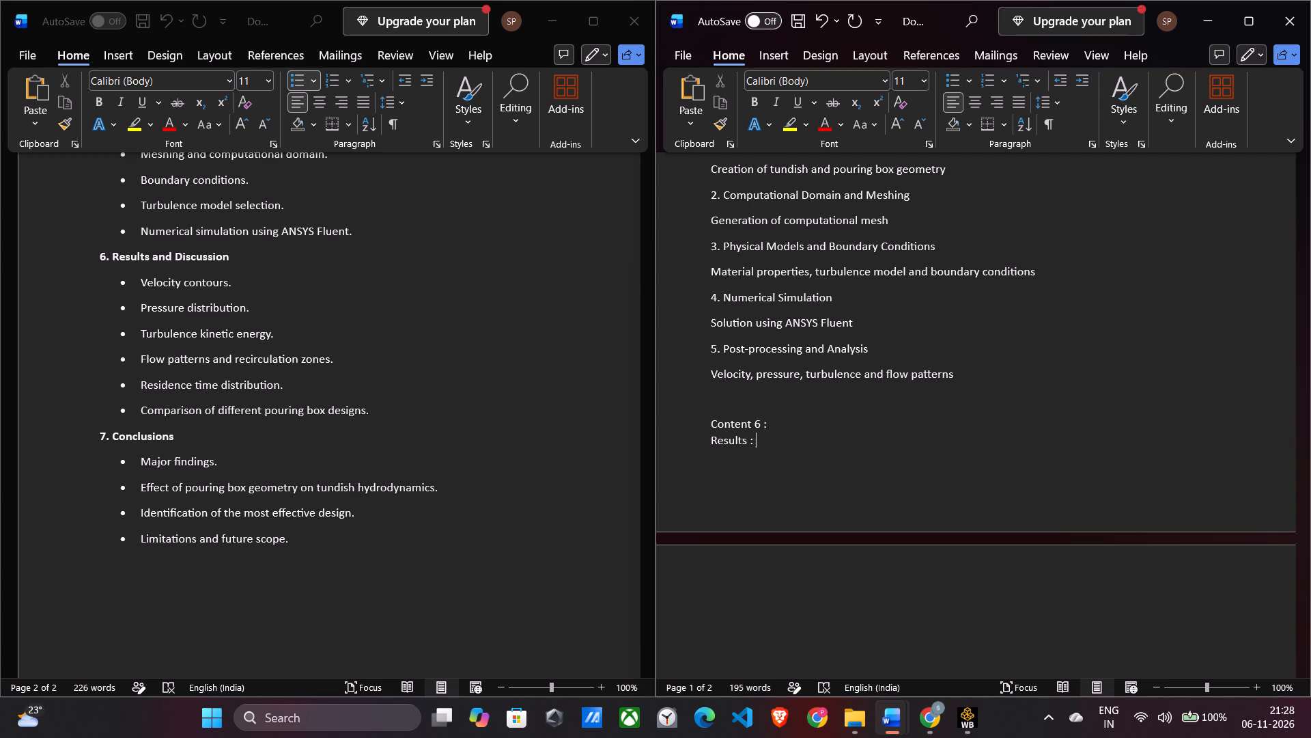
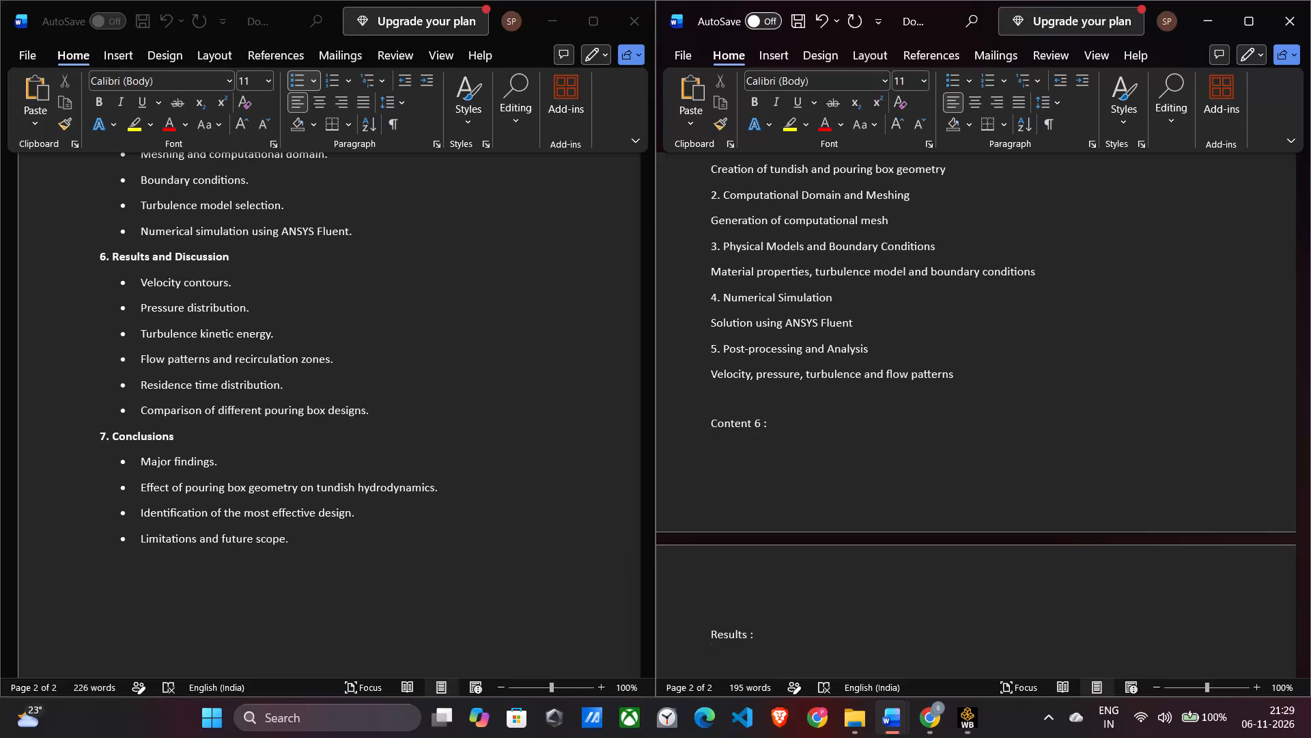
# Insert an empty line above the "Content 6 :" heading to push it onto the page with its "Results :" label.
pyautogui.click(767, 413)
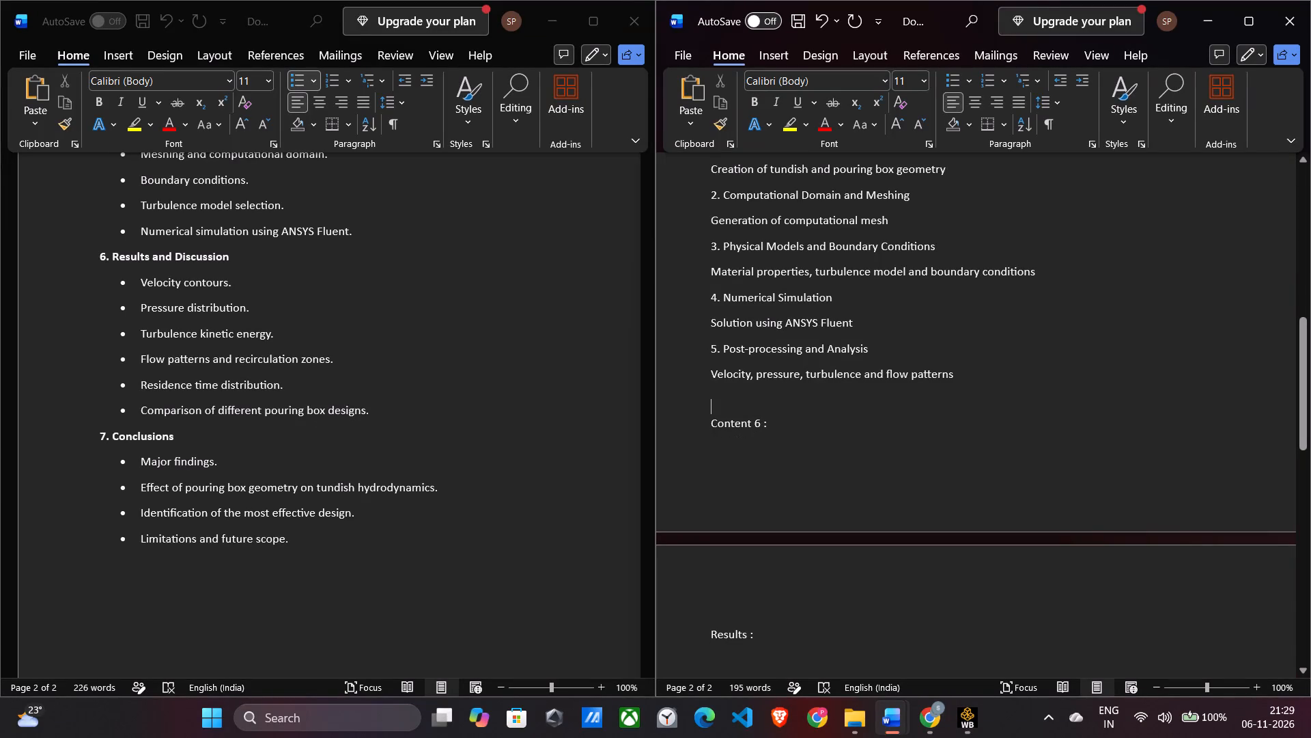
pyautogui.press('Return')
# Add the note "Which pics exactly from simulation(ask)?" on the line below the "Results :" label.
pyautogui.scroll(-1, 910, 425)
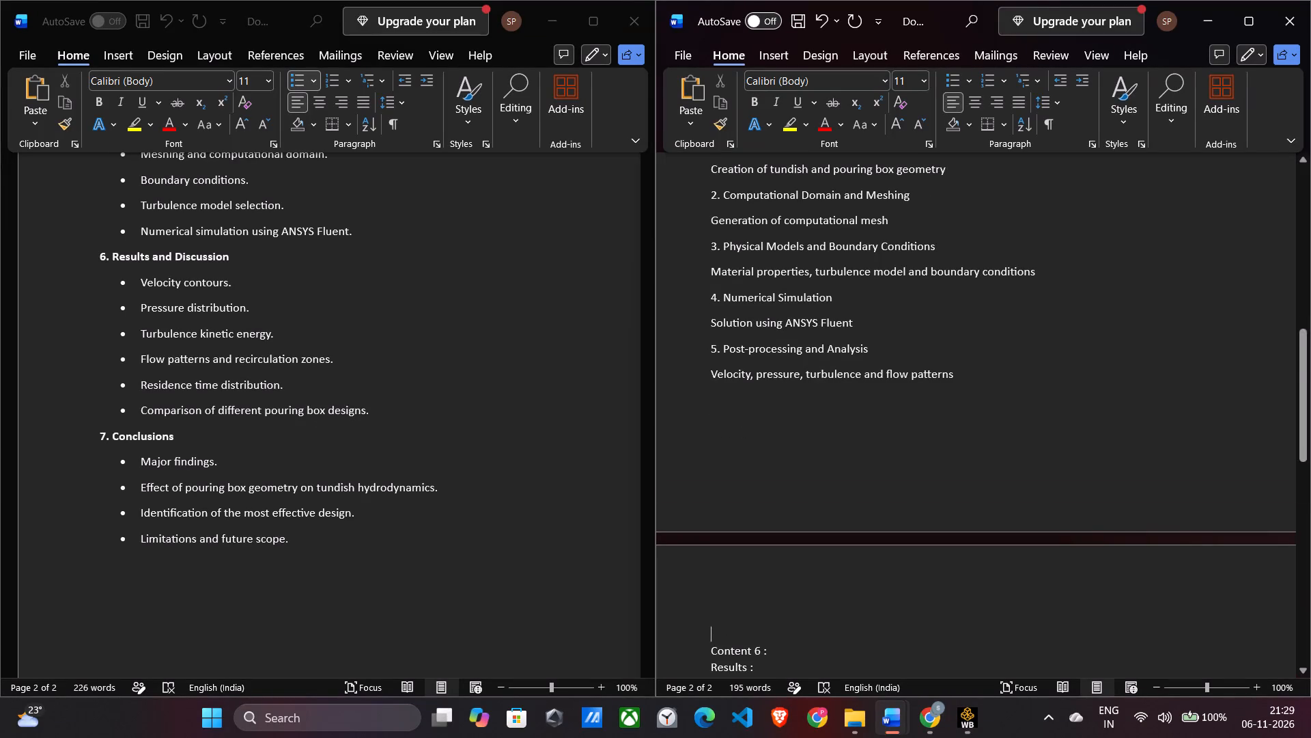
pyautogui.scroll(-1, 910, 425)
pyautogui.click(782, 458)
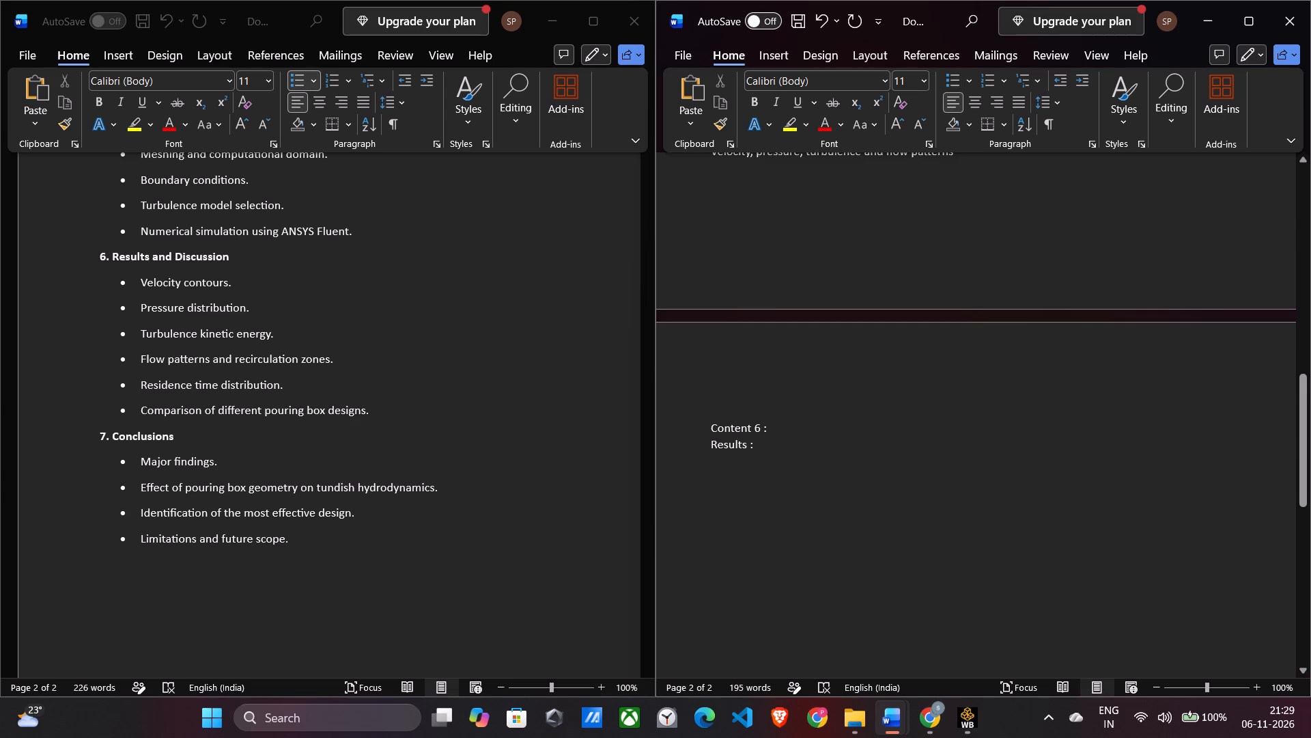
pyautogui.write('hat')
pyautogui.press('space')
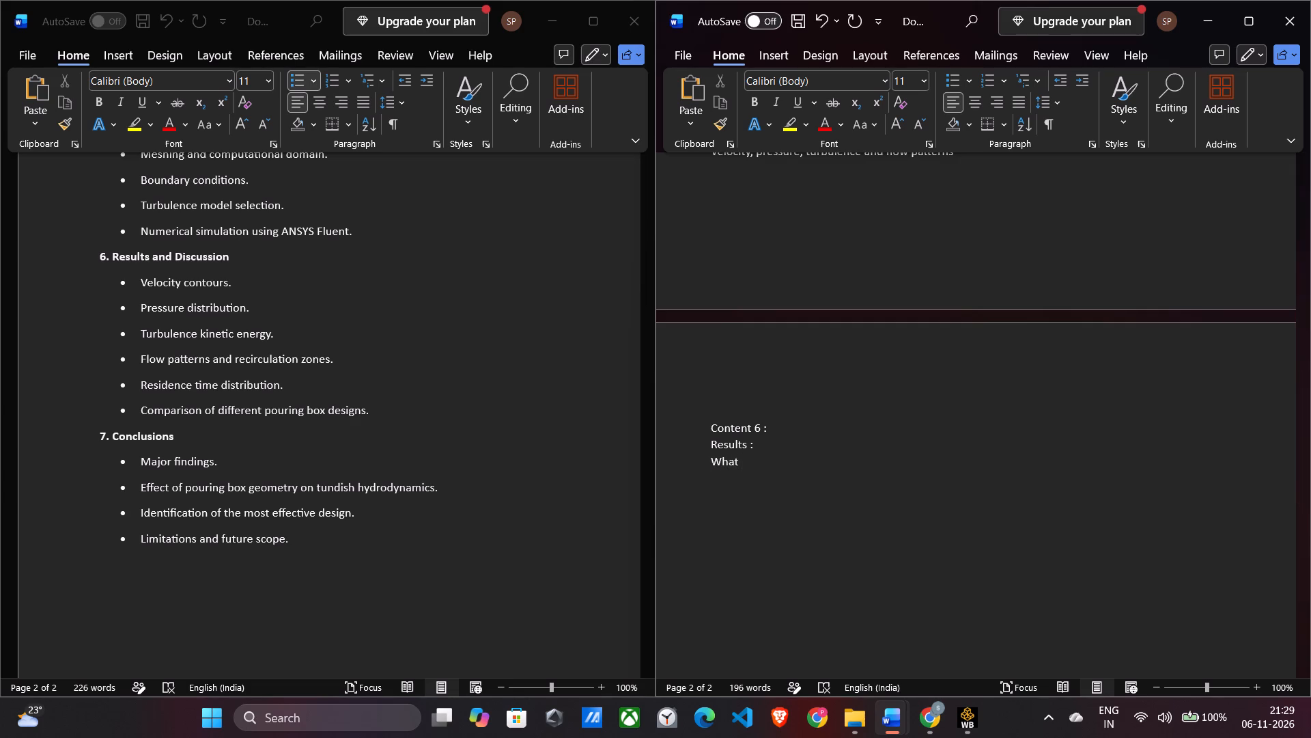
pyautogui.press('p')
pyautogui.press('BackSpace')
pyautogui.press('BackSpace')
pyautogui.press('BackSpace')
pyautogui.press('BackSpace')
pyautogui.write('ich')
pyautogui.press('space')
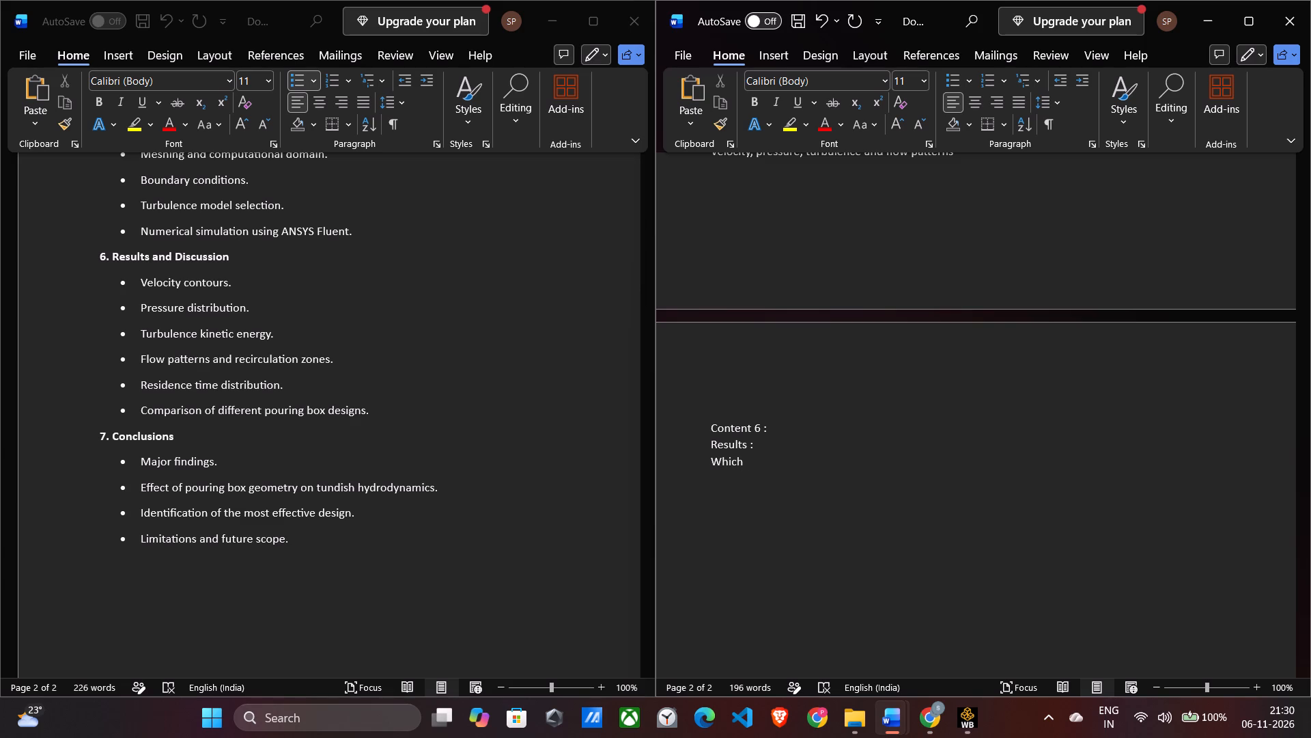
pyautogui.write('pics')
pyautogui.press('space')
pyautogui.press('BackSpace')
pyautogui.press('space')
pyautogui.write('exactly')
pyautogui.press('space')
pyautogui.write('from sim')
pyautogui.write('ulation a')
pyautogui.press('BackSpace')
pyautogui.press('BackSpace')
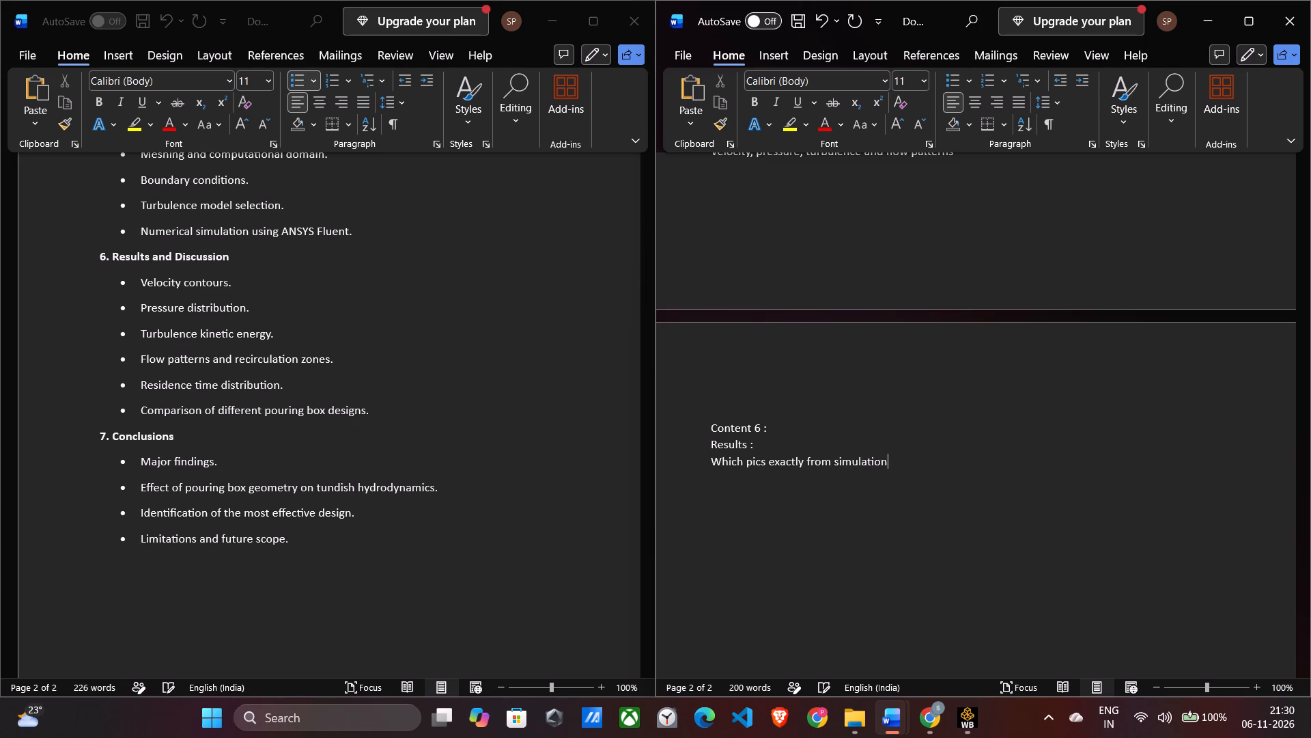
pyautogui.press('9')
pyautogui.press('BackSpace')
pyautogui.hotkey('shift', '(')
pyautogui.write('ask')
pyautogui.hotkey('shift', ')')
pyautogui.hotkey('shift', '?')
pyautogui.scroll(-1, 432, 448)
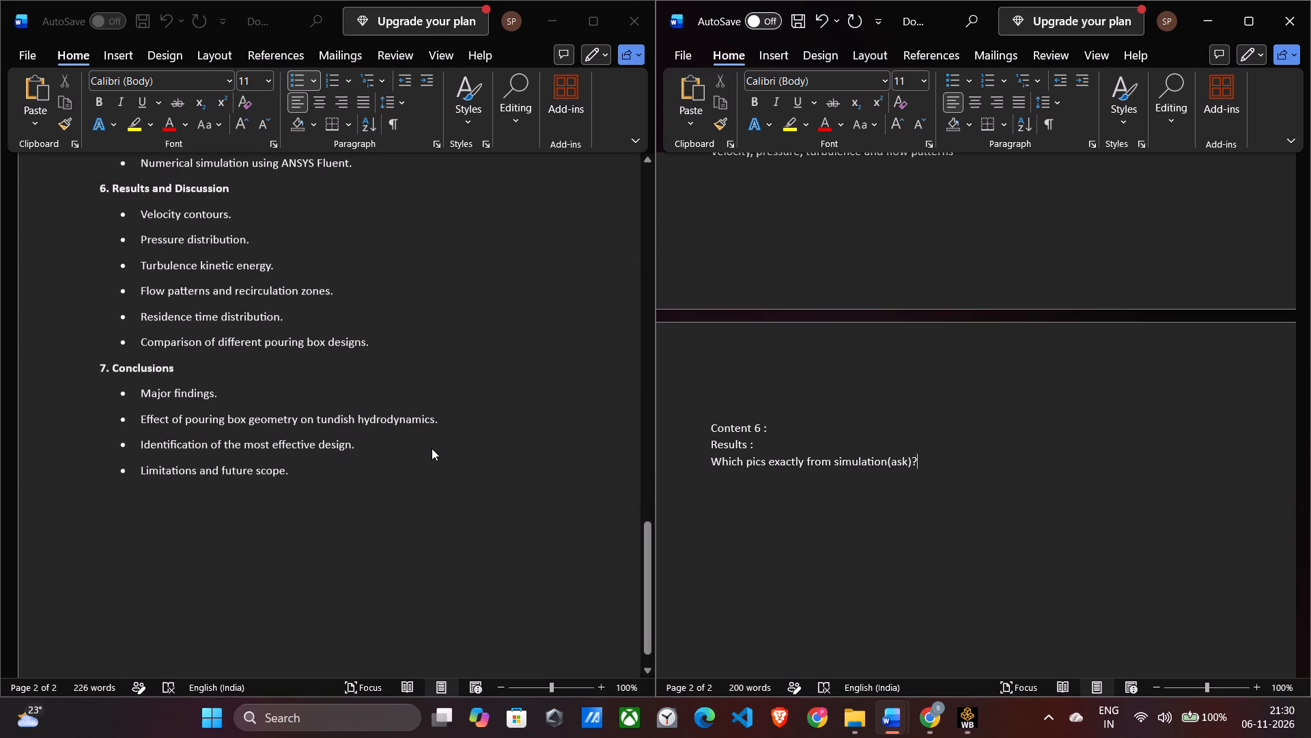
pyautogui.scroll(2, 432, 448)
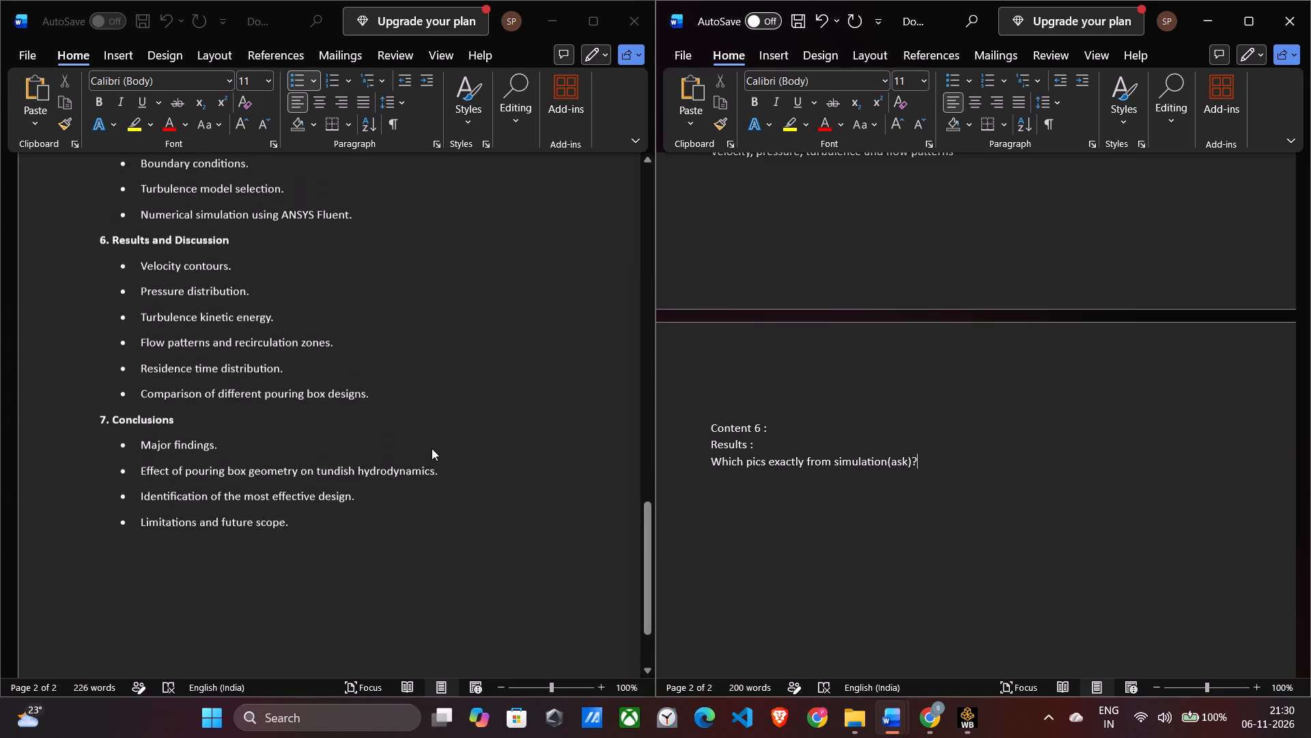
pyautogui.scroll(2, 432, 448)
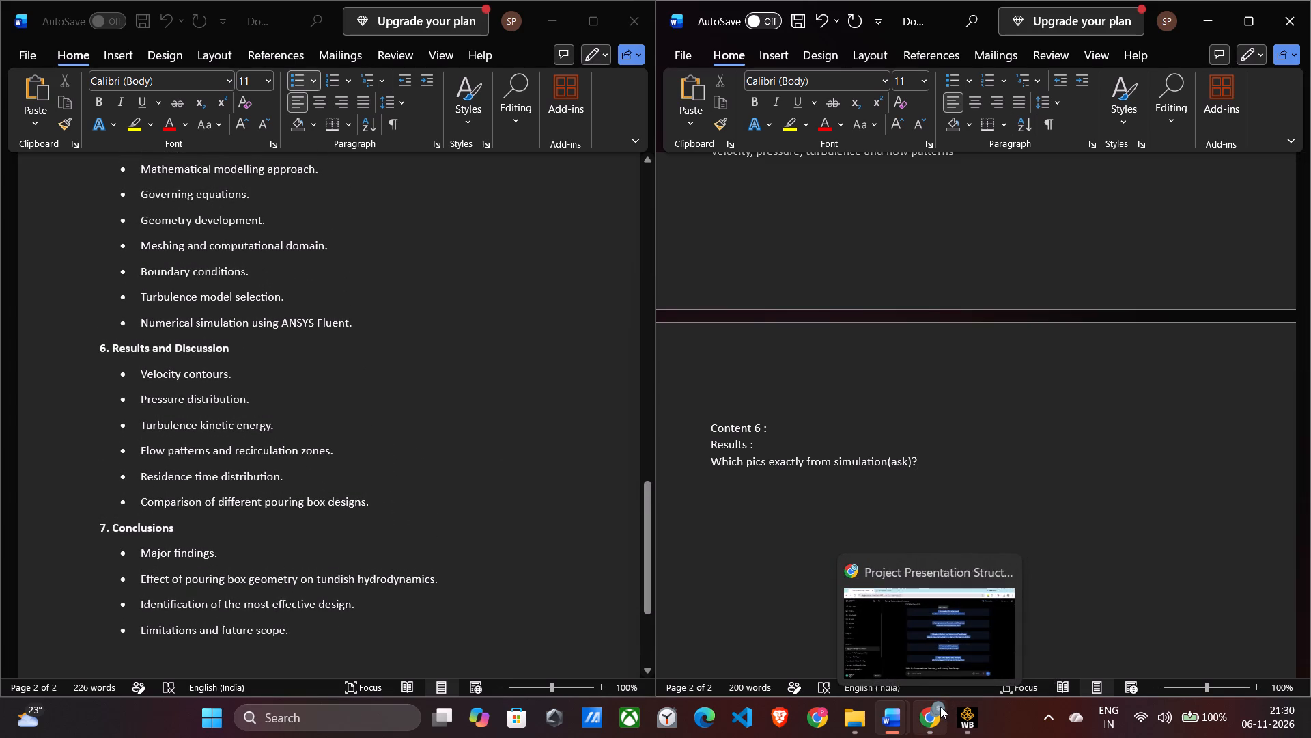
pyautogui.click(942, 624)
pyautogui.scroll(-1, 918, 455)
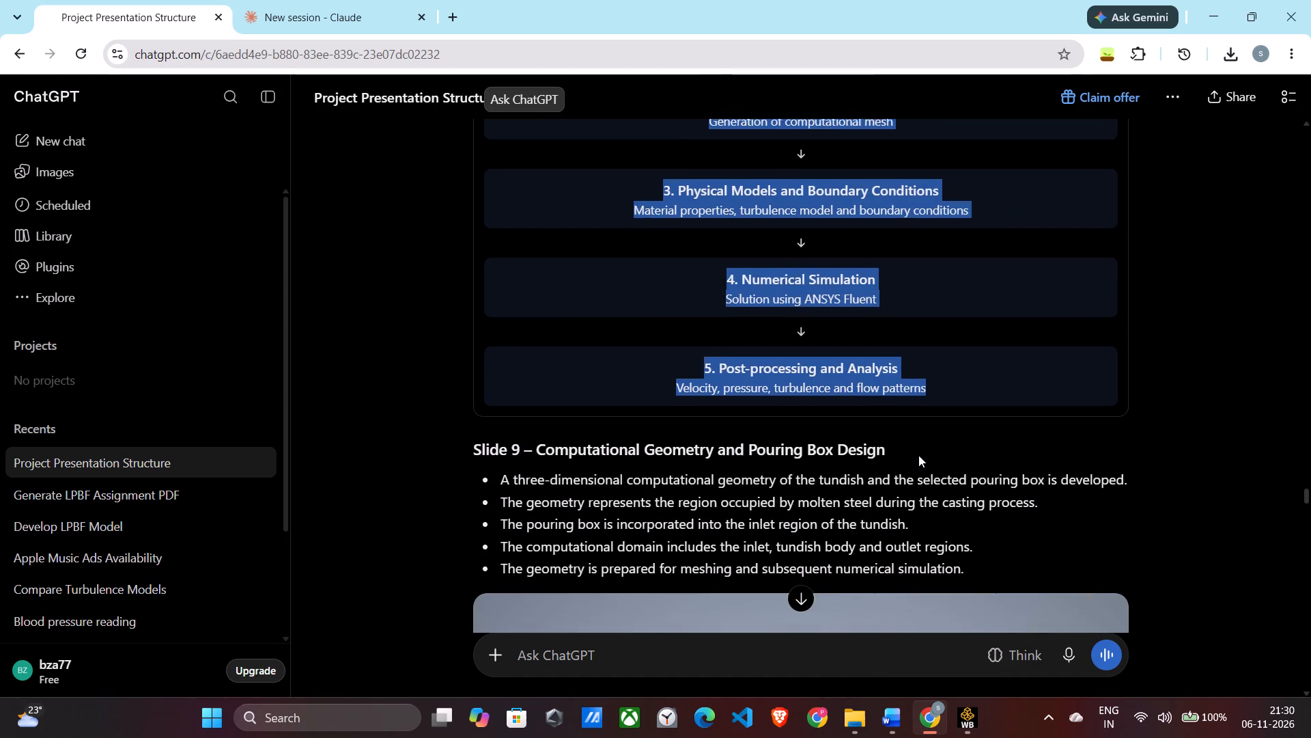
pyautogui.scroll(-3, 918, 455)
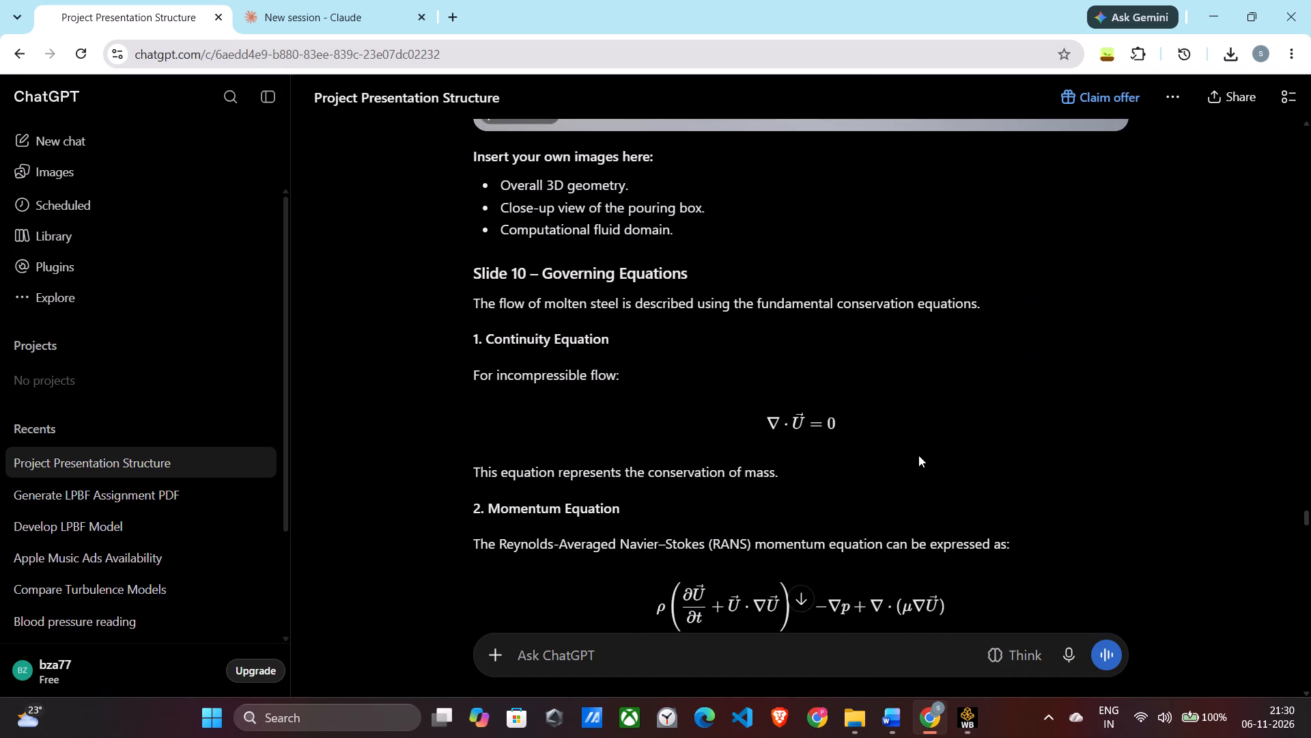
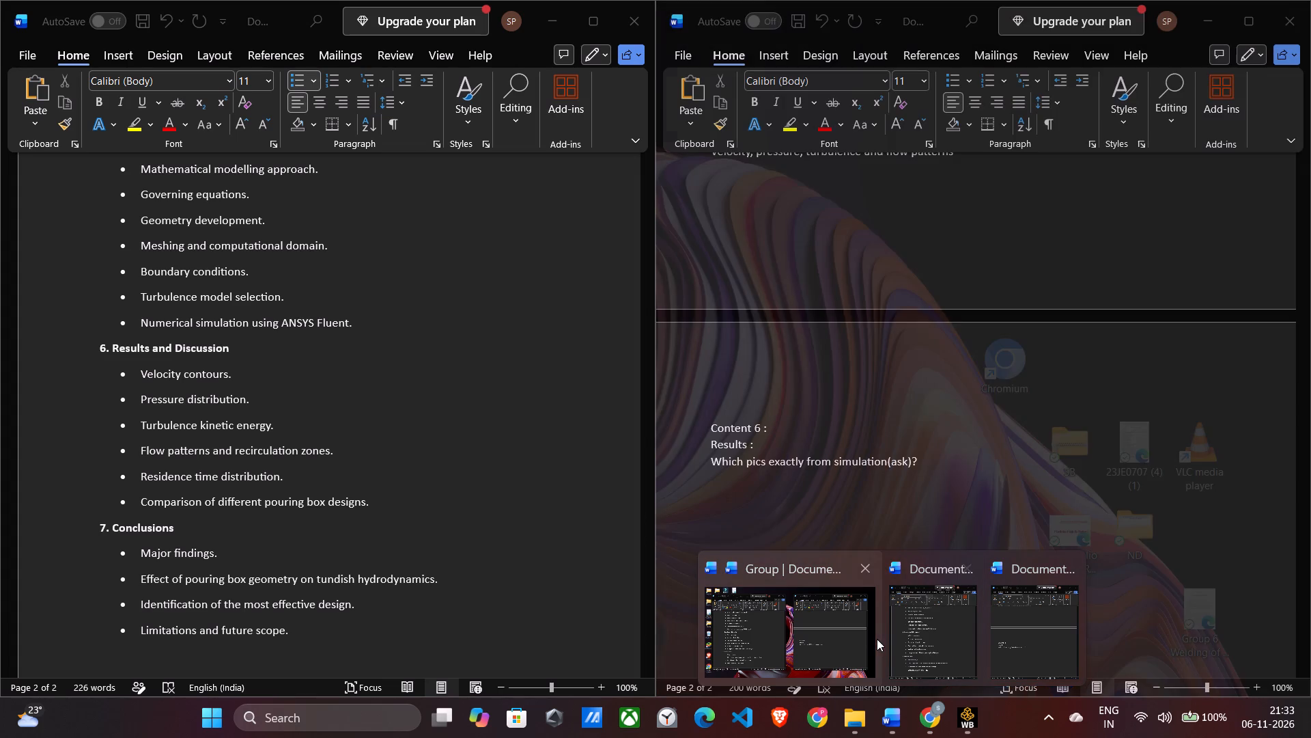
pyautogui.click(775, 618)
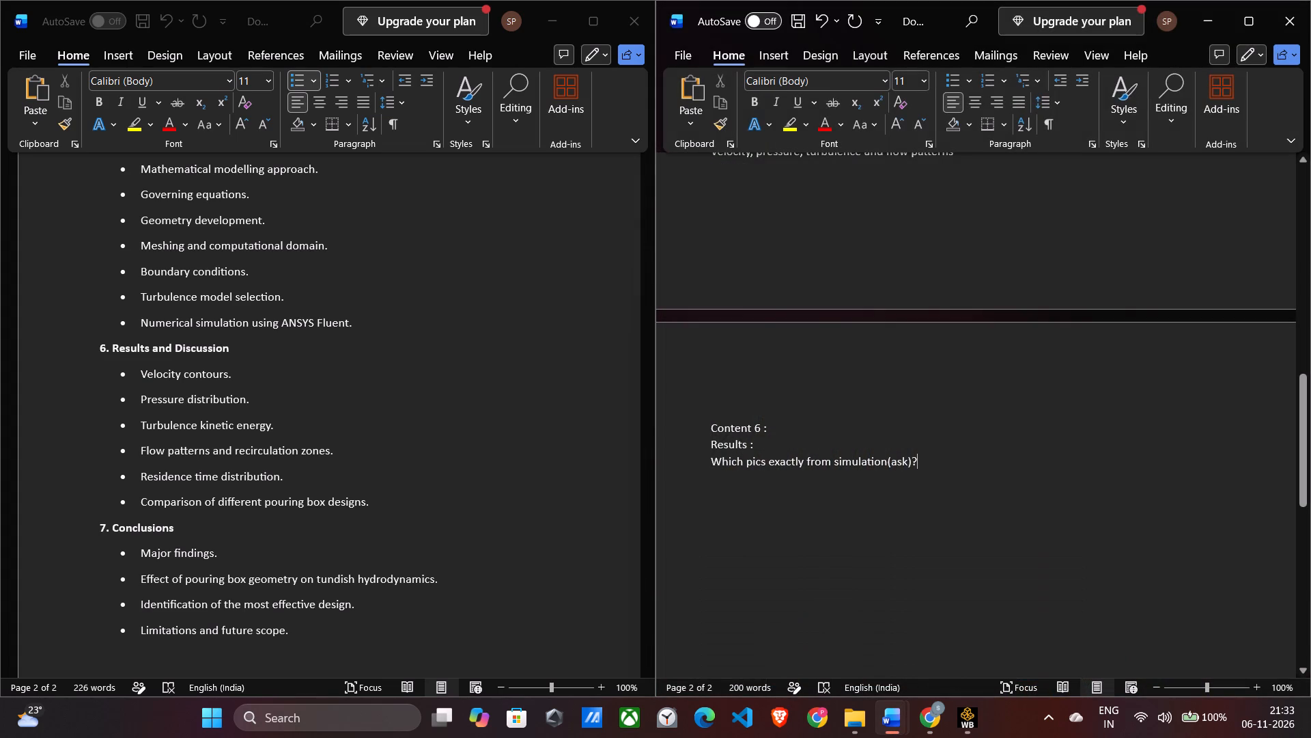
pyautogui.scroll(1, 825, 528)
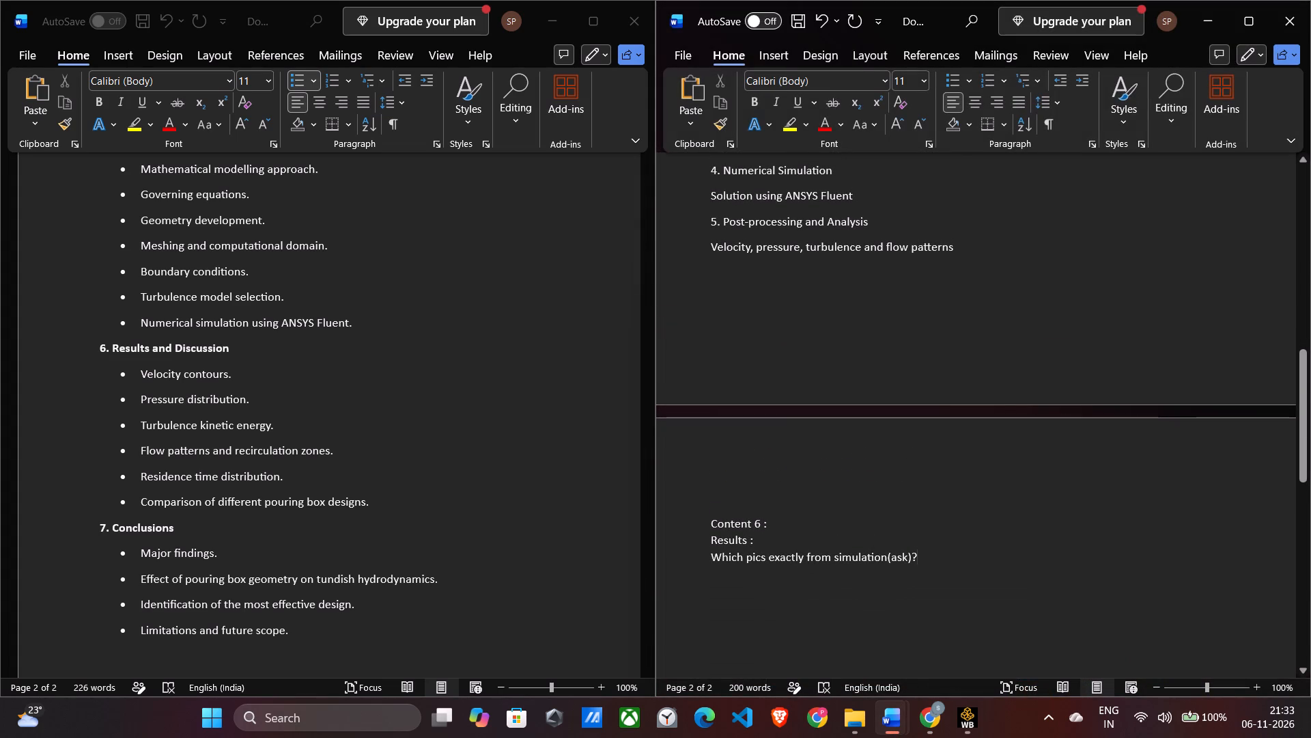
pyautogui.scroll(2, 869, 497)
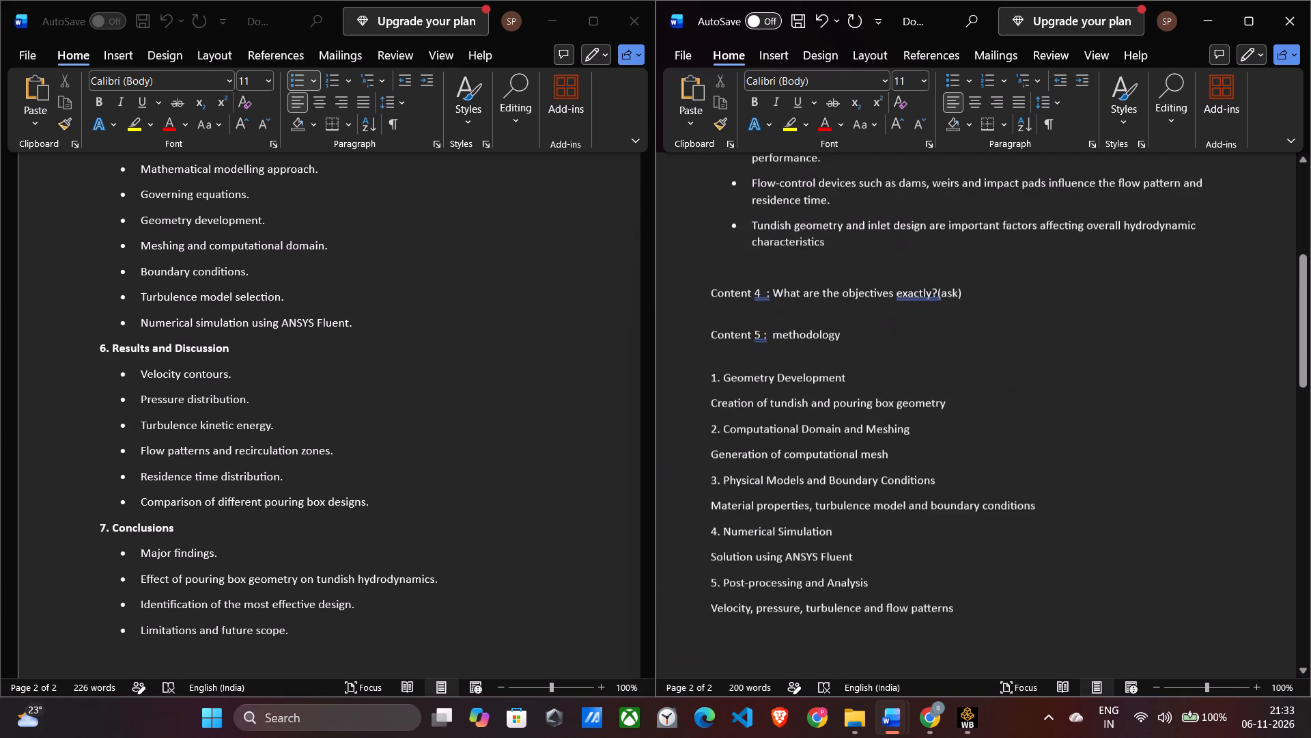
pyautogui.scroll(4, 869, 497)
pyautogui.scroll(-4, 869, 497)
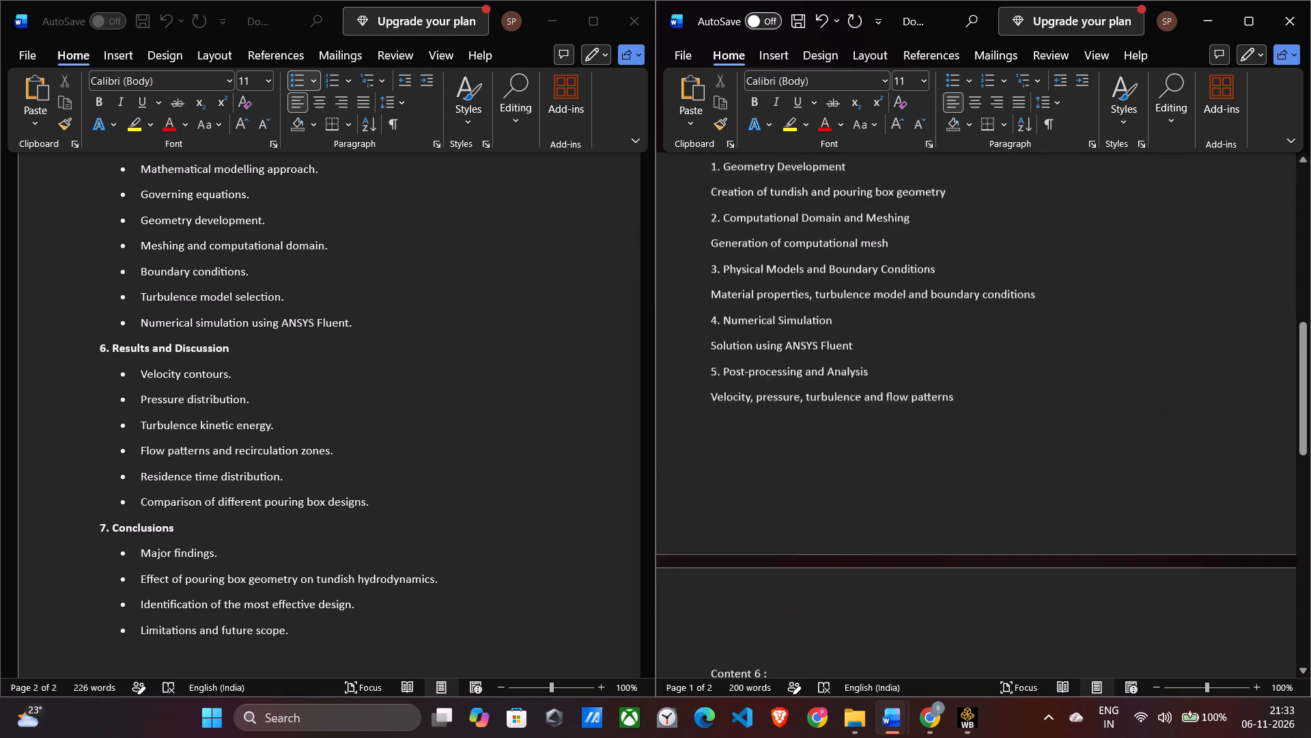
pyautogui.scroll(-1, 869, 497)
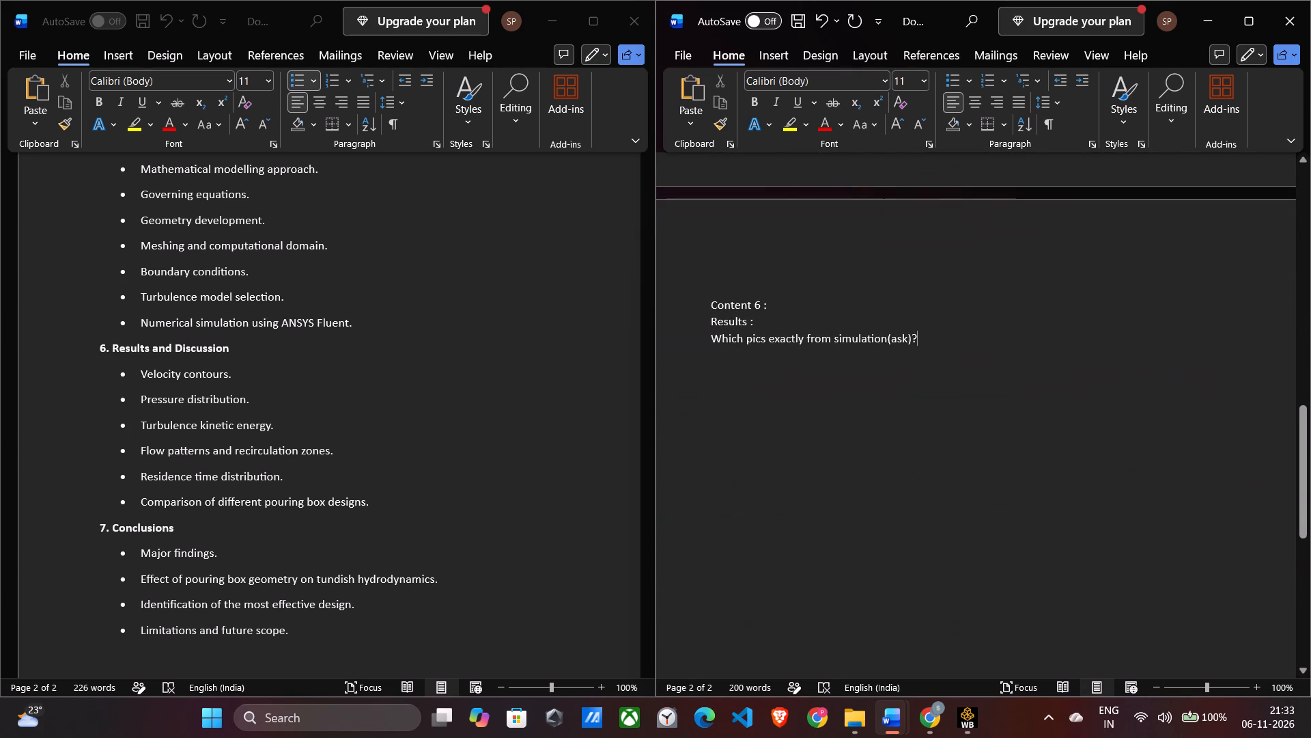
pyautogui.press('space')
pyautogui.press('space')
pyautogui.press('Return')
pyautogui.hotkey('shift', 'Return')
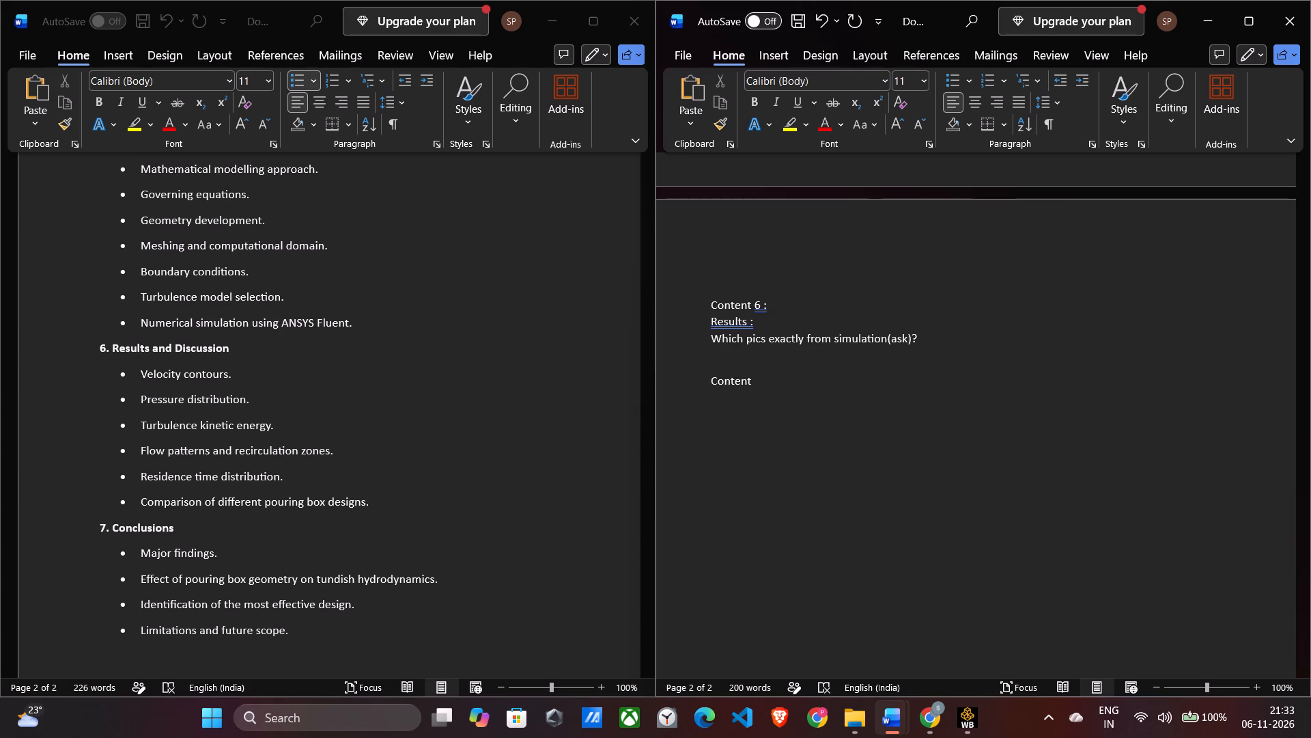
pyautogui.write('7 :')
pyautogui.press('space')
pyautogui.hotkey('shift', 'Return')
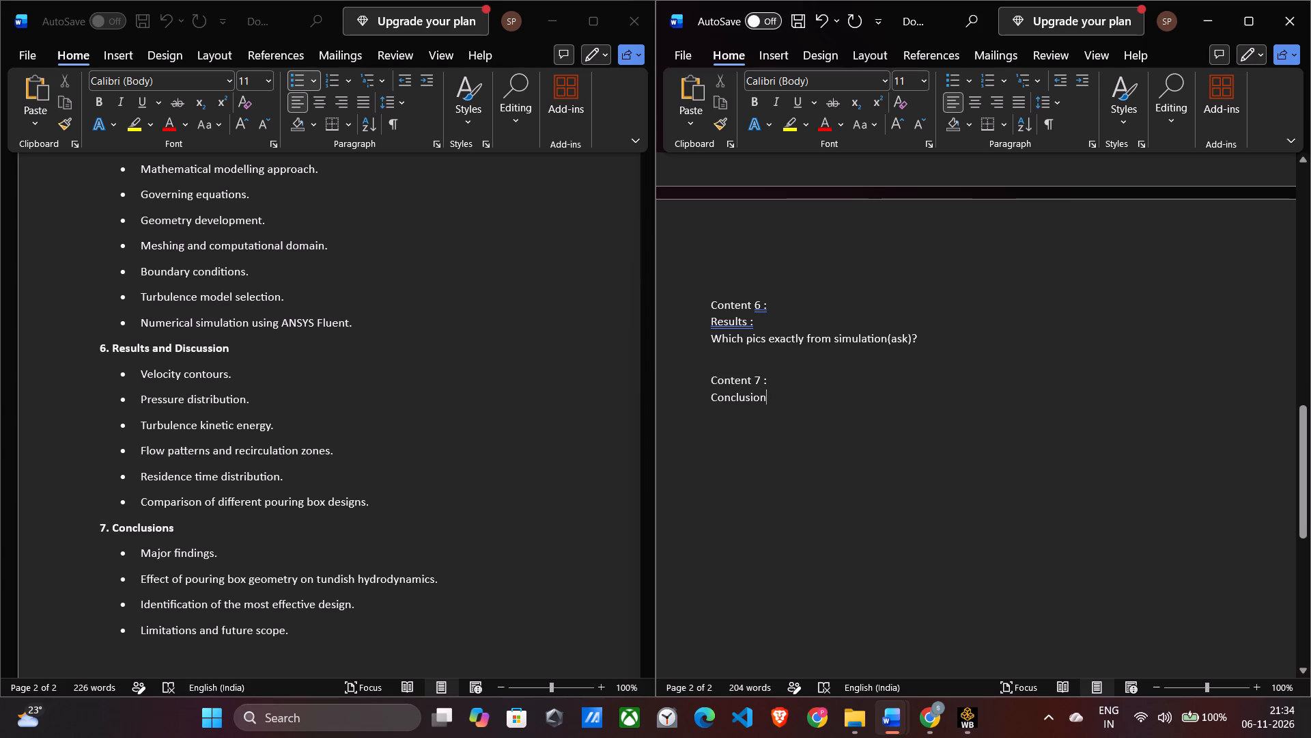
# Maximize the content plan document and review it from the Conclusion back up to the Content 1 heading.
pyautogui.scroll(1, 1022, 299)
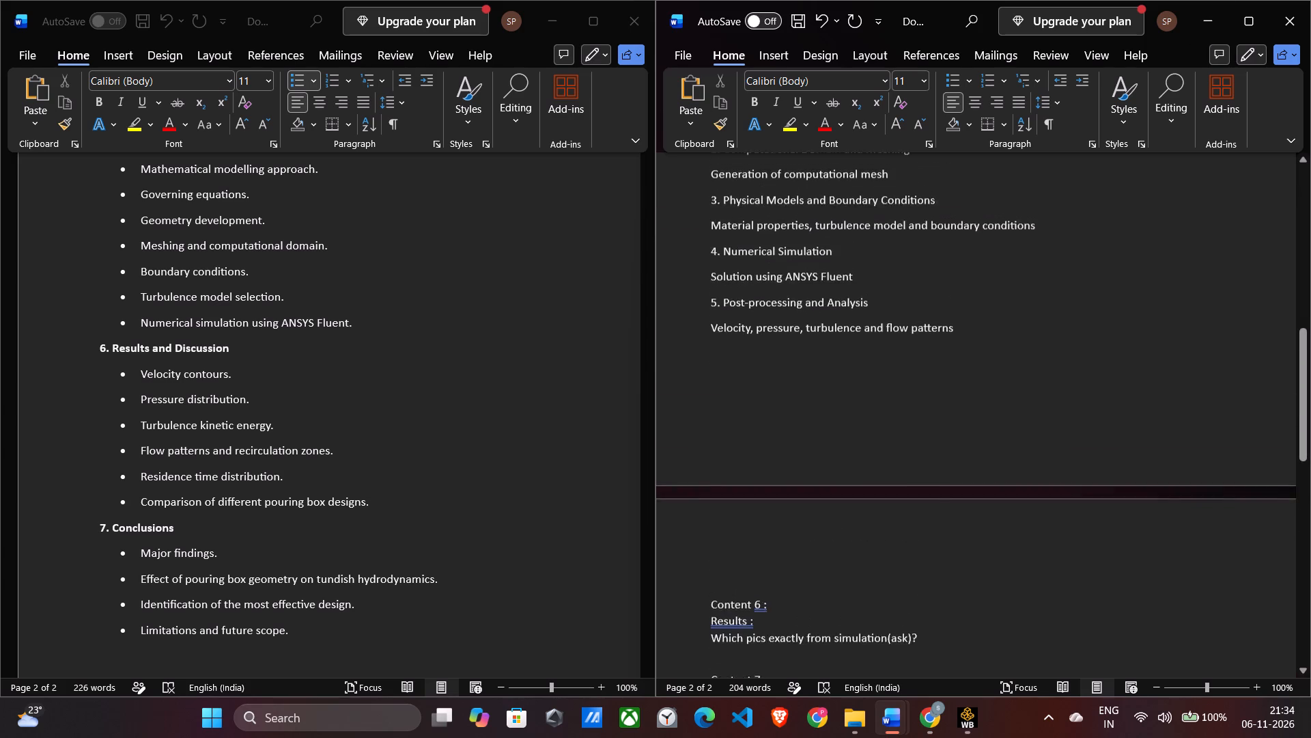
pyautogui.scroll(2, 1022, 299)
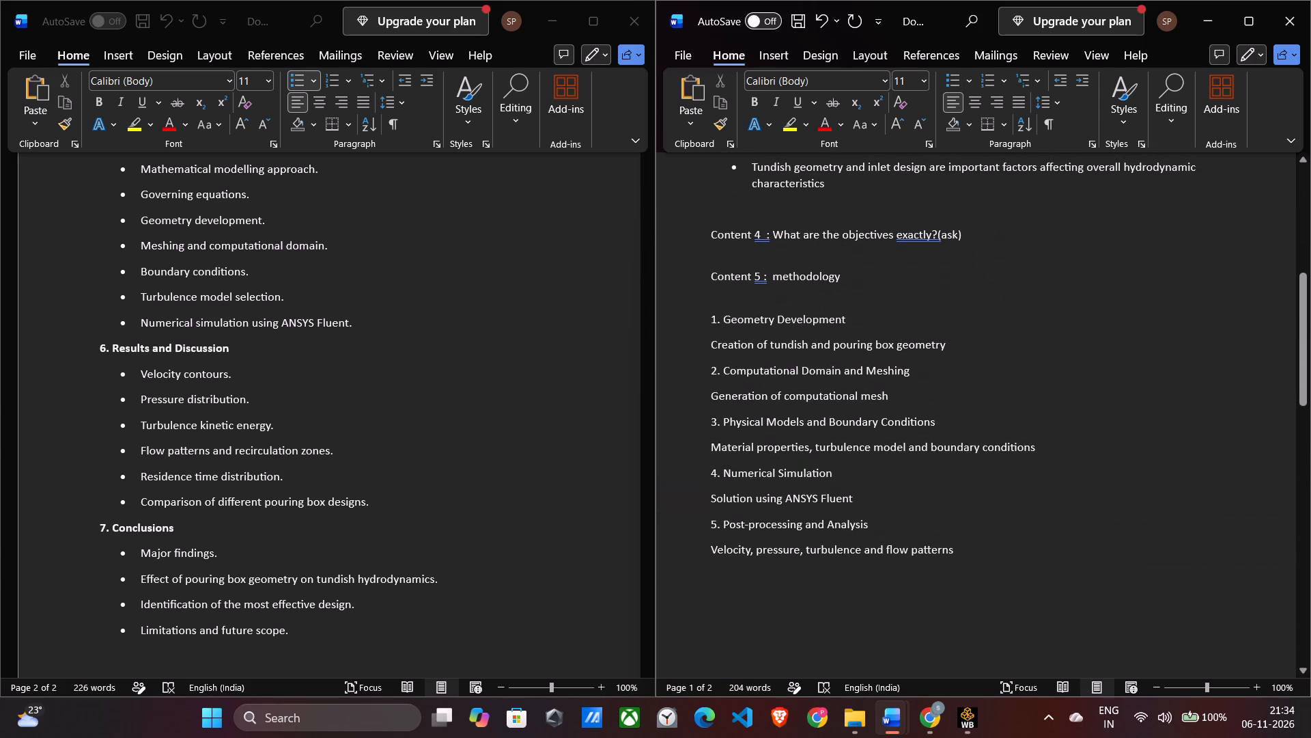
pyautogui.click(1239, 20)
pyautogui.scroll(2, 647, 362)
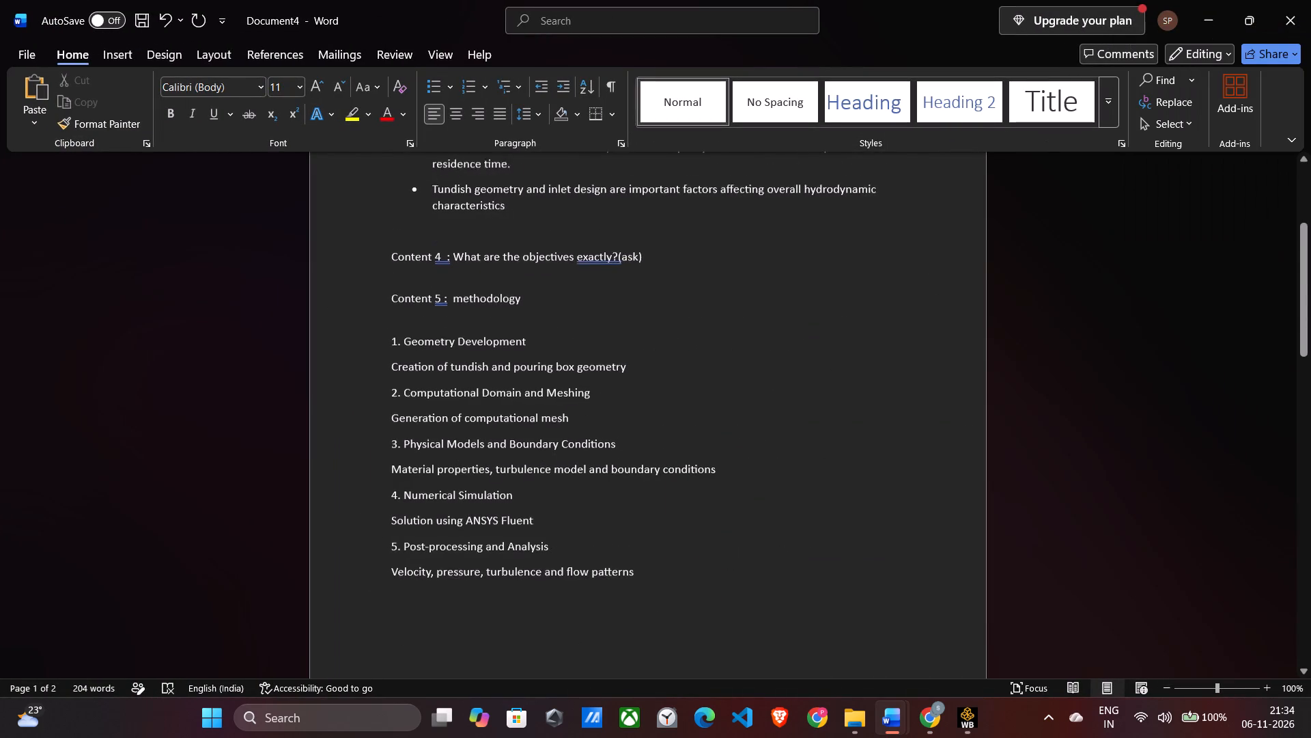
pyautogui.scroll(4, 647, 362)
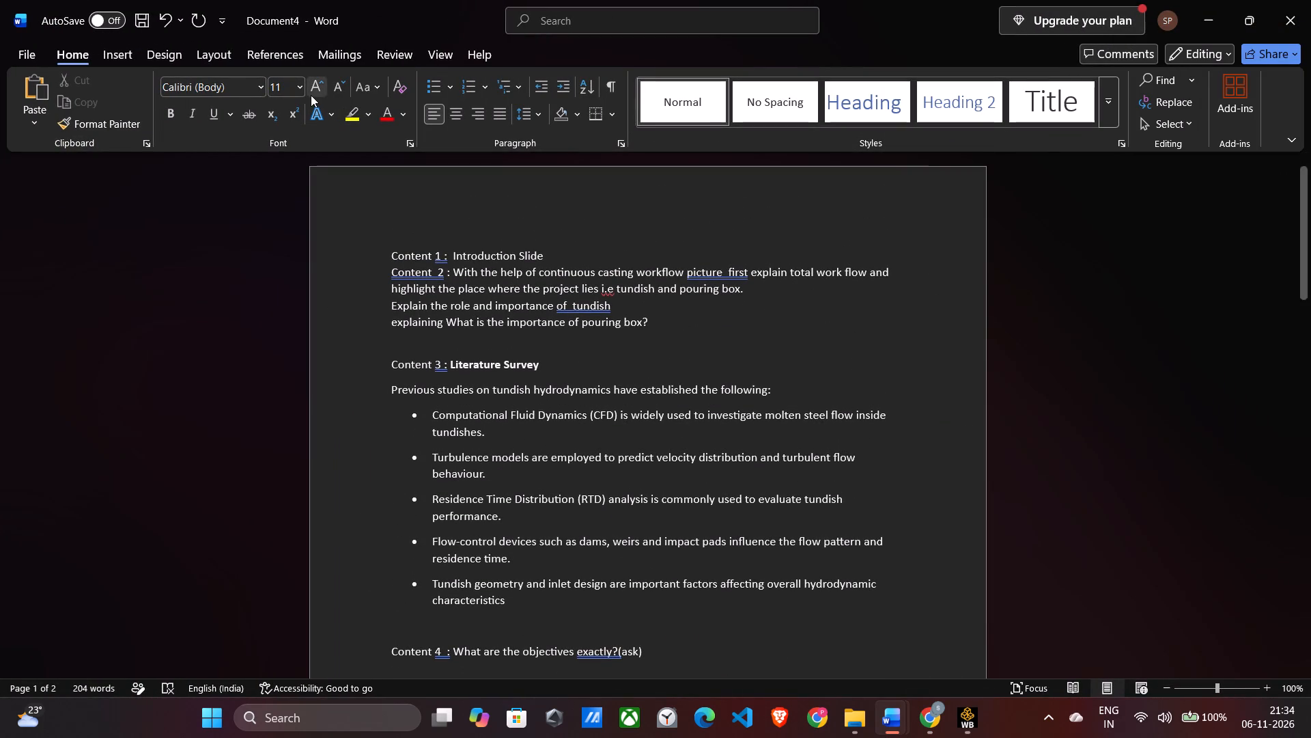
# Save the content plan as "Project presentation structure" in the OneDrive Documents folder.
pyautogui.click(132, 17)
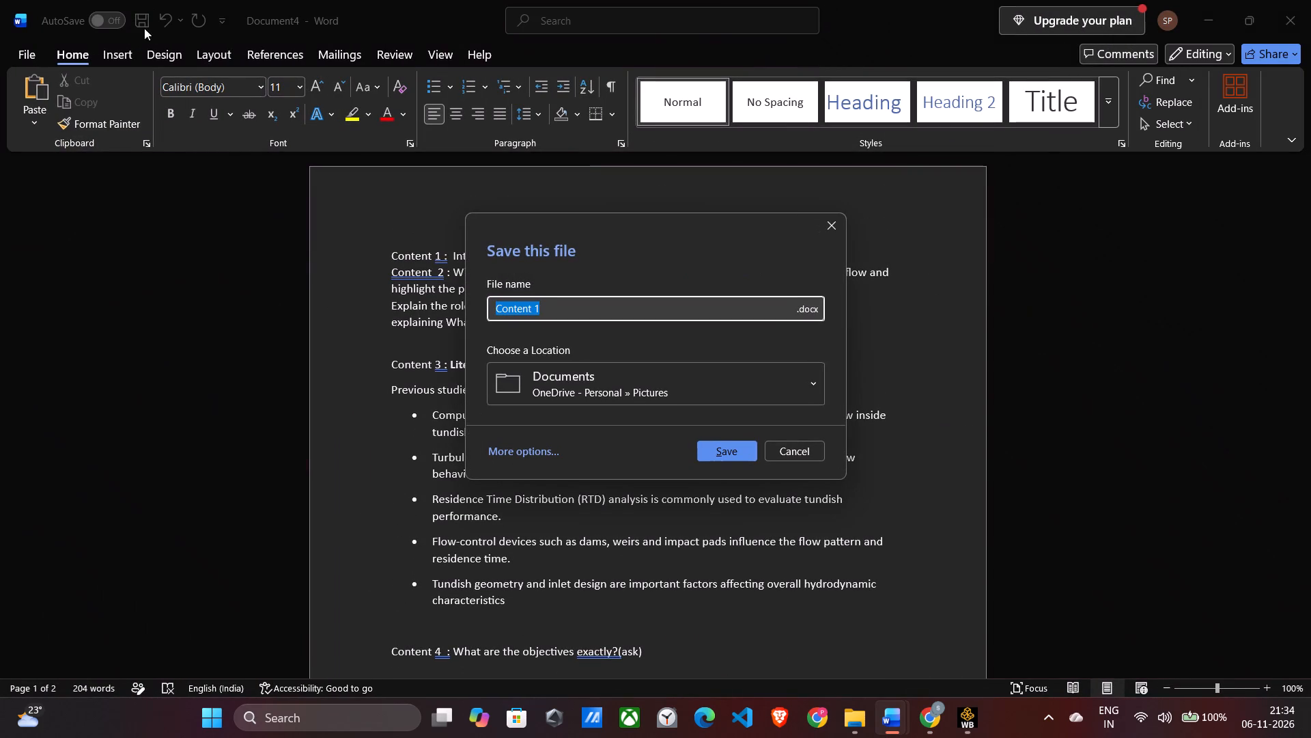
pyautogui.press('BackSpace')
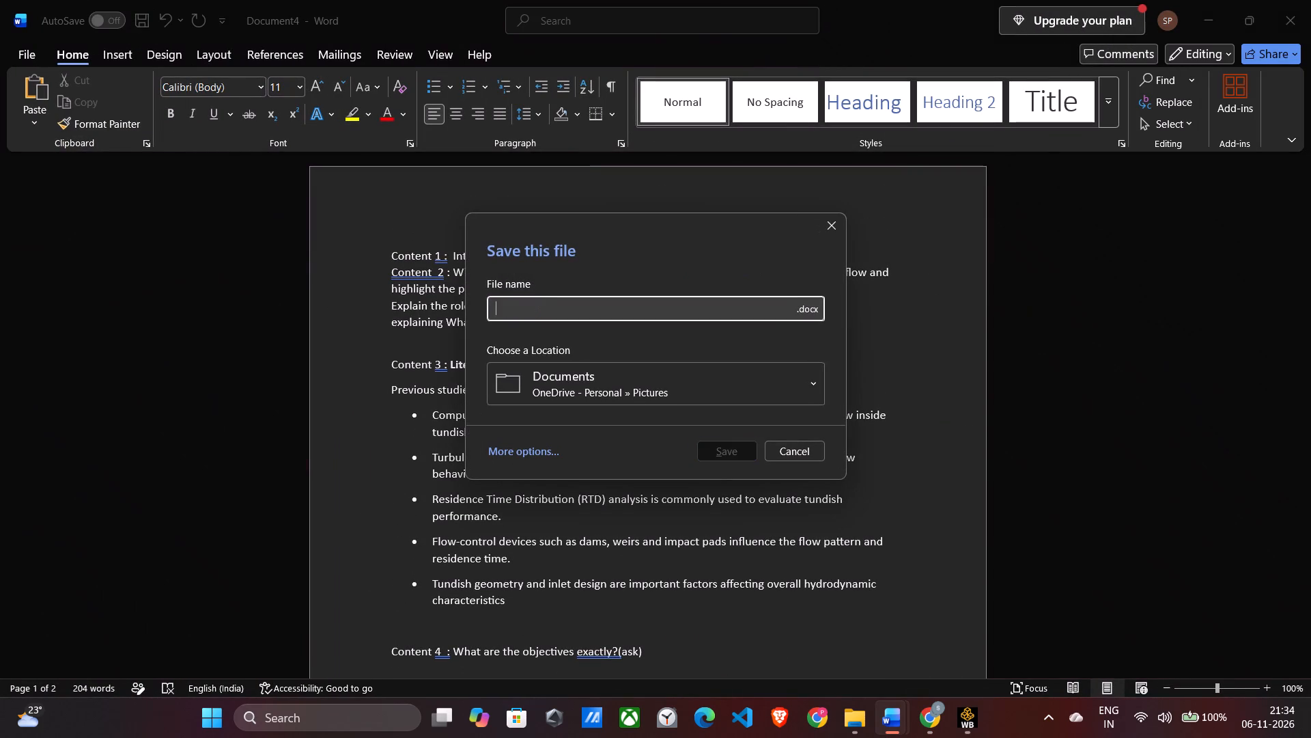
pyautogui.write('roject')
pyautogui.press('space')
pyautogui.press('b')
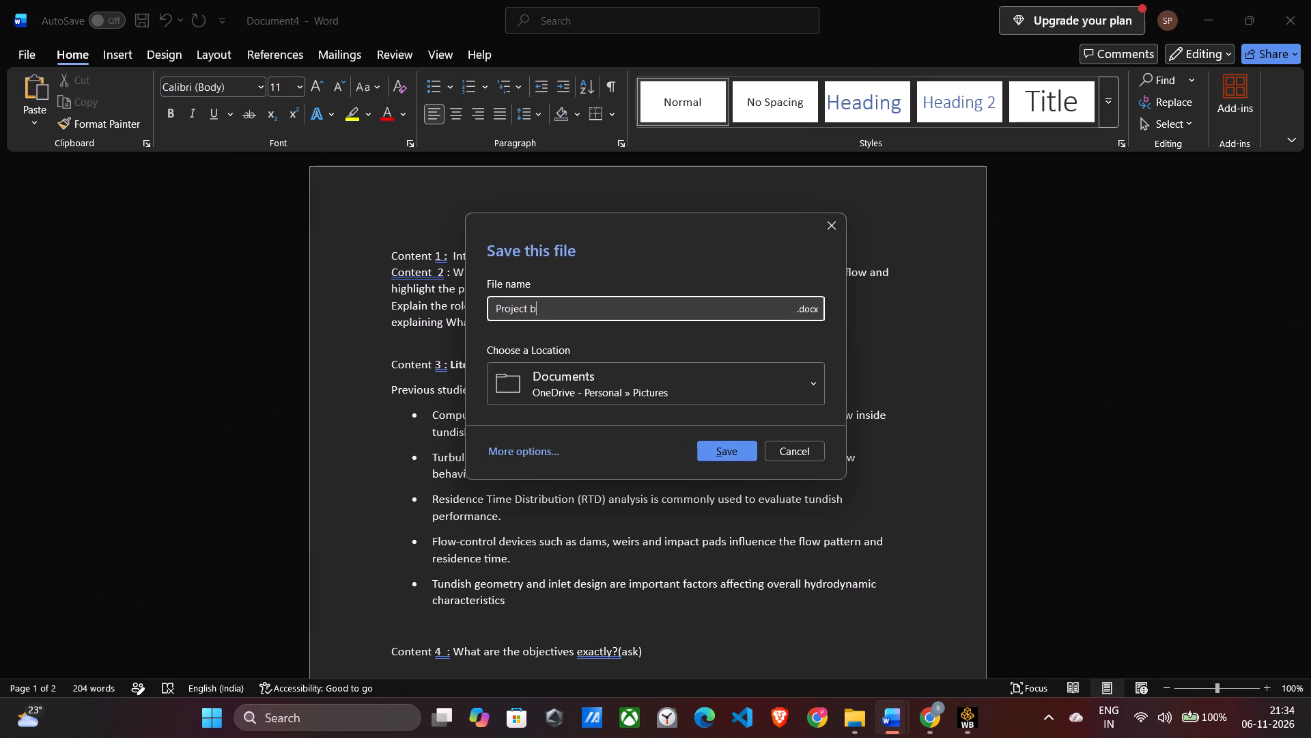
pyautogui.press('BackSpace')
pyautogui.write('fr')
pyautogui.press('BackSpace')
pyautogui.press('BackSpace')
pyautogui.write('str')
pyautogui.press('u')
pyautogui.press('Left')
pyautogui.press('Left')
pyautogui.press('Left')
pyautogui.press('Left')
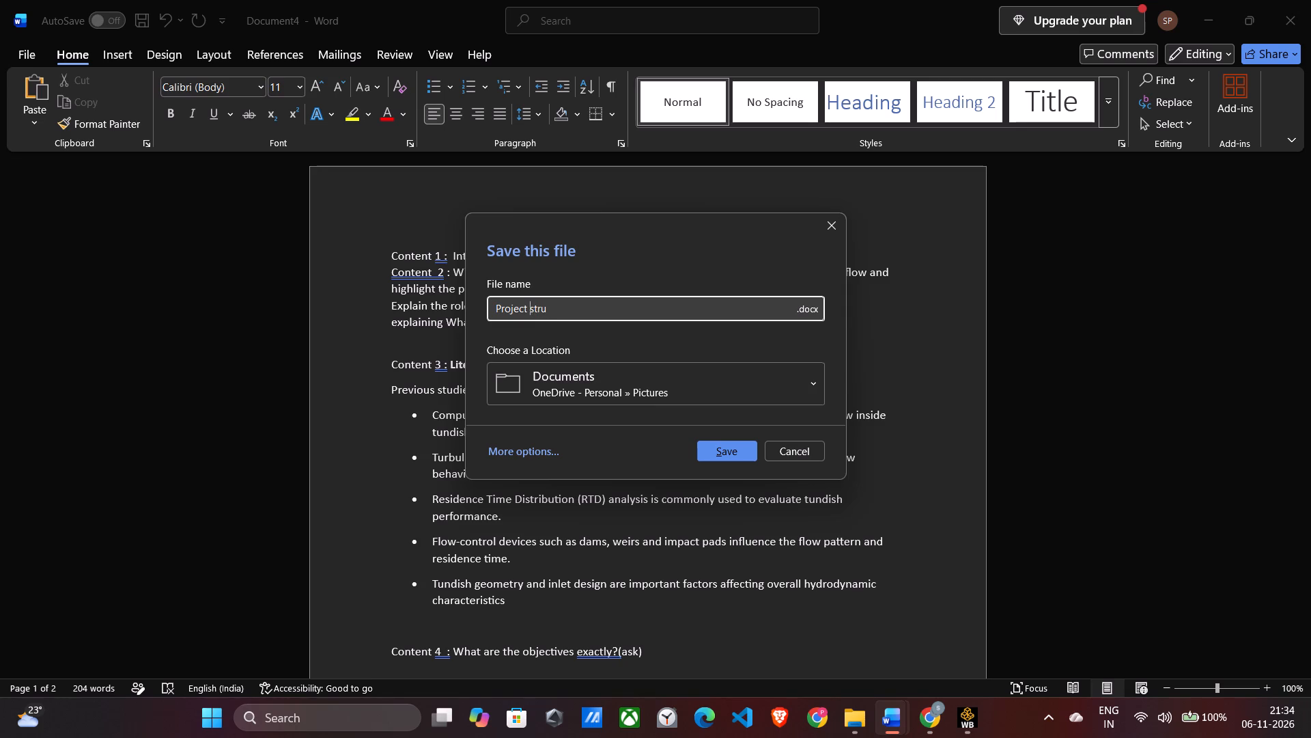
pyautogui.write('presenat')
pyautogui.press('BackSpace')
pyautogui.press('BackSpace')
pyautogui.write('tation')
pyautogui.press('space')
pyautogui.press('Right')
pyautogui.press('Right')
pyautogui.press('Right')
pyautogui.press('Right')
pyautogui.write('cture')
pyautogui.press('space')
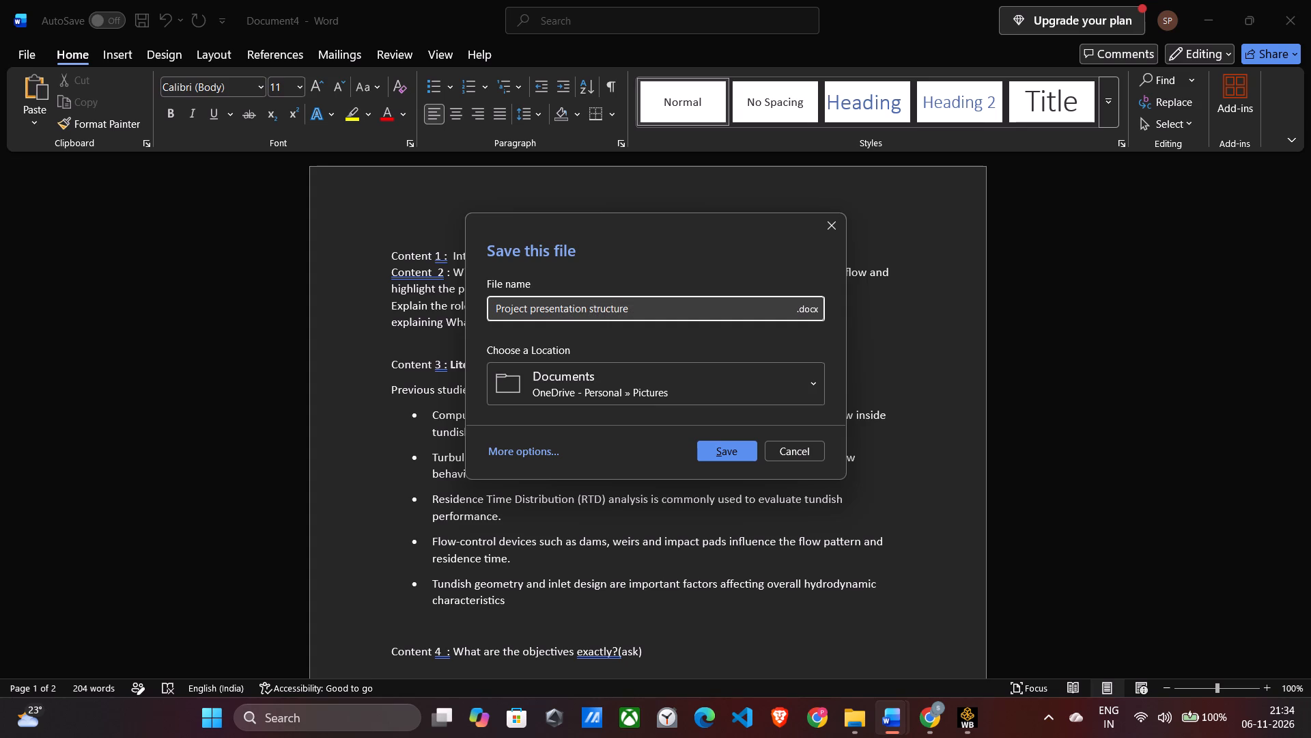
pyautogui.click(732, 452)
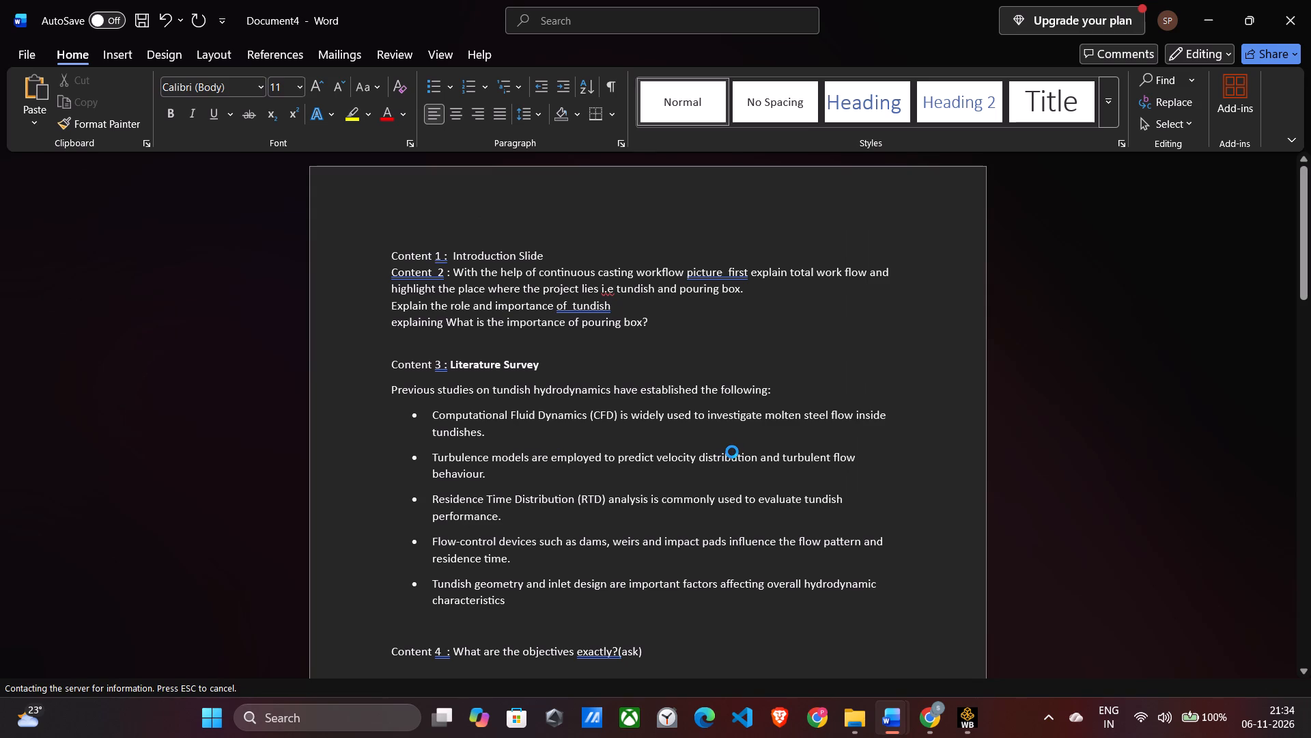
# Open Windows search.
pyautogui.scroll(-1, 732, 452)
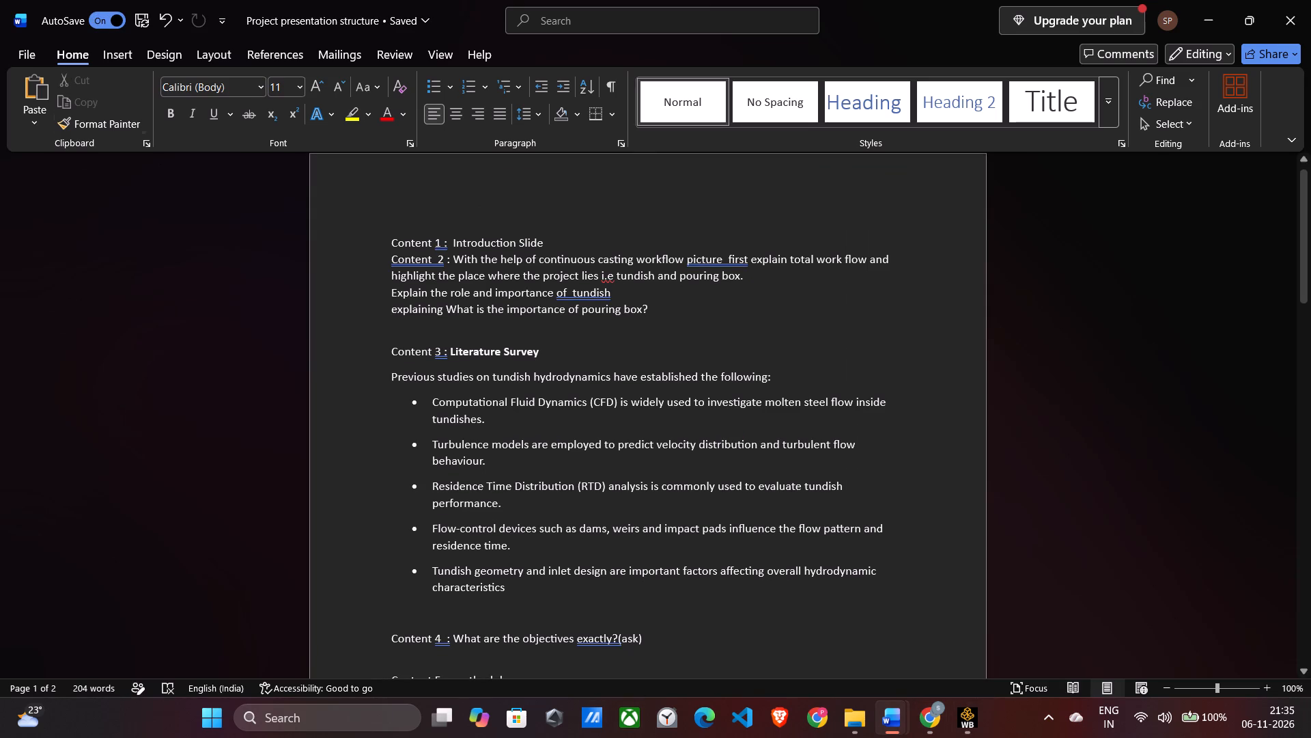
pyautogui.click(352, 721)
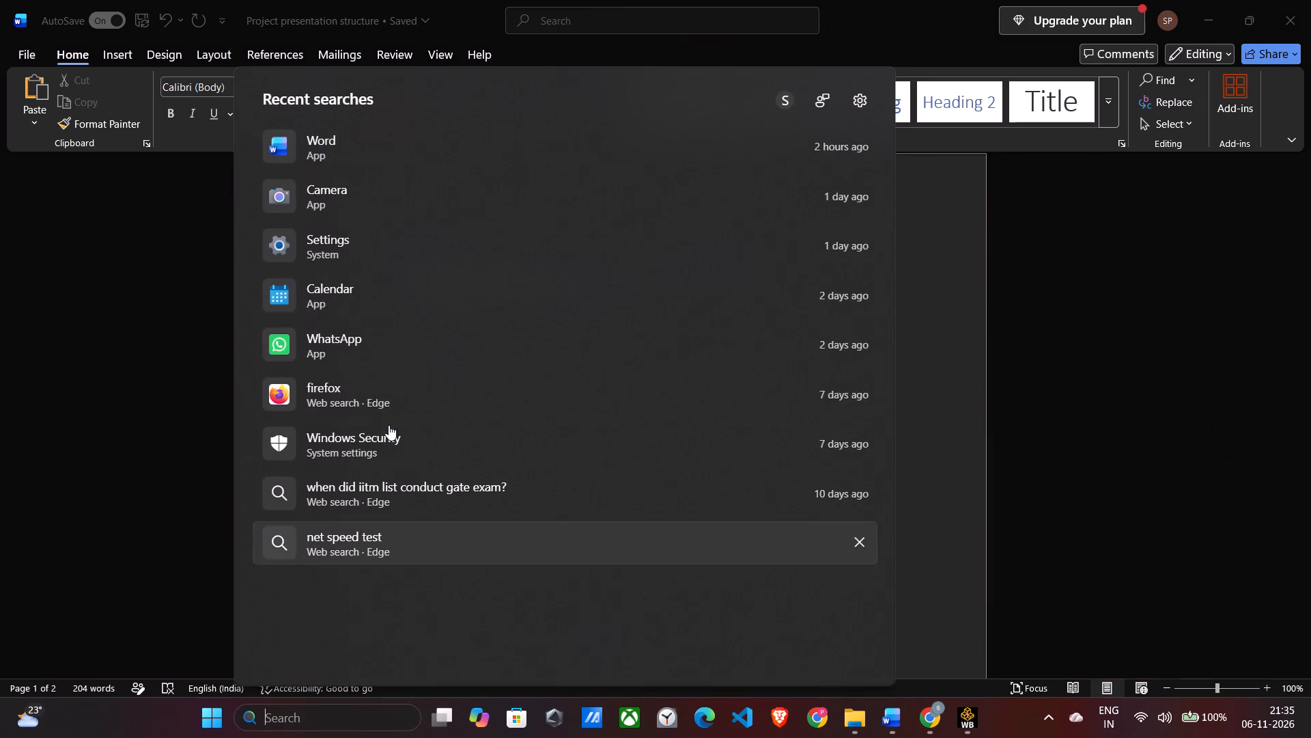
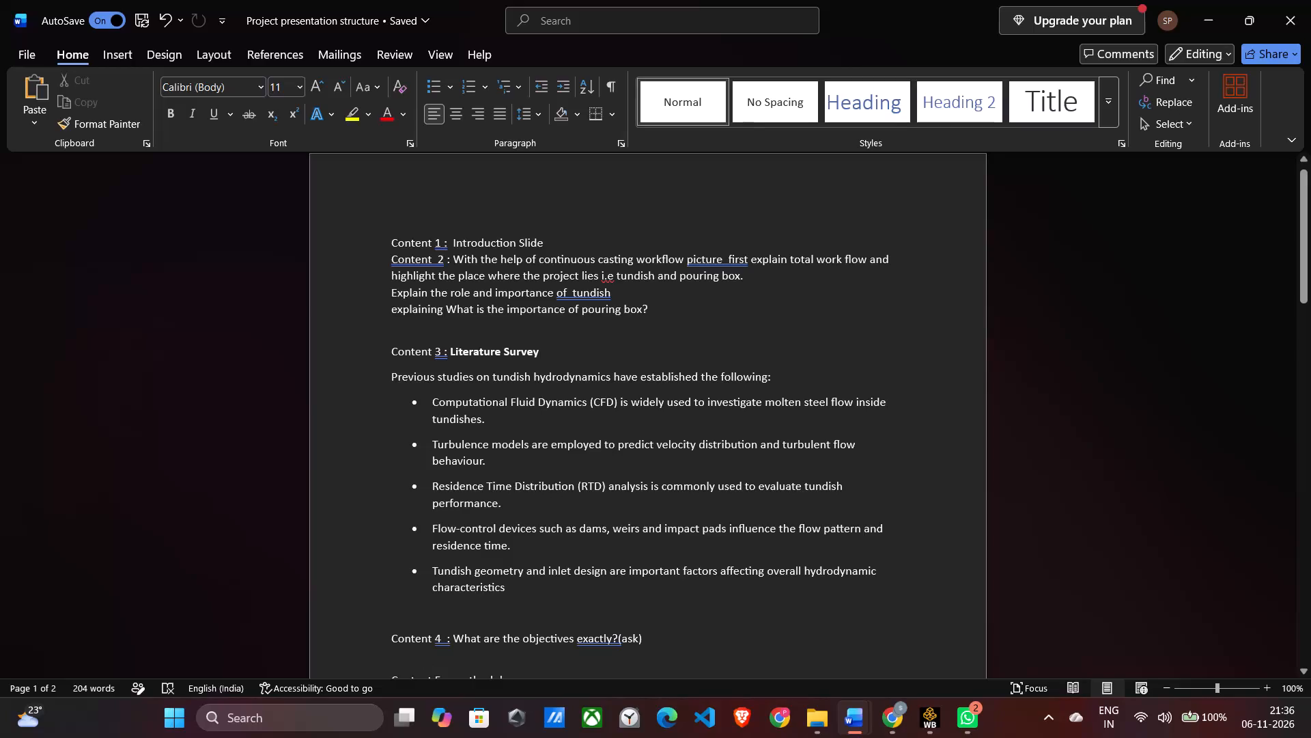
# Extend the line under the Content 7 heading so that it reads "Conclusion bases on result".
pyautogui.scroll(-1, 690, 493)
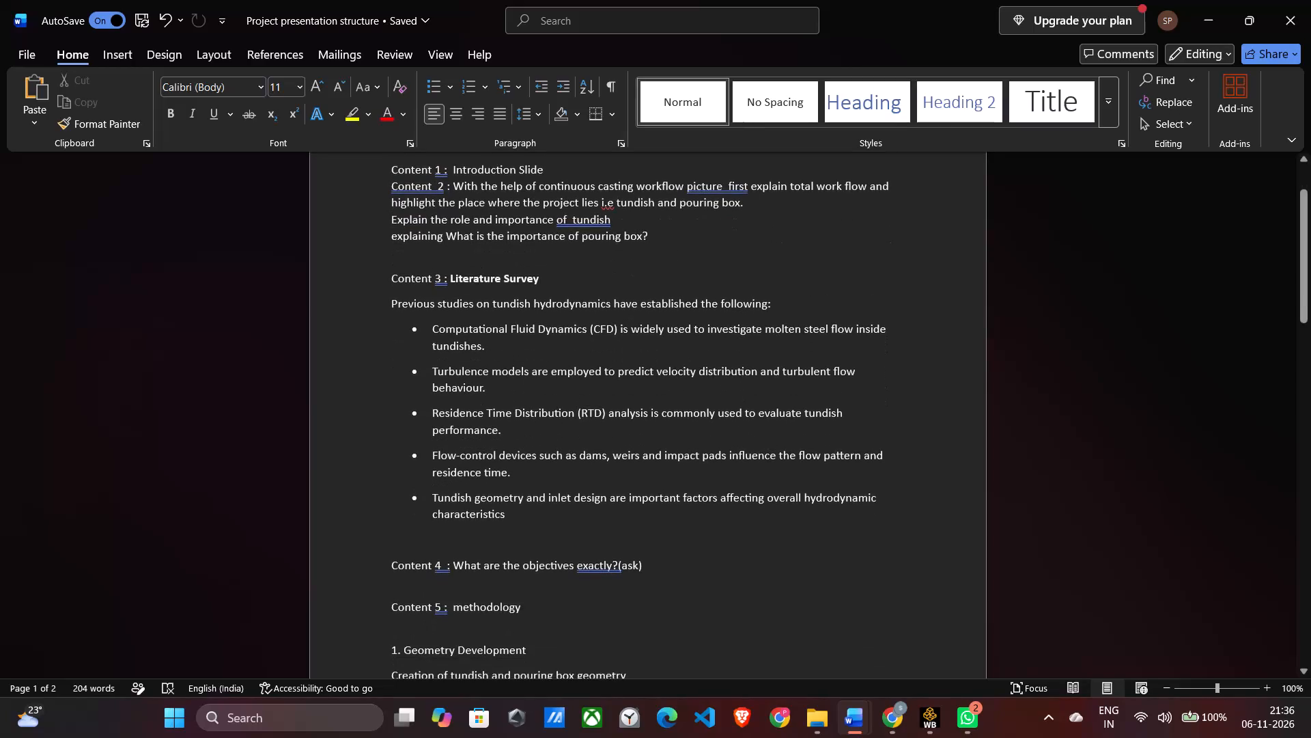
pyautogui.scroll(-1, 690, 493)
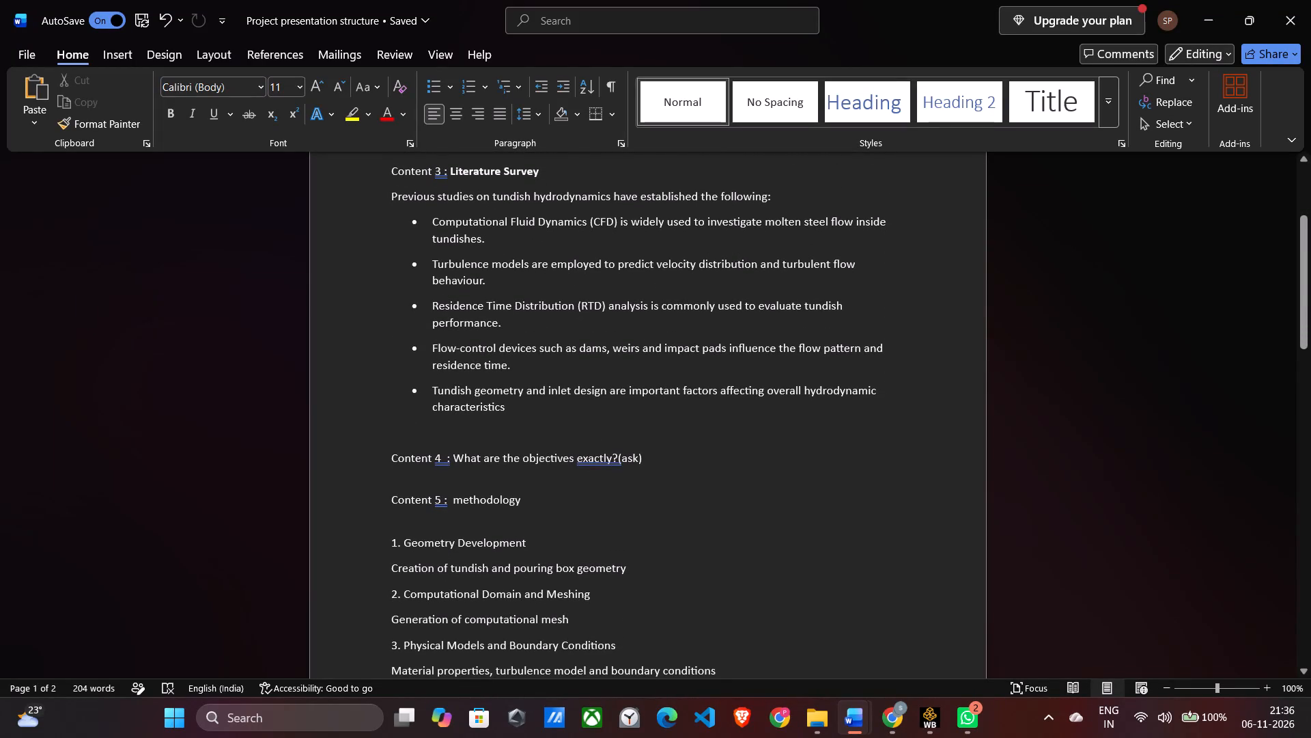
pyautogui.scroll(-1, 690, 493)
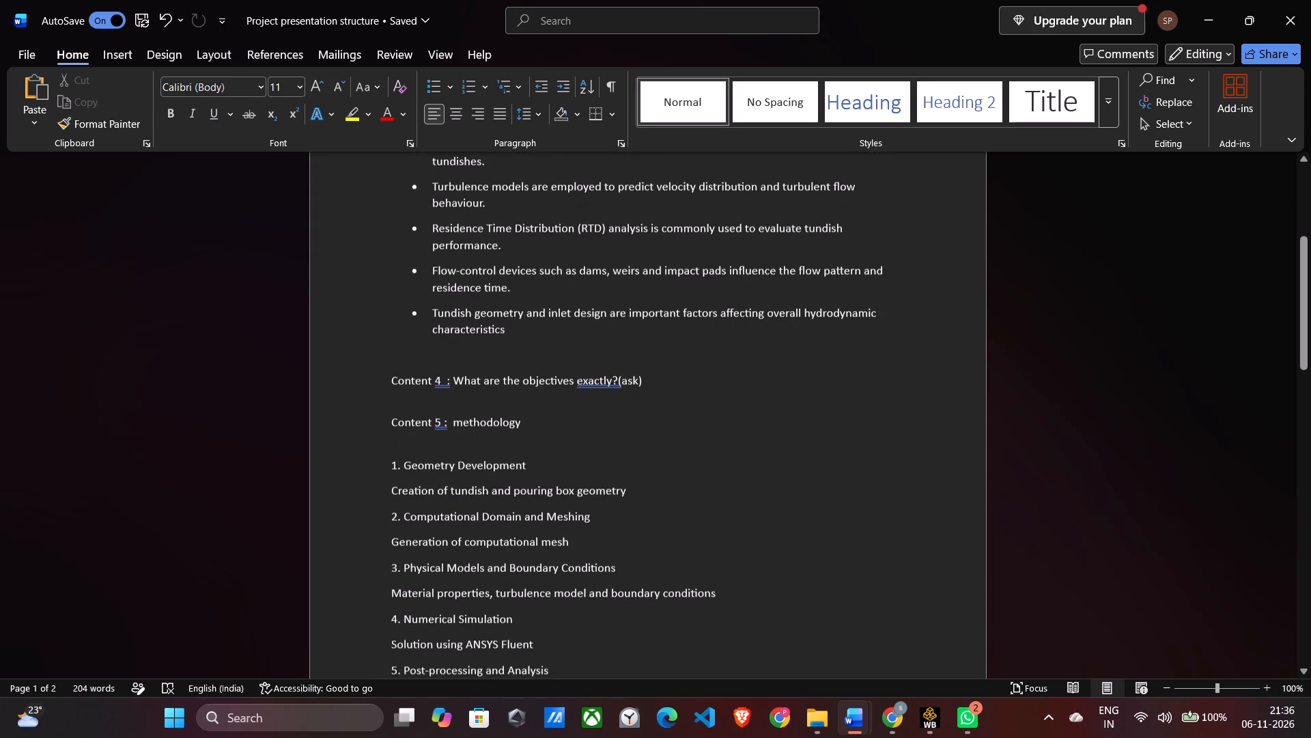
pyautogui.scroll(-4, 690, 493)
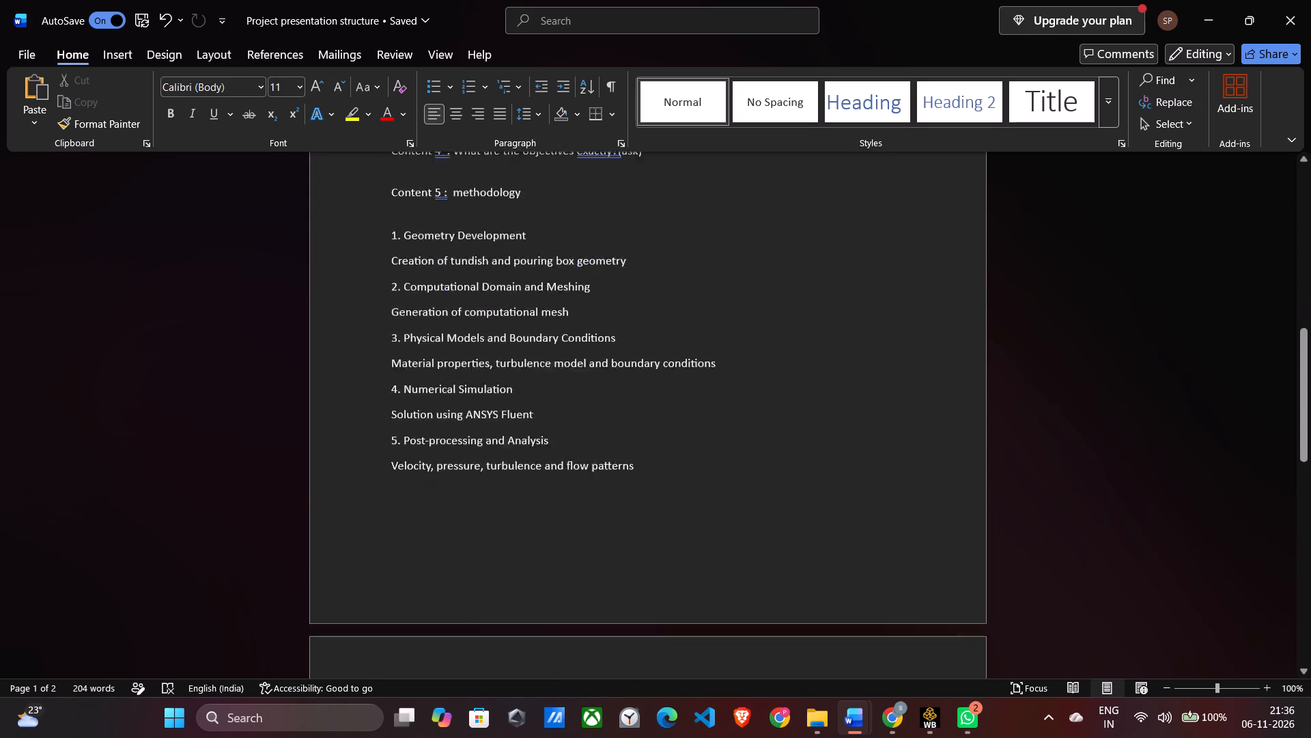
pyautogui.scroll(-2, 690, 493)
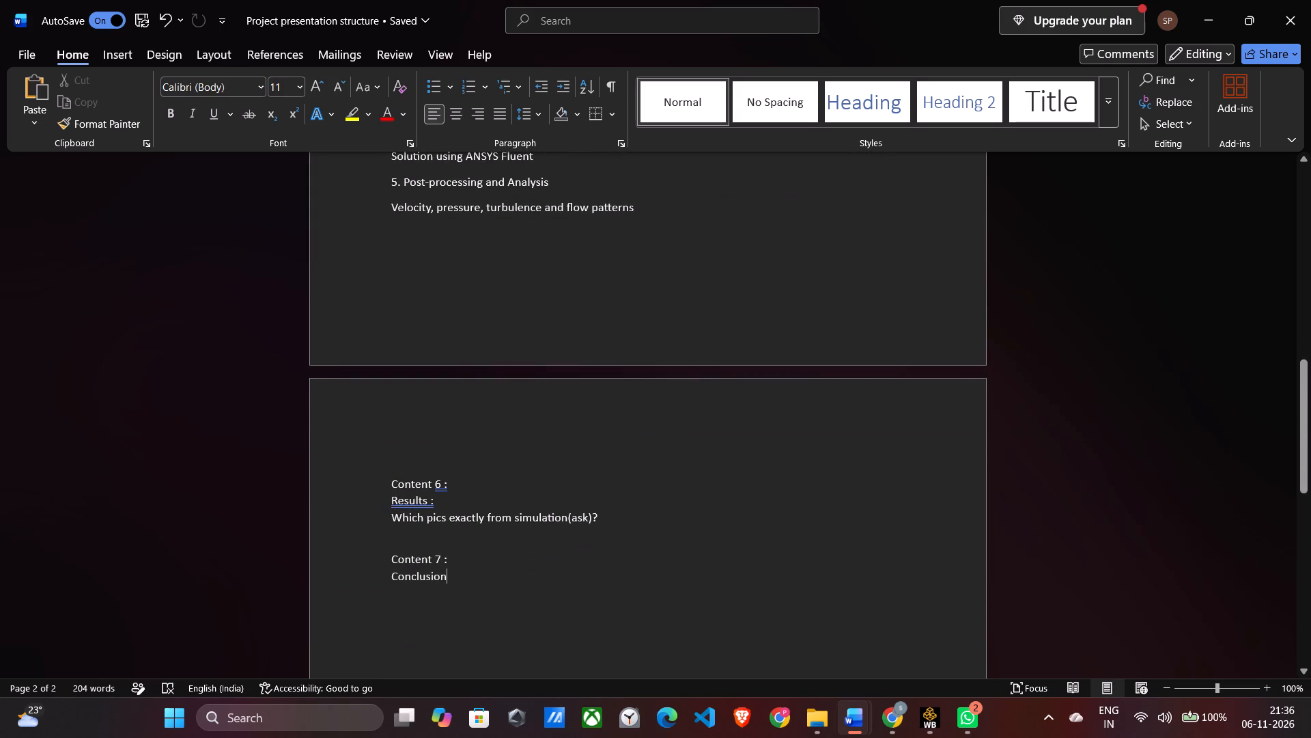
pyautogui.scroll(-2, 690, 493)
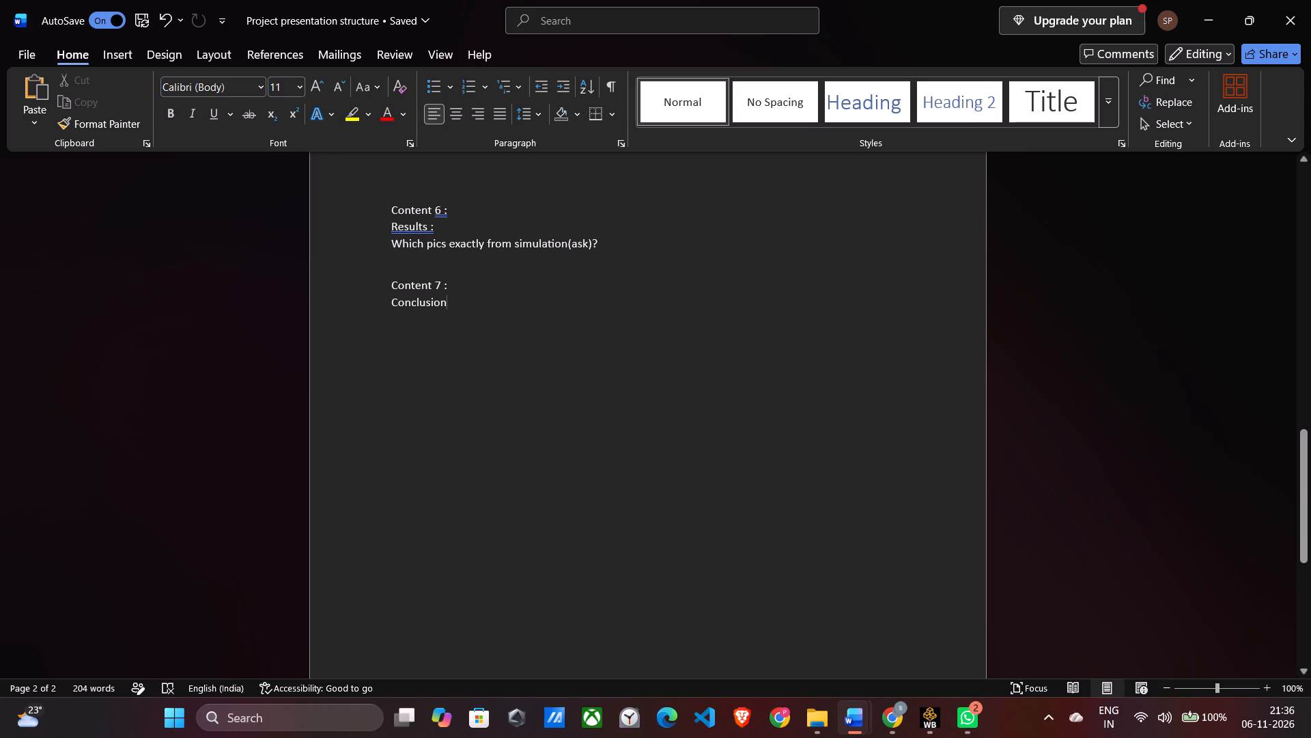
pyautogui.press('space')
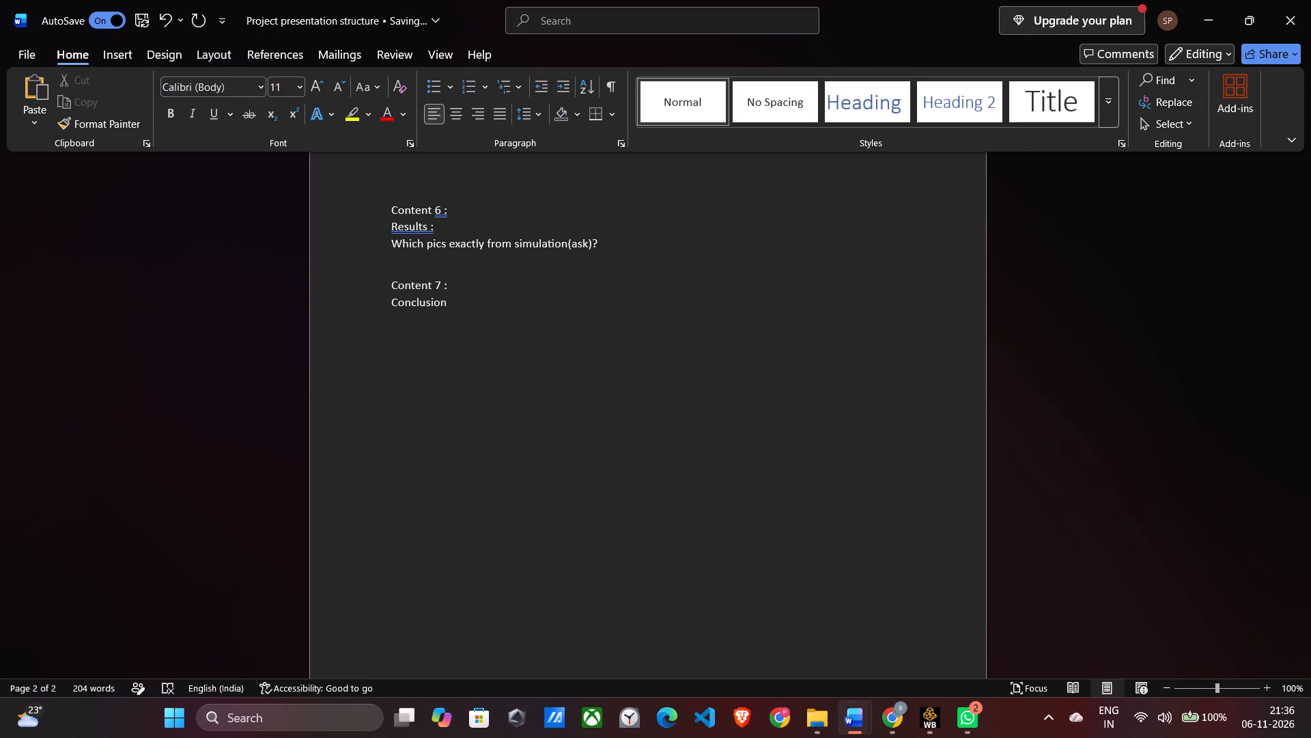
pyautogui.write('bases')
pyautogui.press('space')
pyautogui.write('on result')
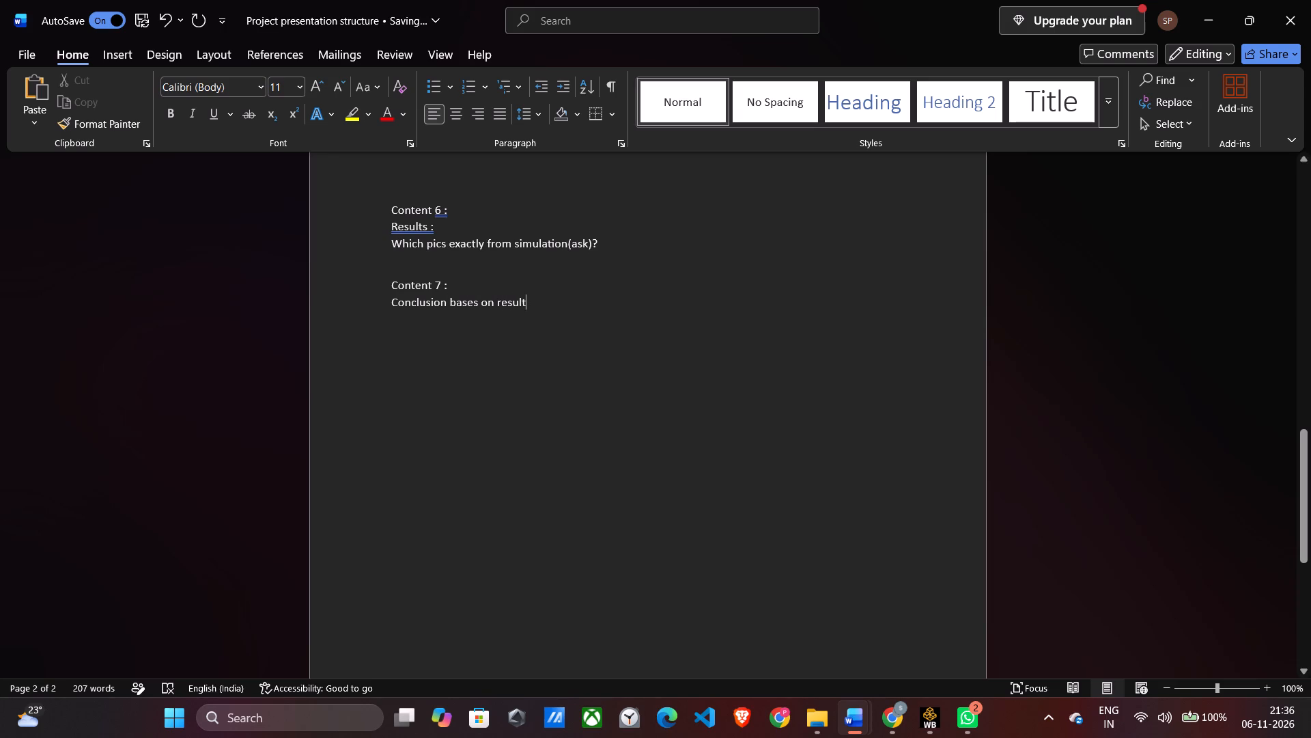
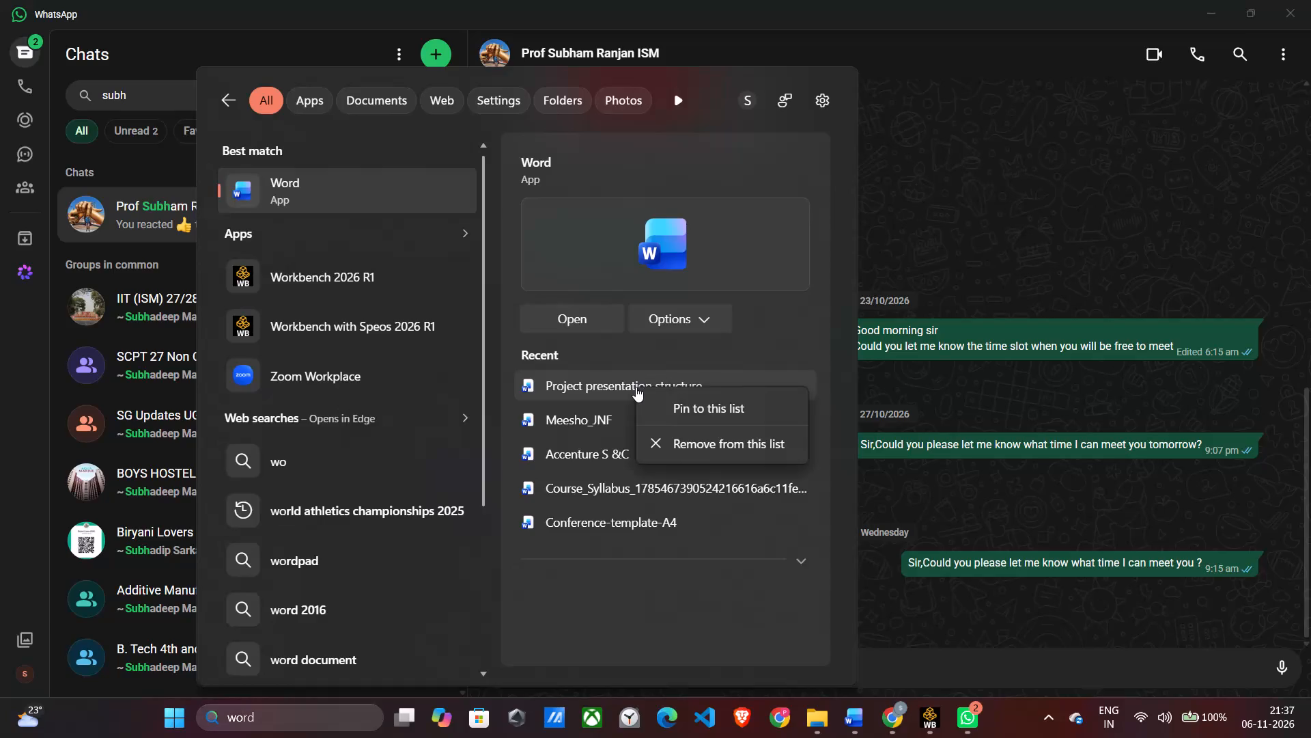
# Reopen the recent document "Project presentation structure" in Word to check it, and minimise its window.
pyautogui.doubleClick(578, 388)
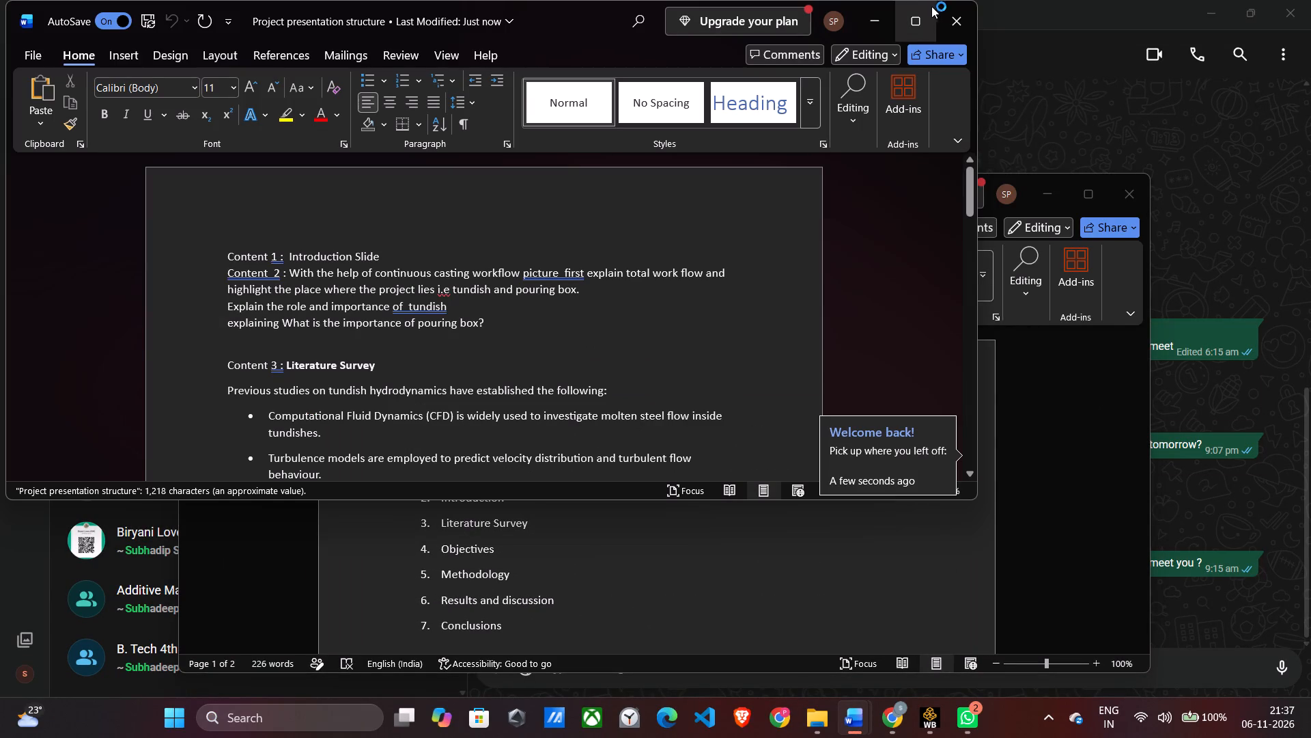
pyautogui.click(933, 52)
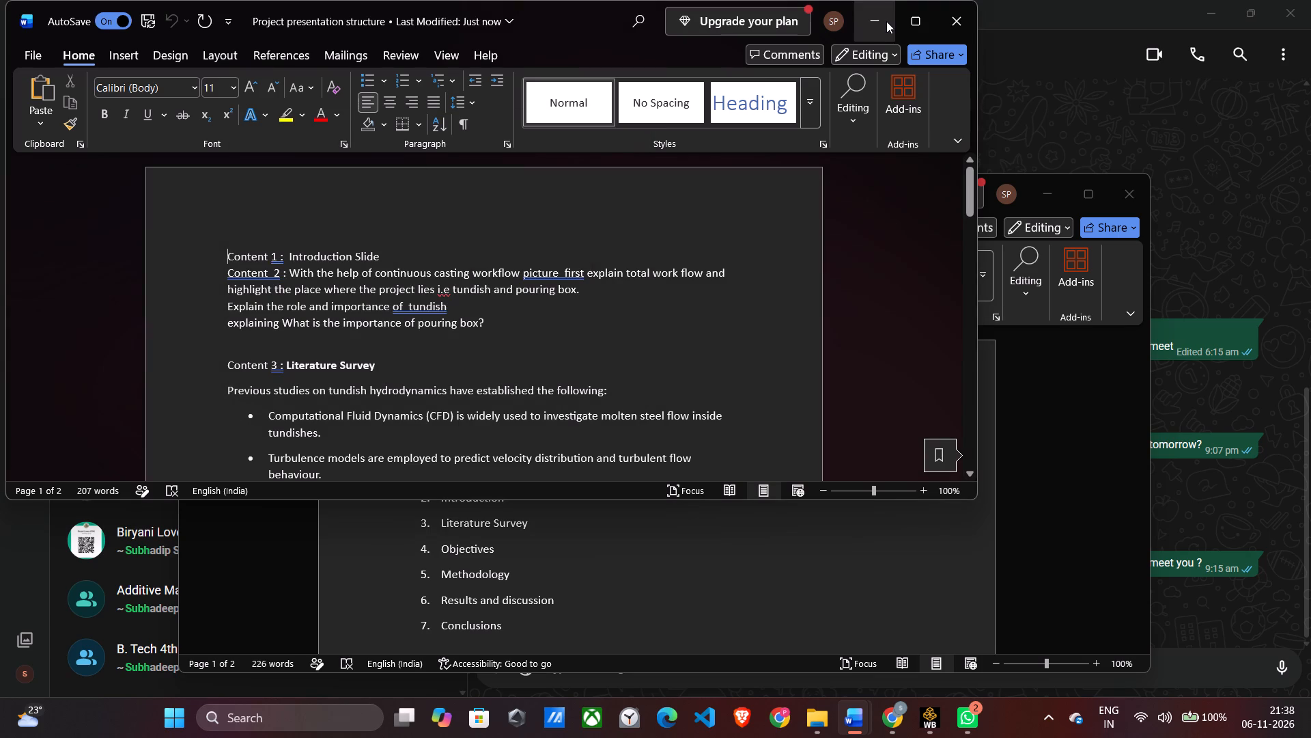
pyautogui.click(887, 21)
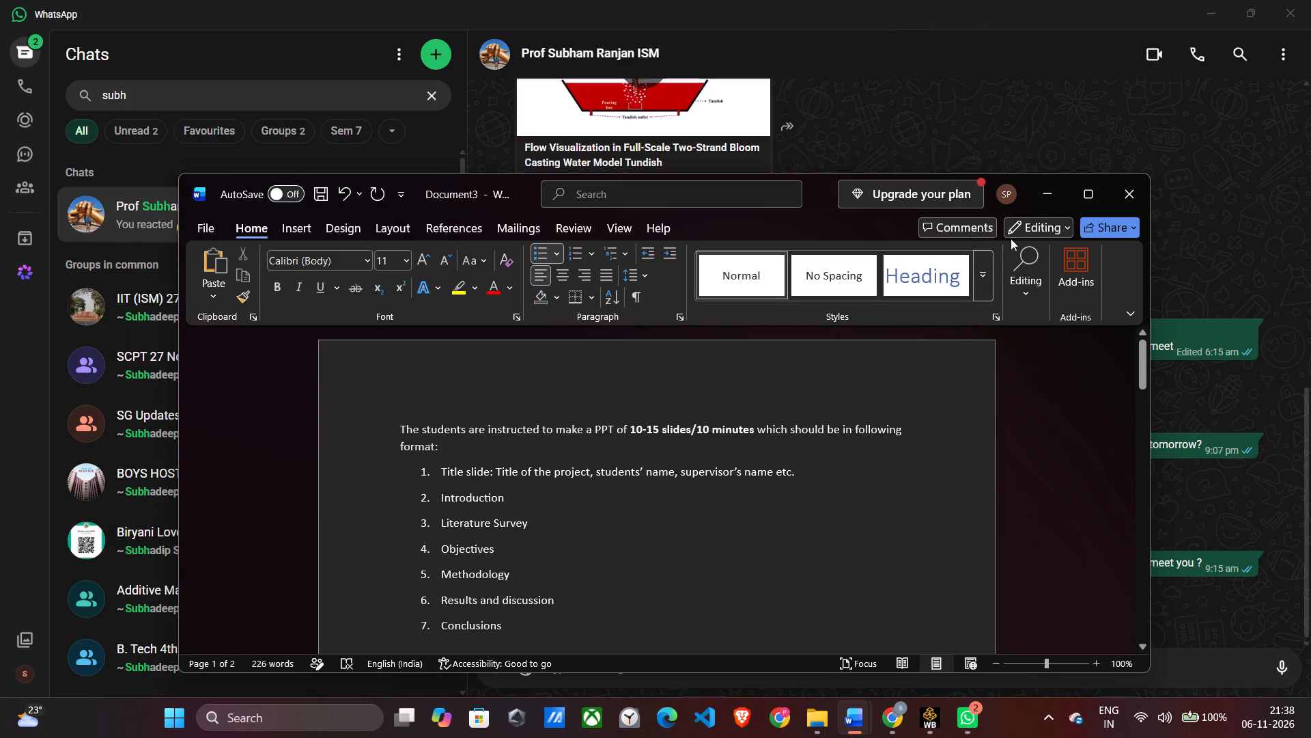
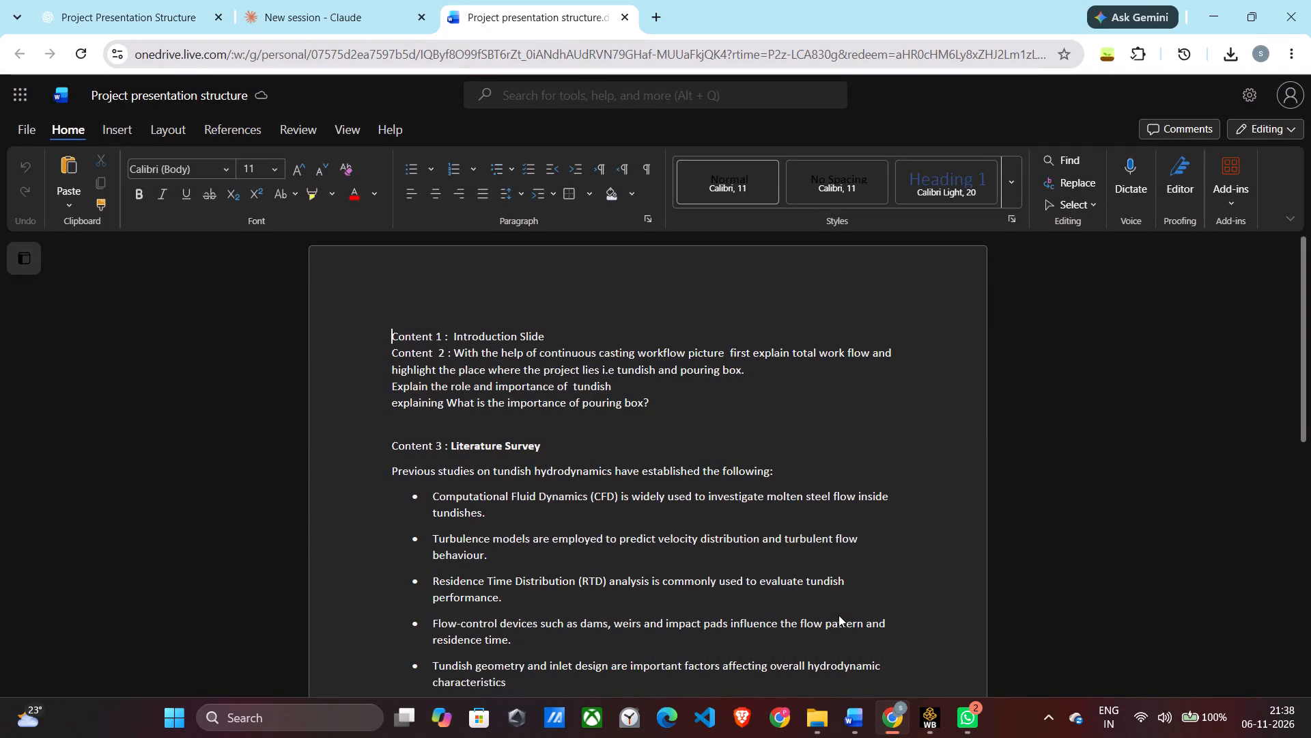
pyautogui.scroll(-3, 588, 411)
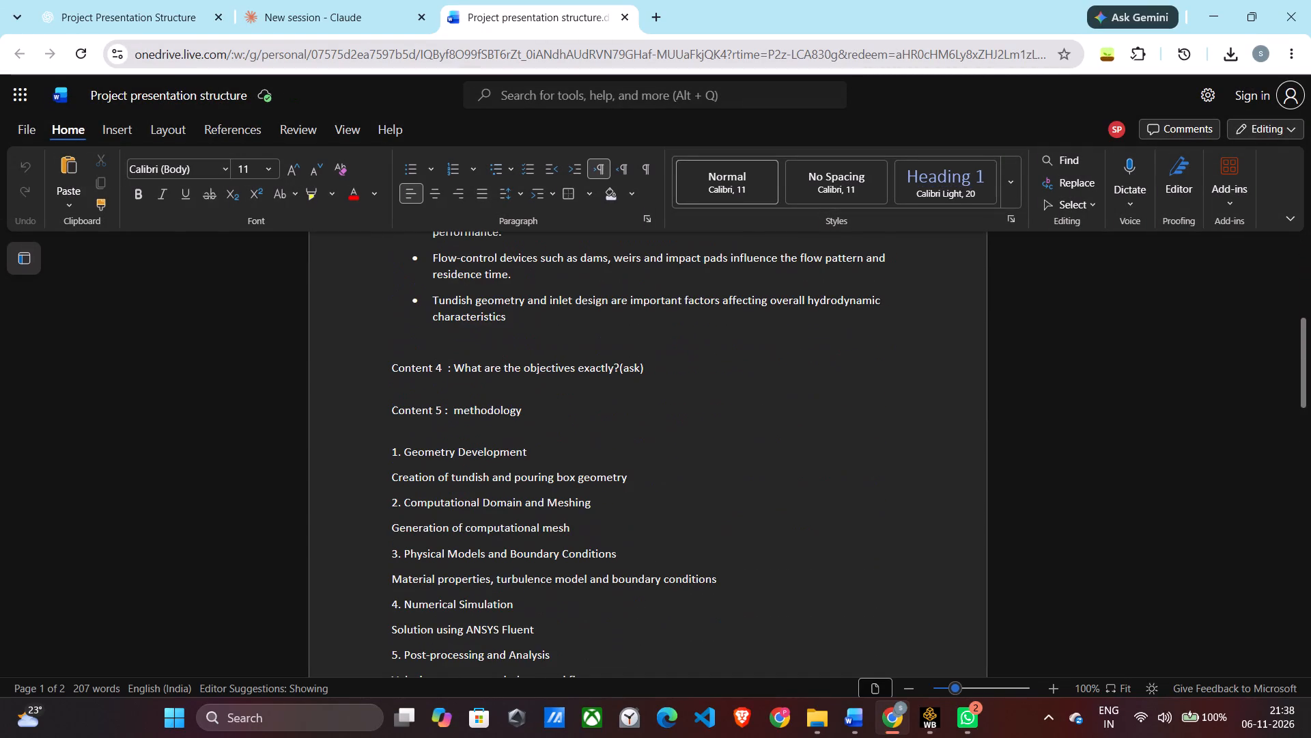
pyautogui.scroll(-4, 588, 411)
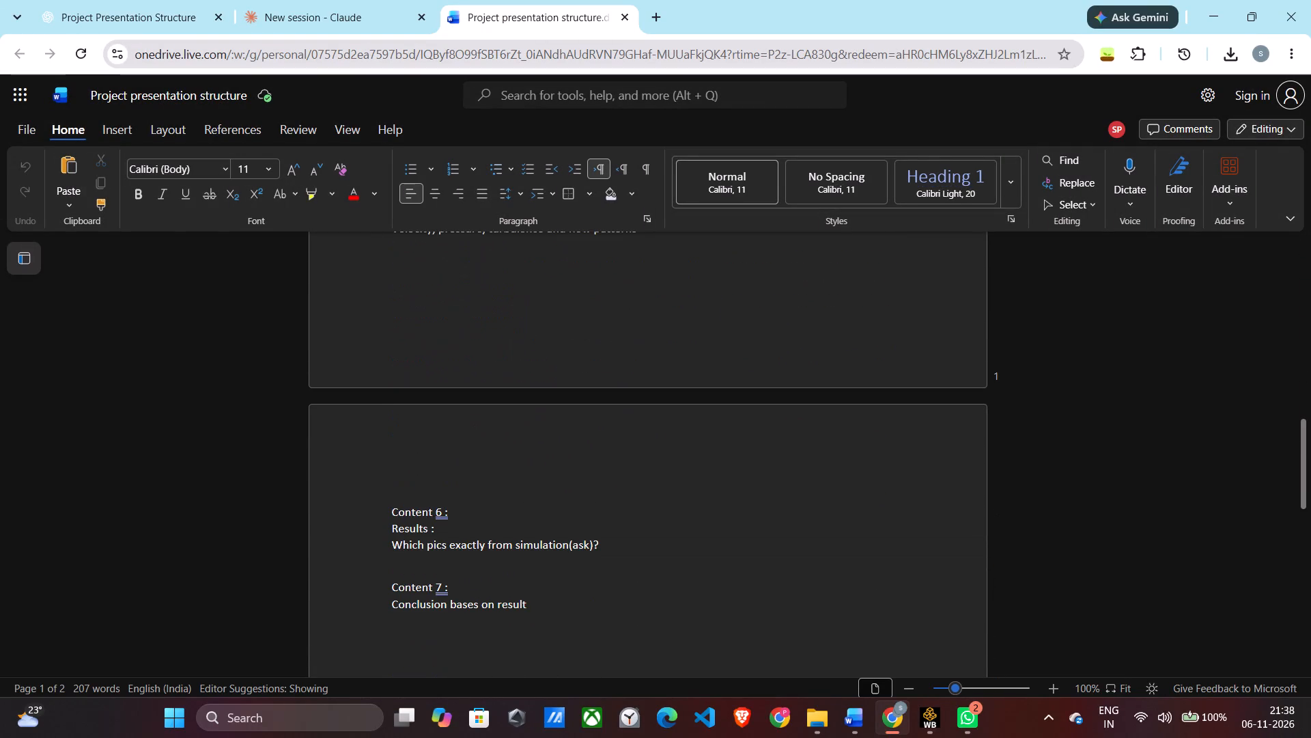
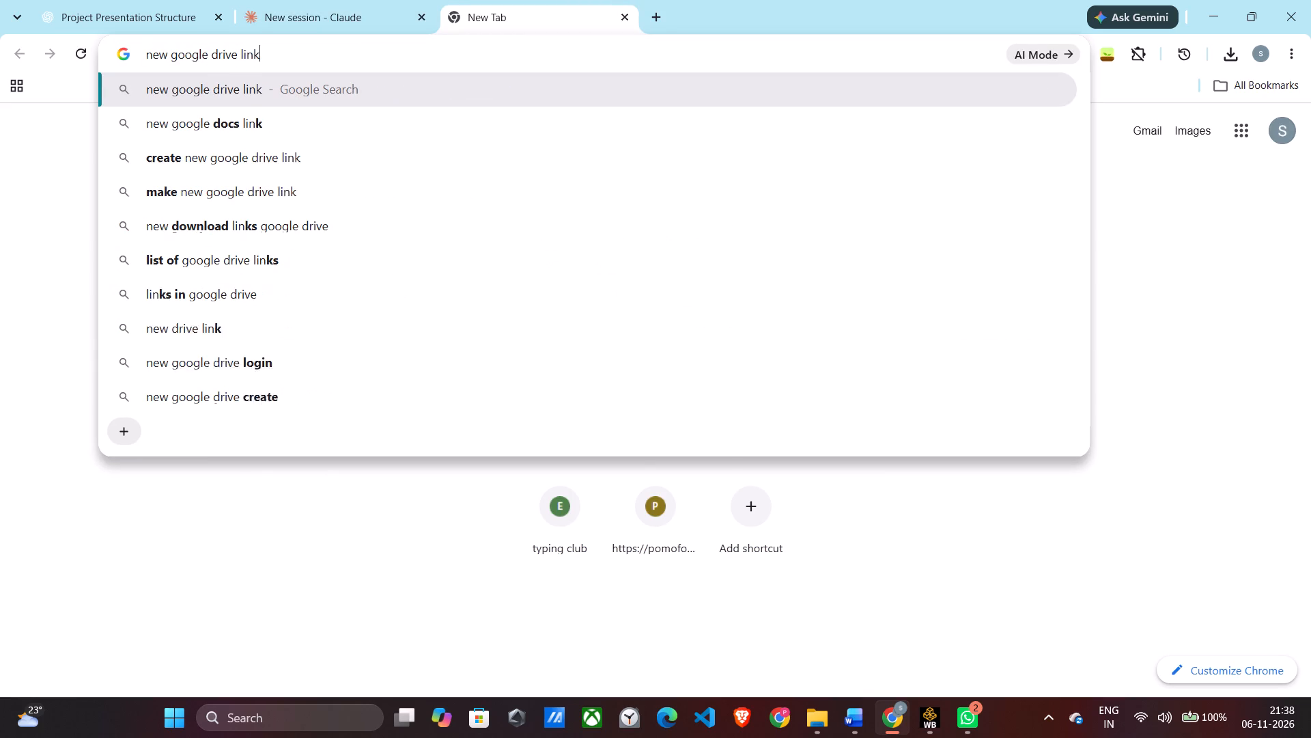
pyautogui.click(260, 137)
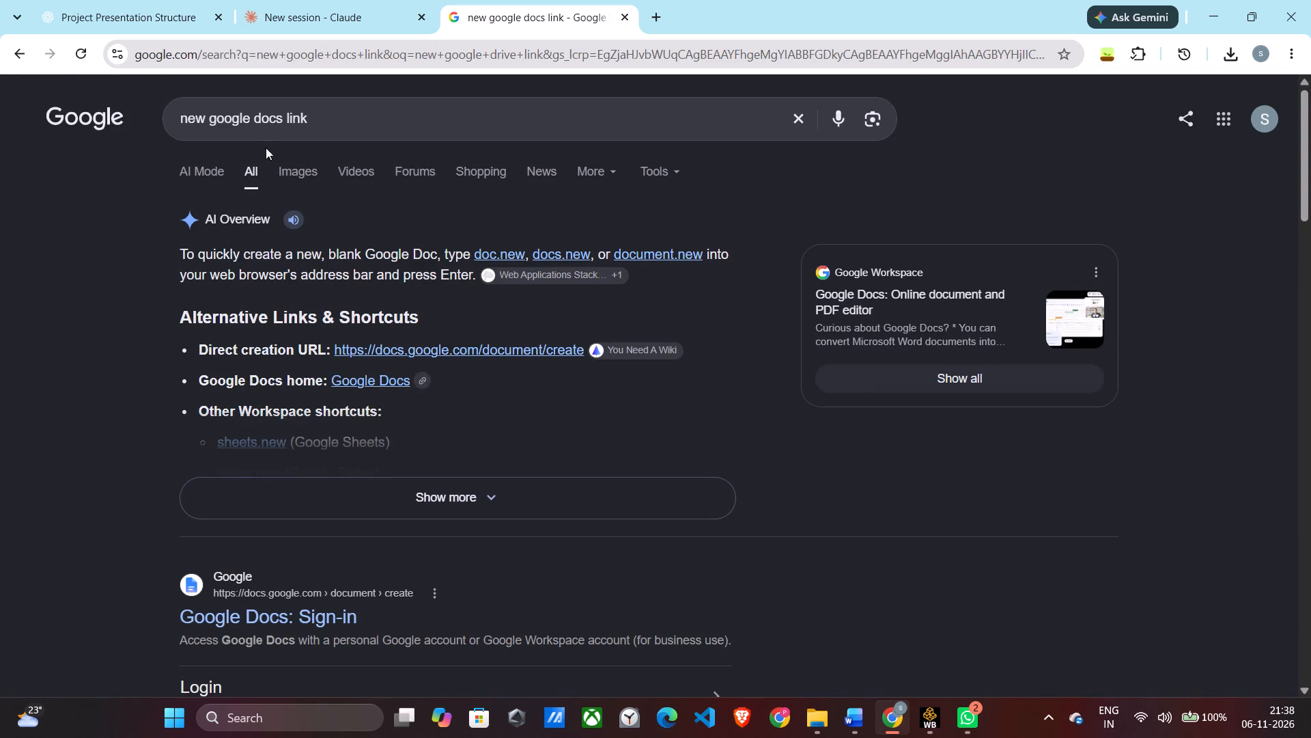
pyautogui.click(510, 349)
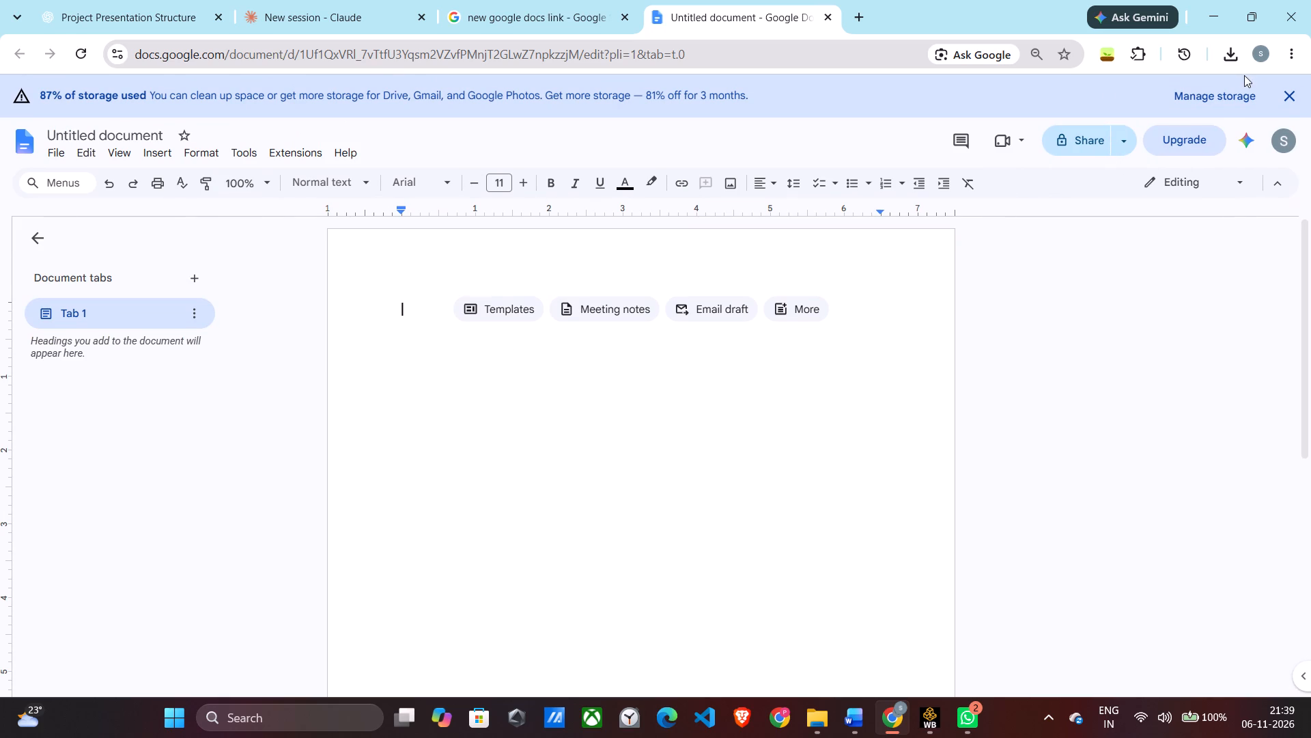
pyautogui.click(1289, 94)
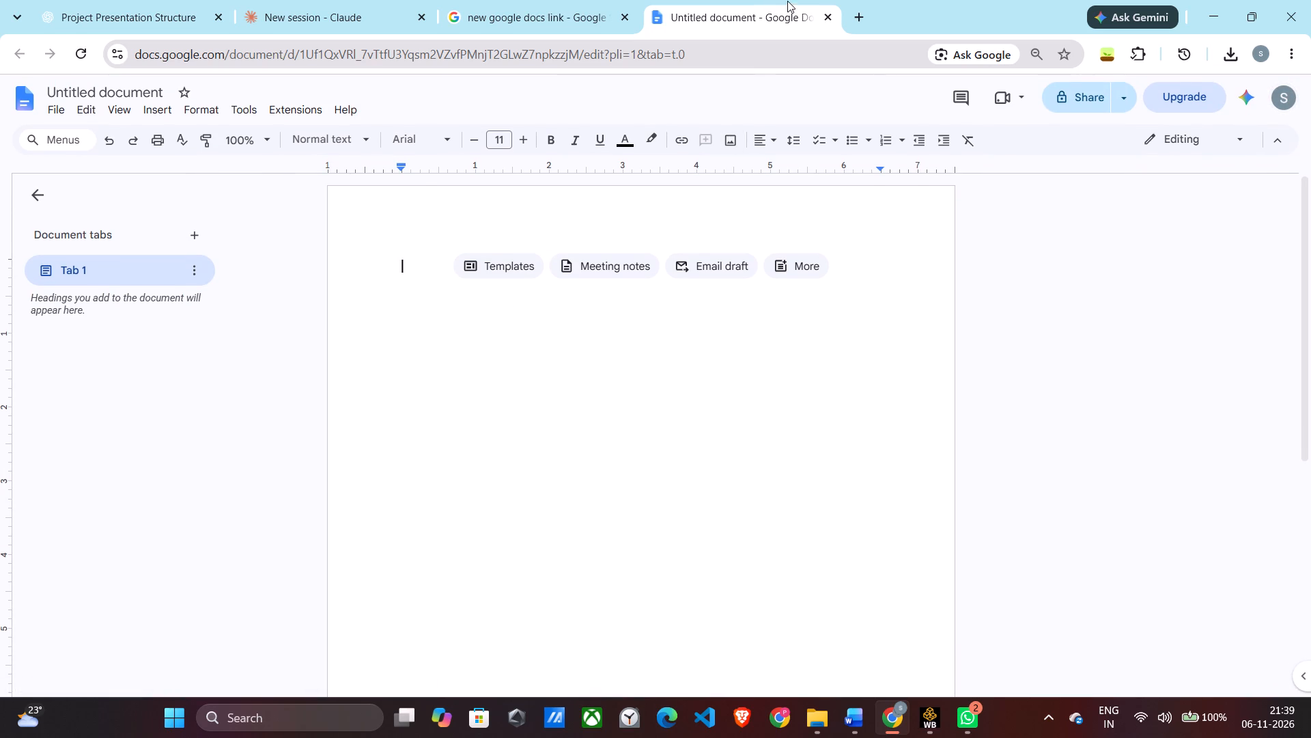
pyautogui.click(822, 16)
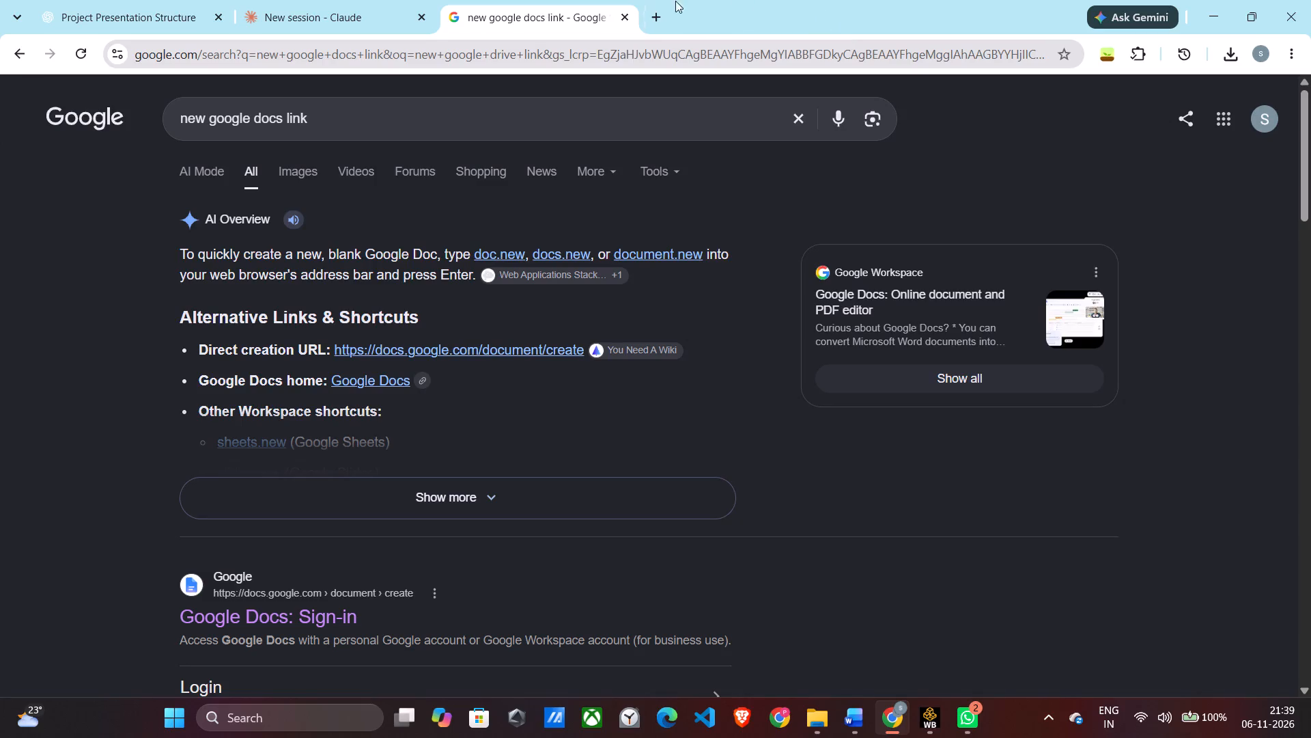
# Search the web for "google drive link new" in a new tab and open Google Drive through the Google Workspace result.
pyautogui.click(664, 5)
pyautogui.write('google drive link')
pyautogui.press('Return')
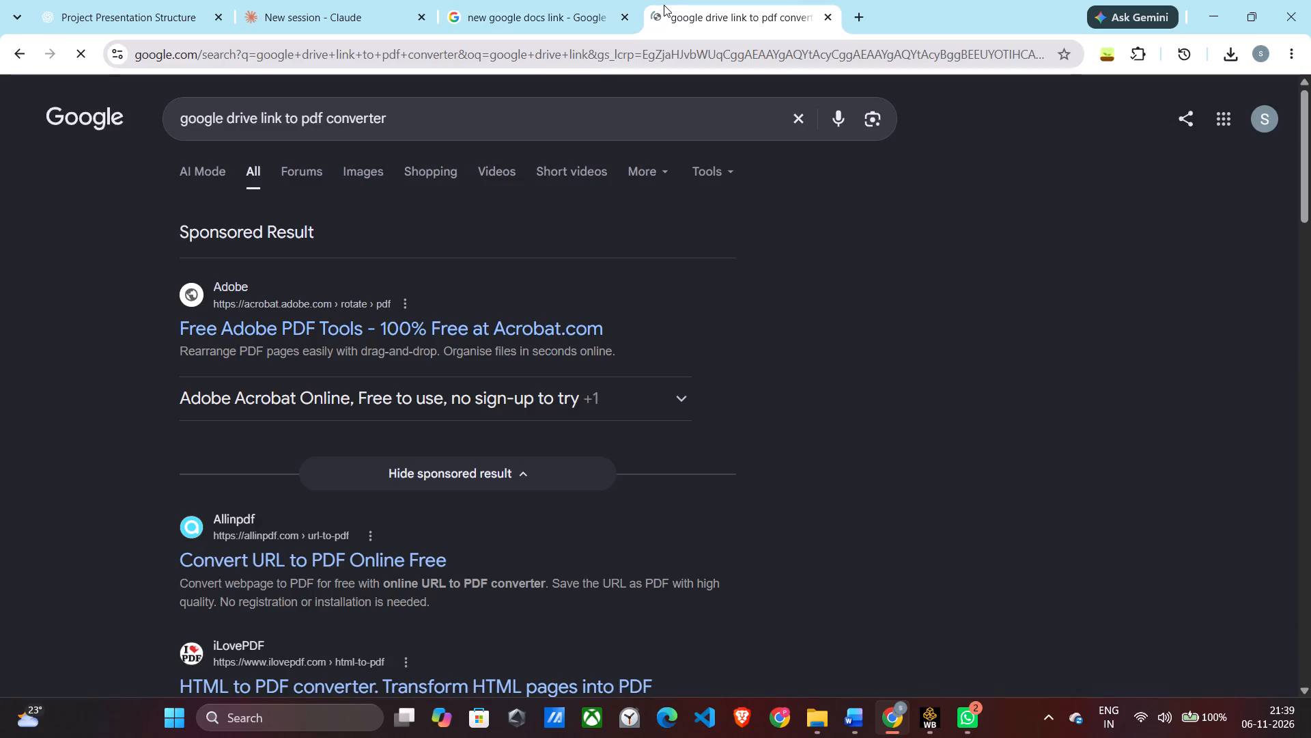
pyautogui.scroll(-1, 664, 5)
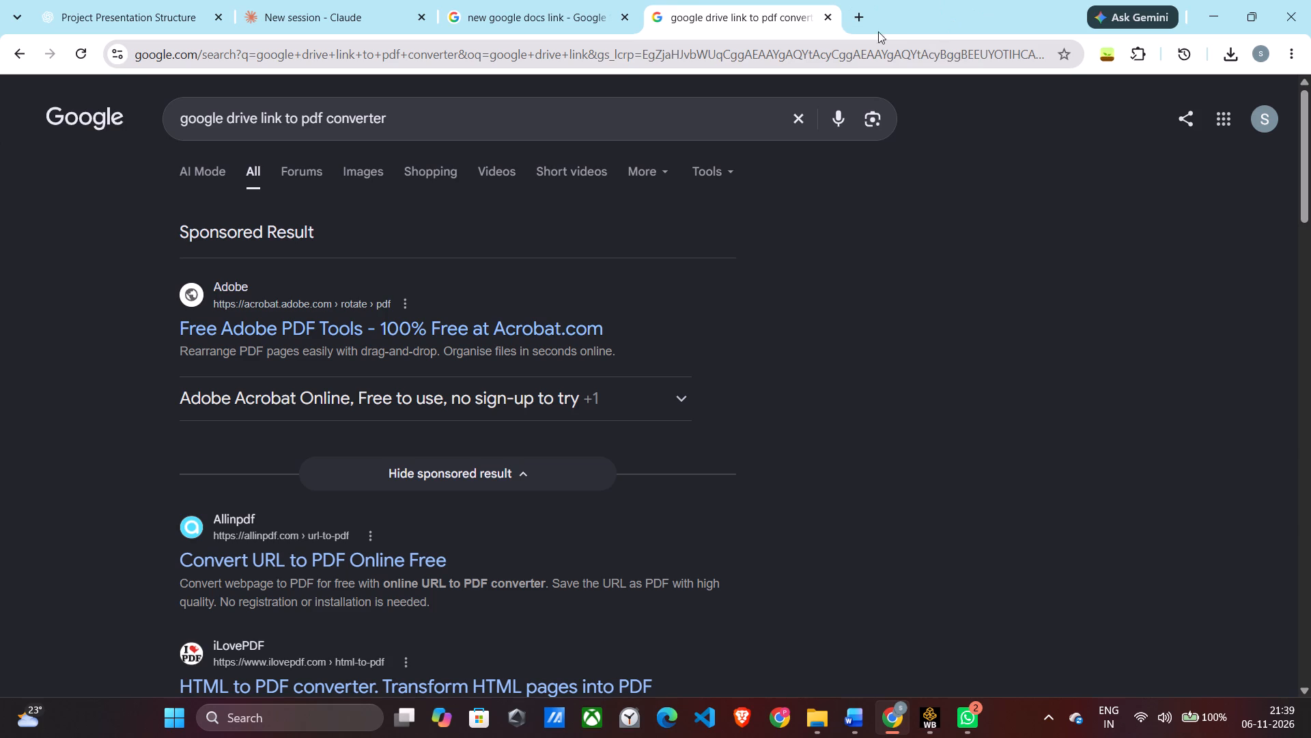
pyautogui.click(526, 124)
pyautogui.press('BackSpace')
pyautogui.press('BackSpace')
pyautogui.press('BackSpace')
pyautogui.press('BackSpace')
pyautogui.press('BackSpace')
pyautogui.press('BackSpace')
pyautogui.press('BackSpace')
pyautogui.press('BackSpace')
pyautogui.press('BackSpace')
pyautogui.press('BackSpace')
pyautogui.press('BackSpace')
pyautogui.press('BackSpace')
pyautogui.press('BackSpace')
pyautogui.press('BackSpace')
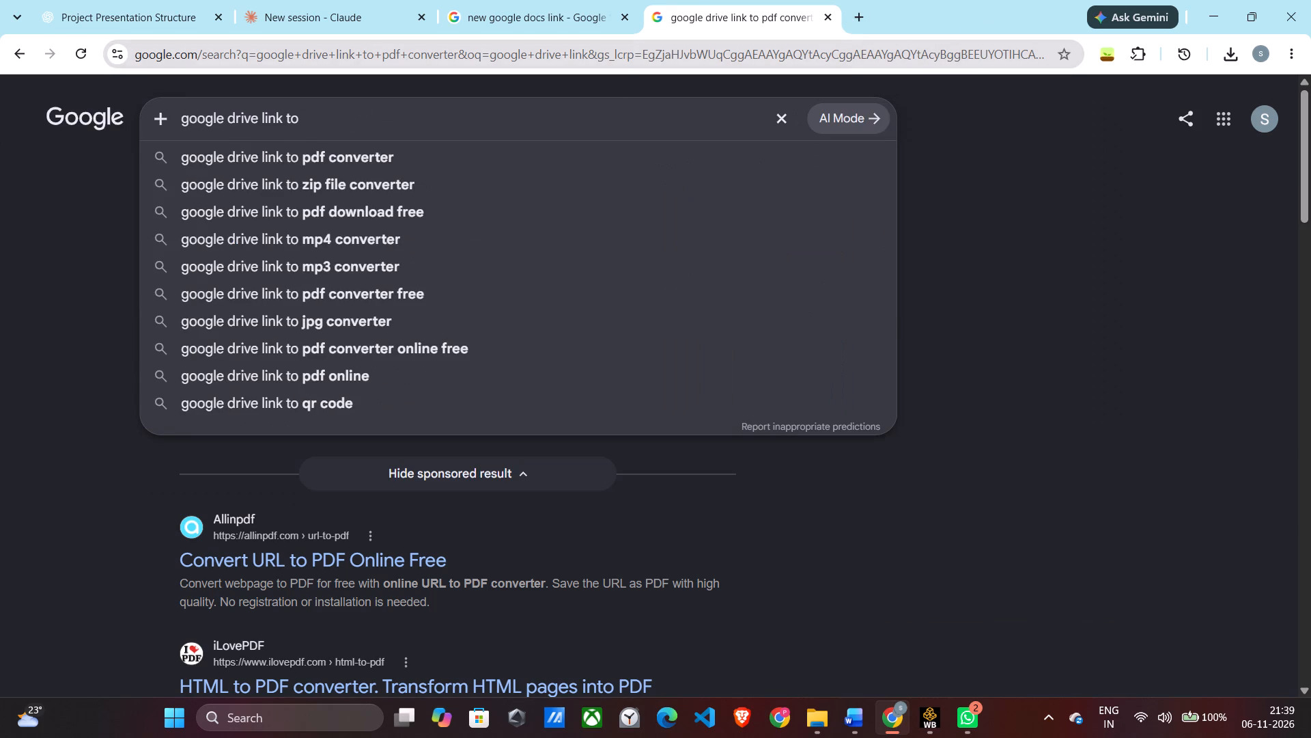
pyautogui.press('BackSpace')
pyautogui.press('BackSpace')
pyautogui.write('new')
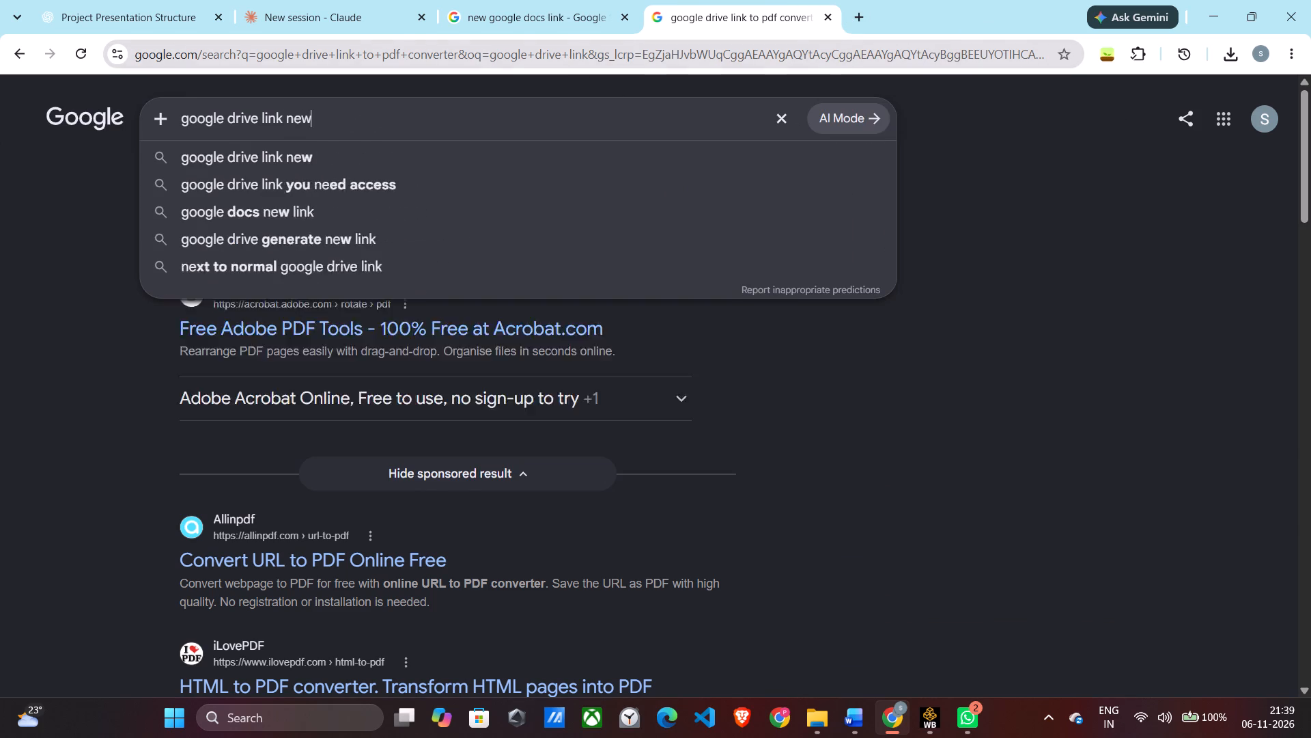
pyautogui.press('Return')
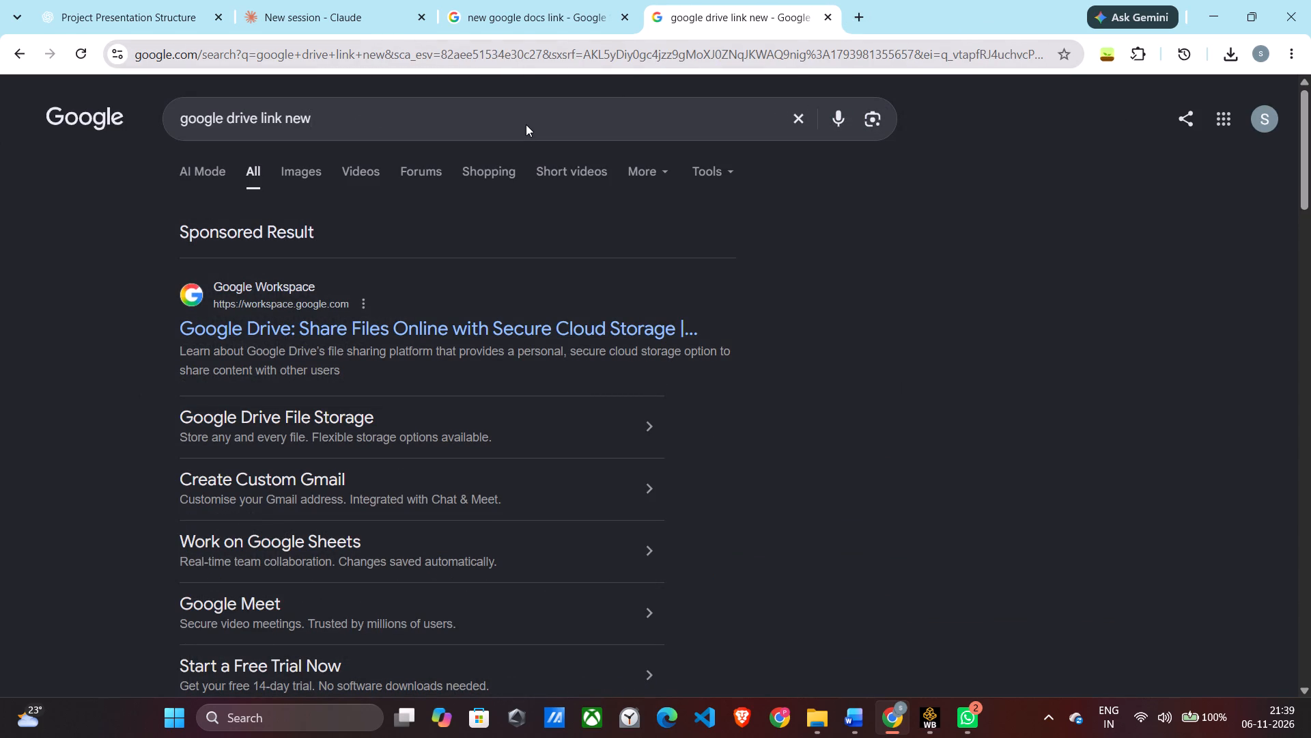
pyautogui.click(395, 316)
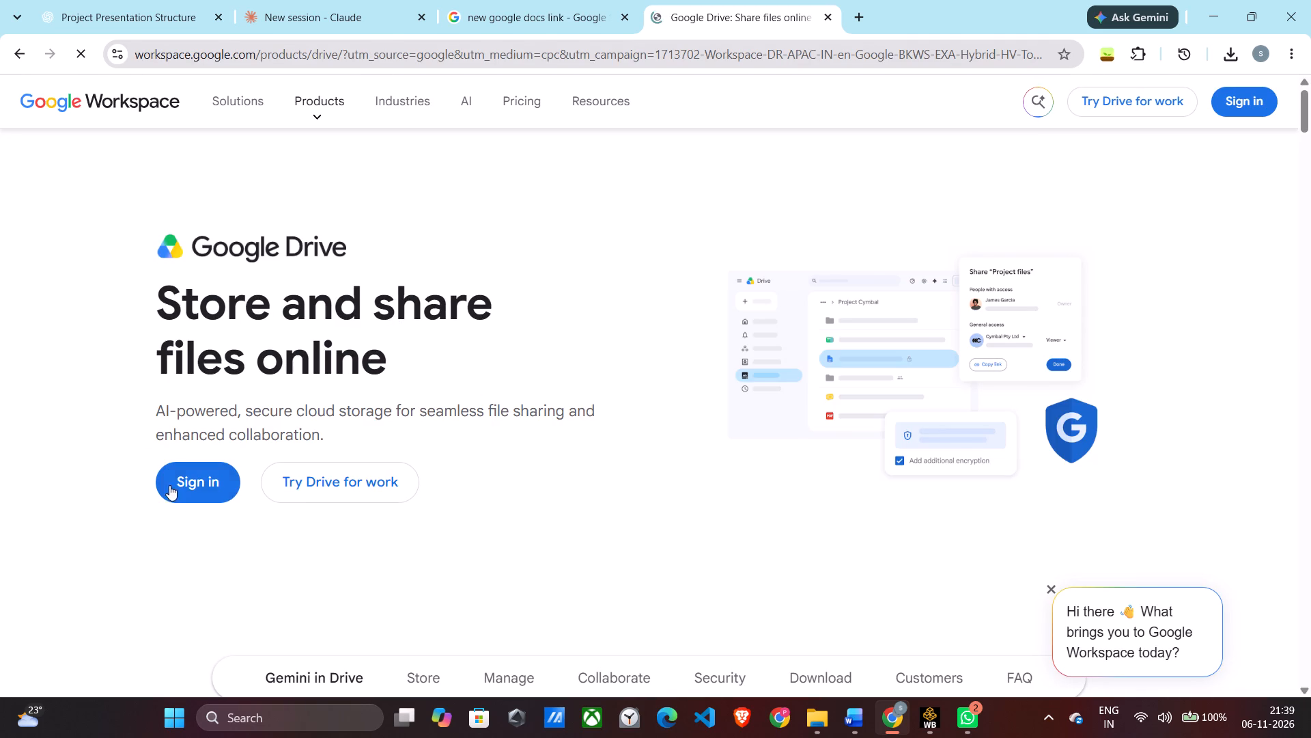
pyautogui.click(203, 500)
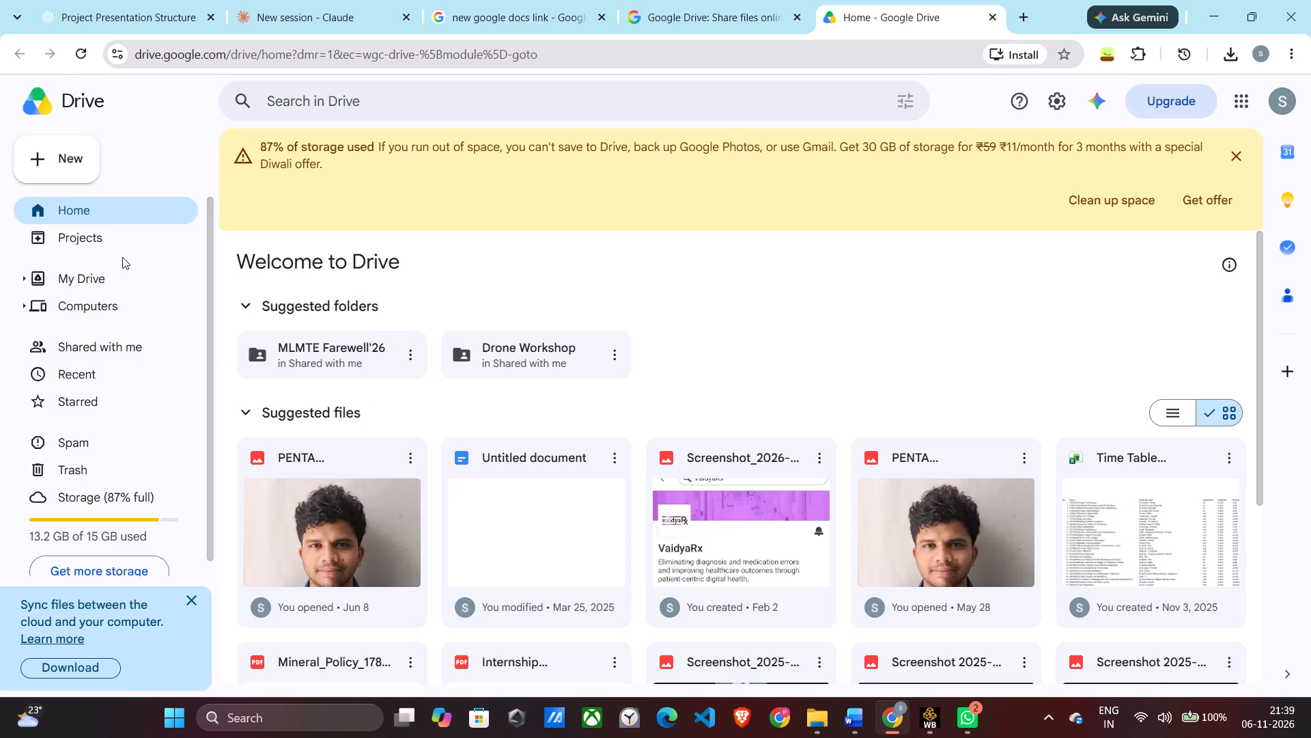
# Create a new folder named "project" in Google Drive.
pyautogui.click(138, 354)
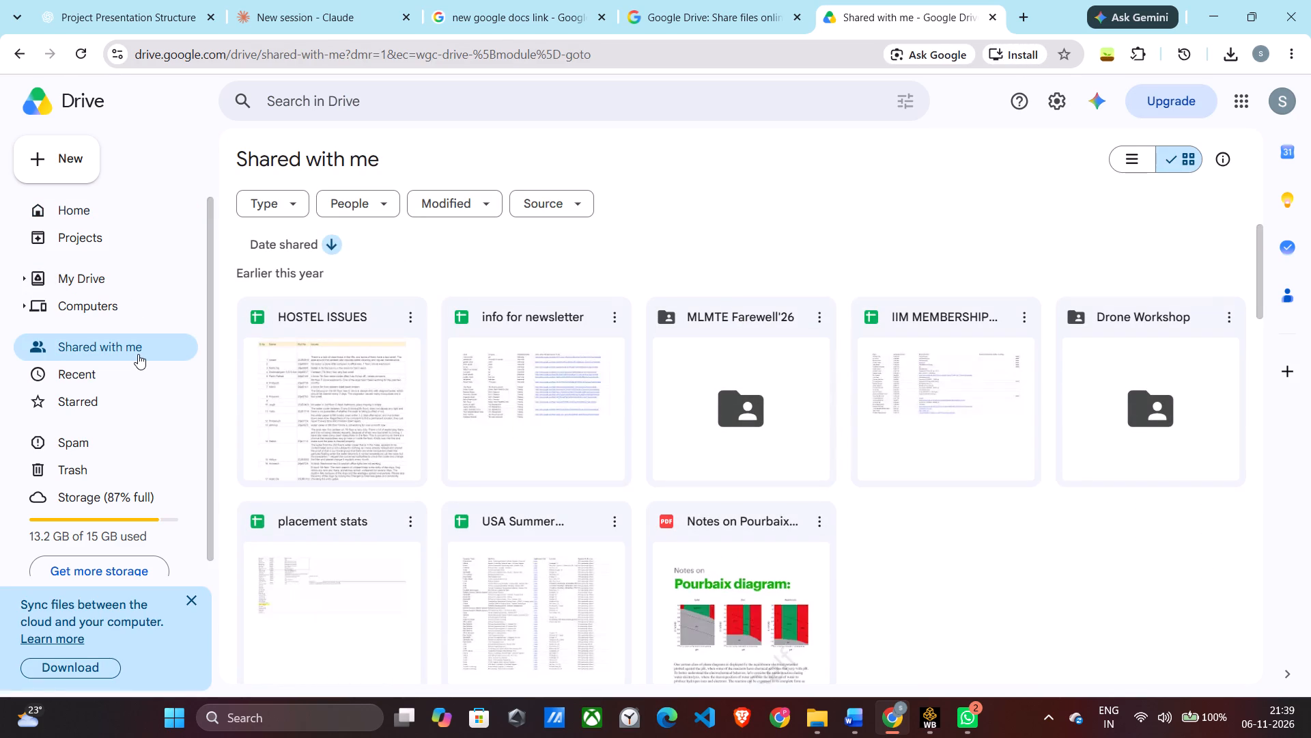
pyautogui.click(75, 163)
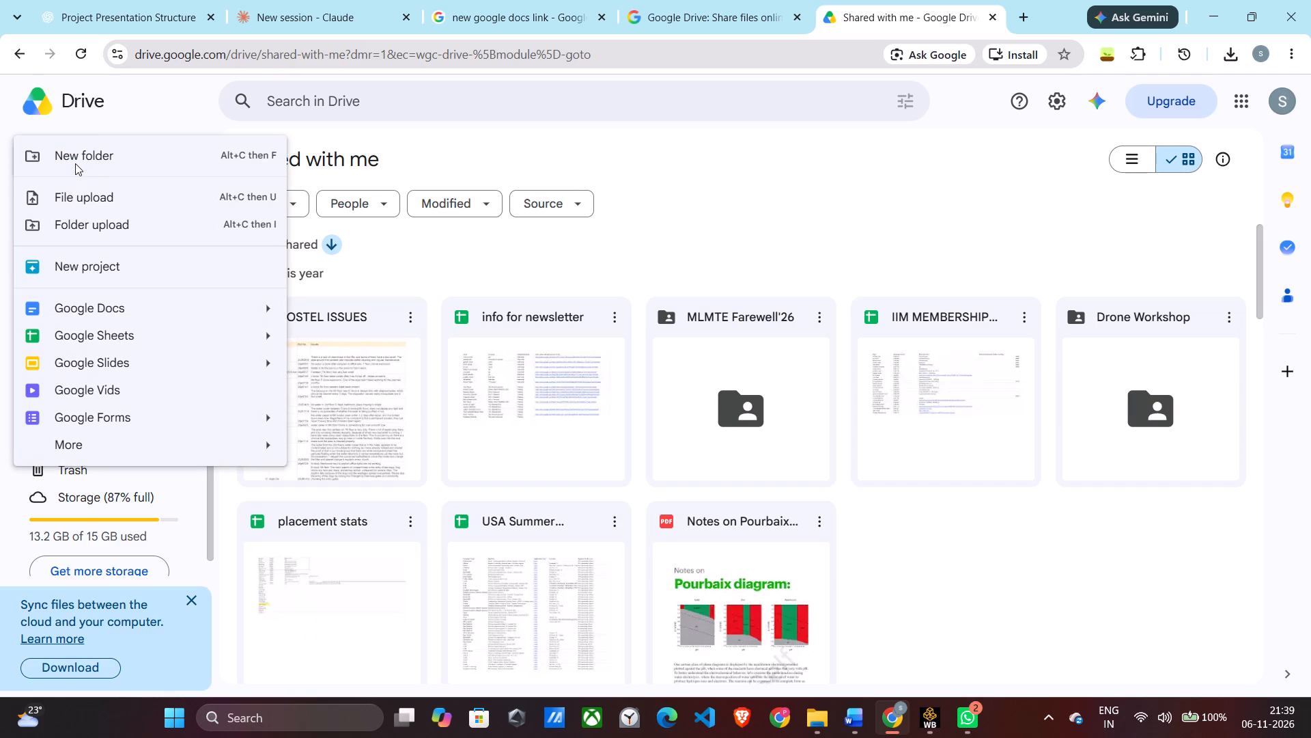
pyautogui.click(88, 157)
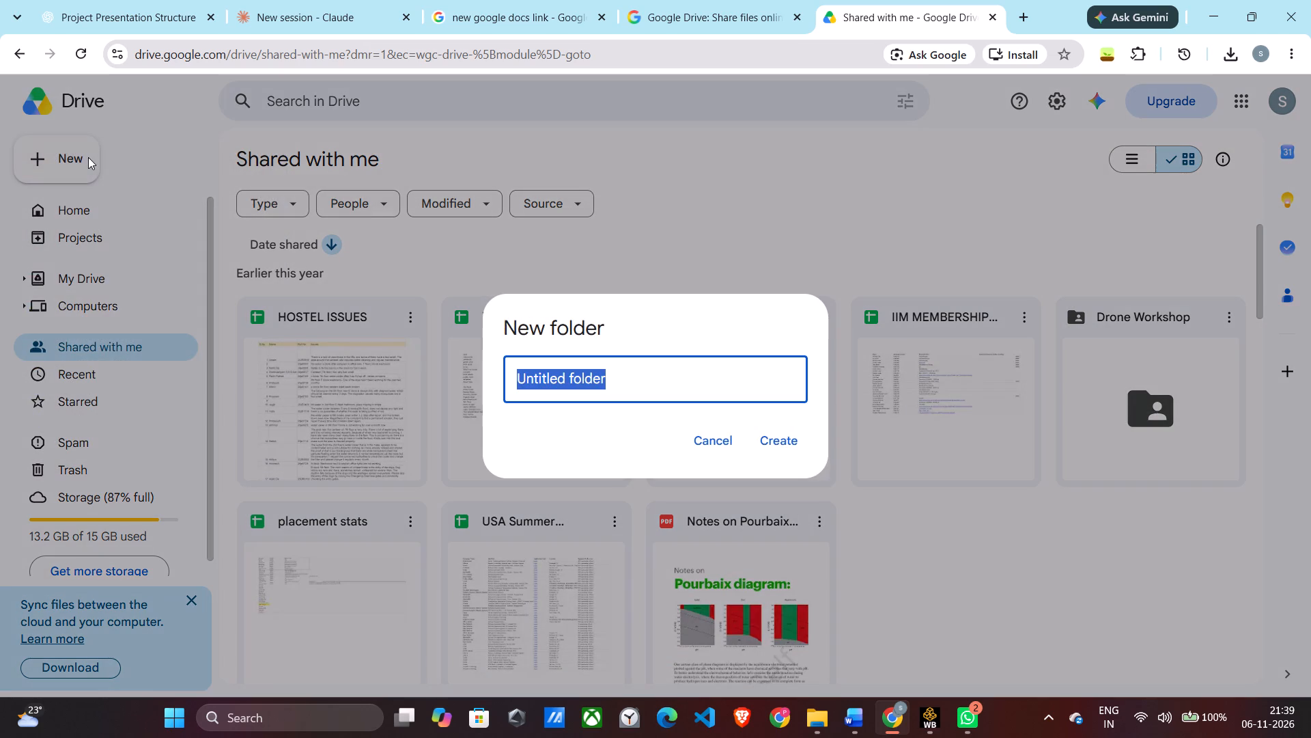
pyautogui.press('BackSpace')
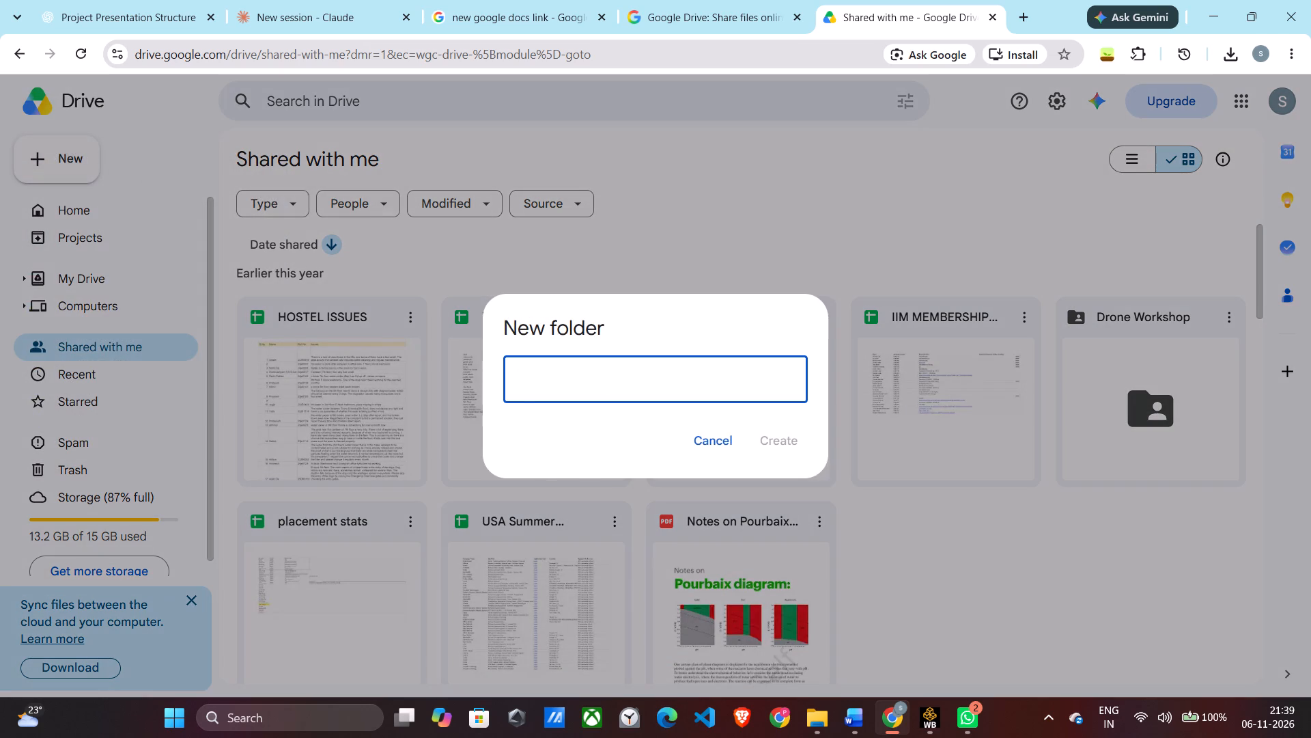
pyautogui.write('project')
pyautogui.press('space')
pyautogui.click(803, 441)
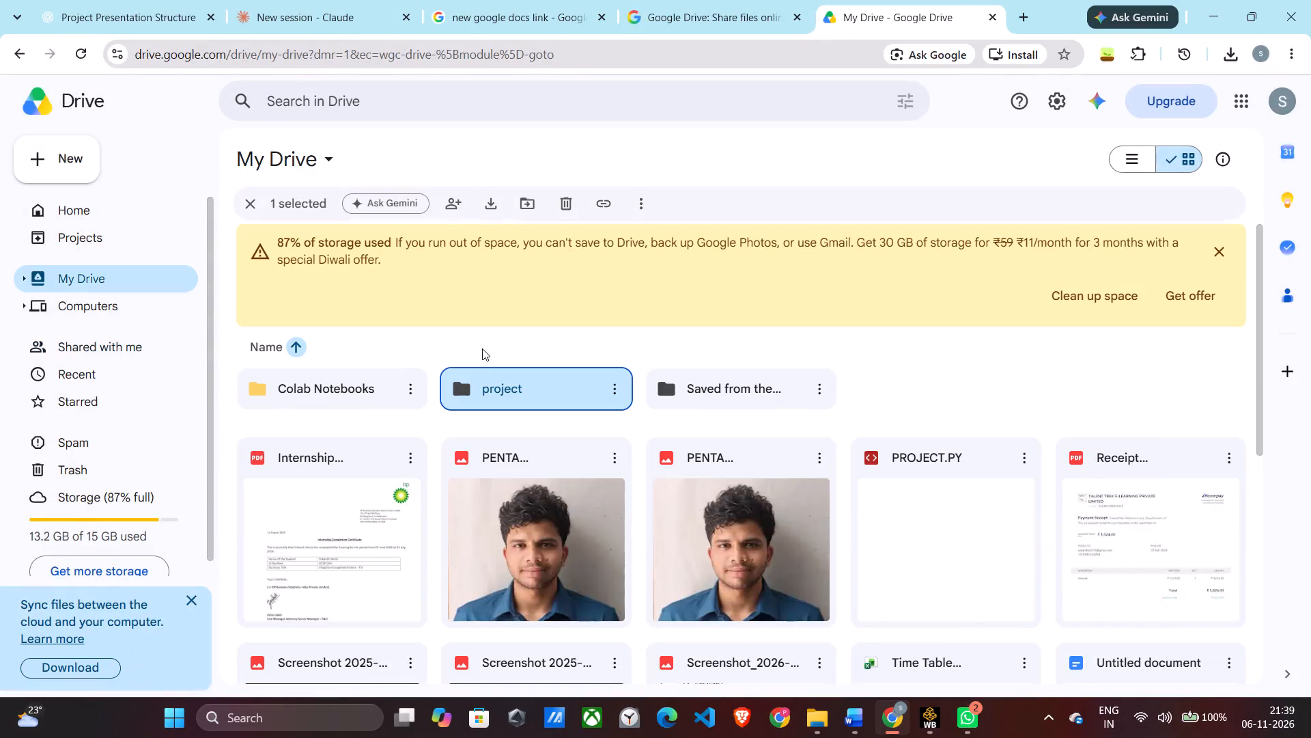
# Open the "project" folder and dismiss the storage notice.
pyautogui.click(531, 404)
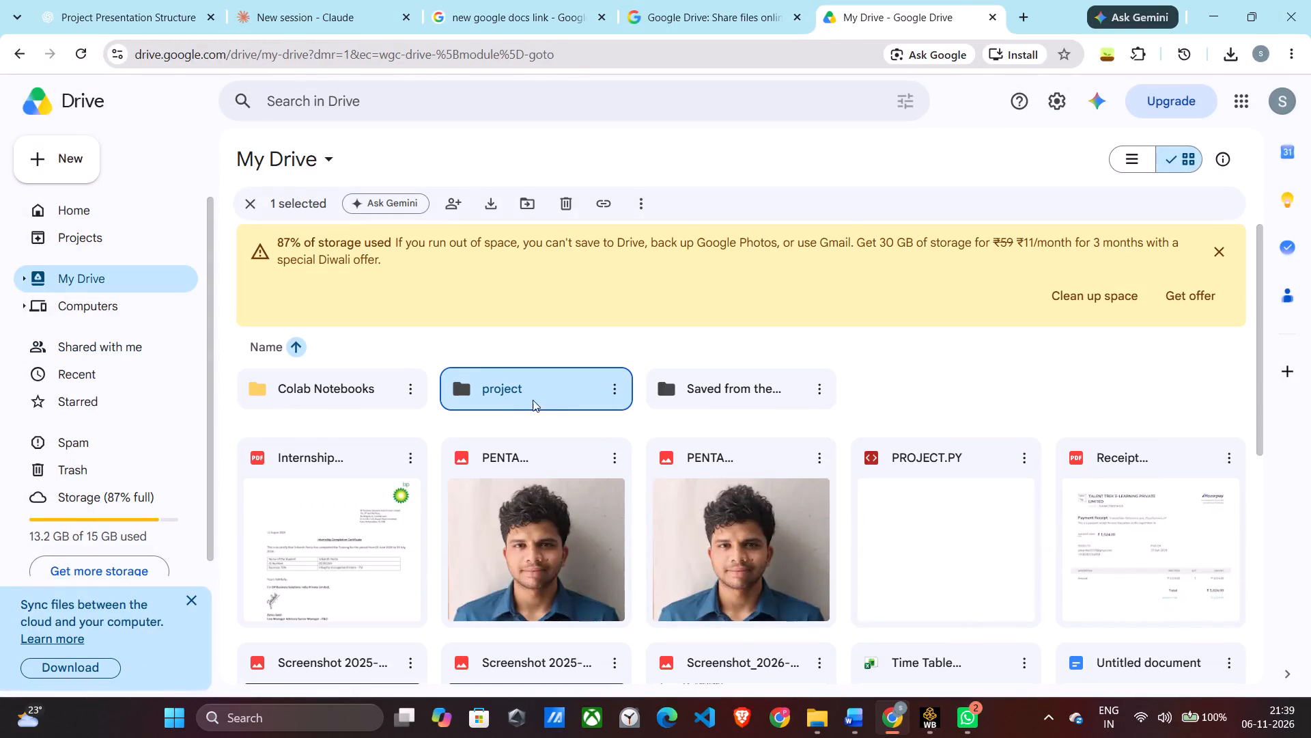
pyautogui.doubleClick(509, 396)
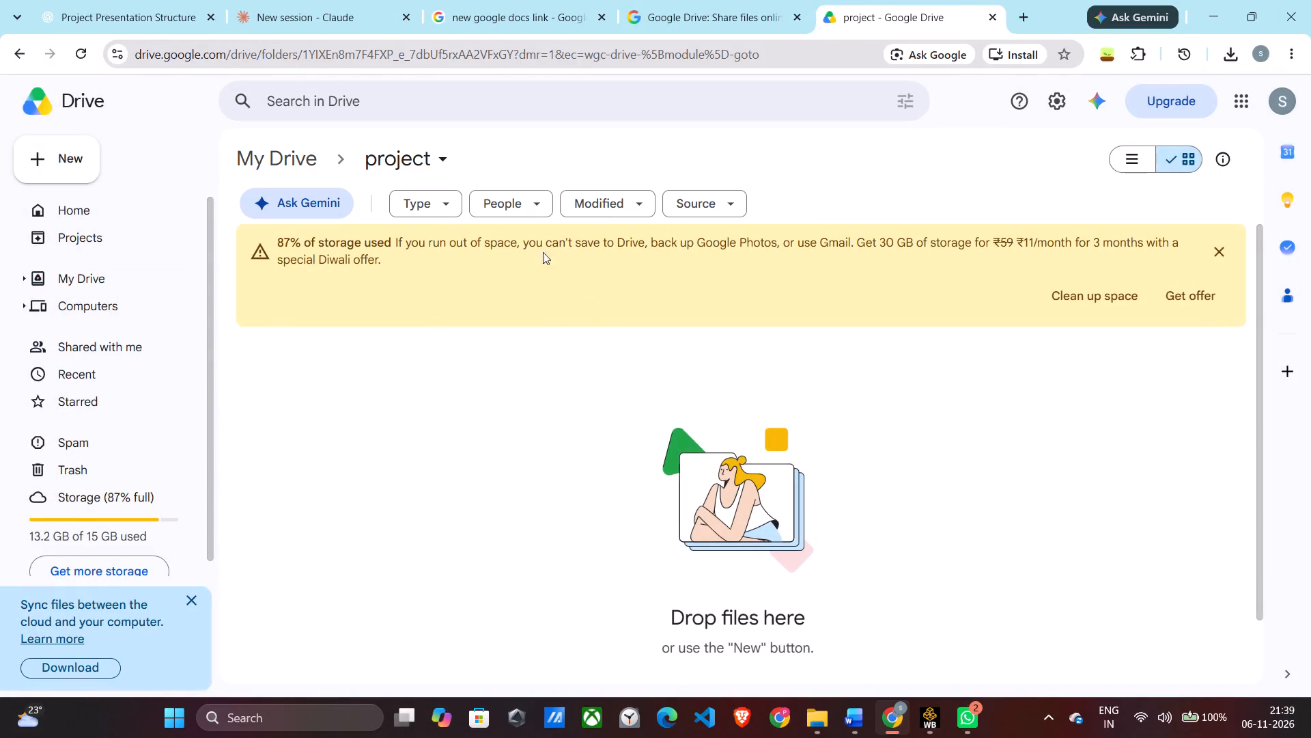
pyautogui.click(1220, 246)
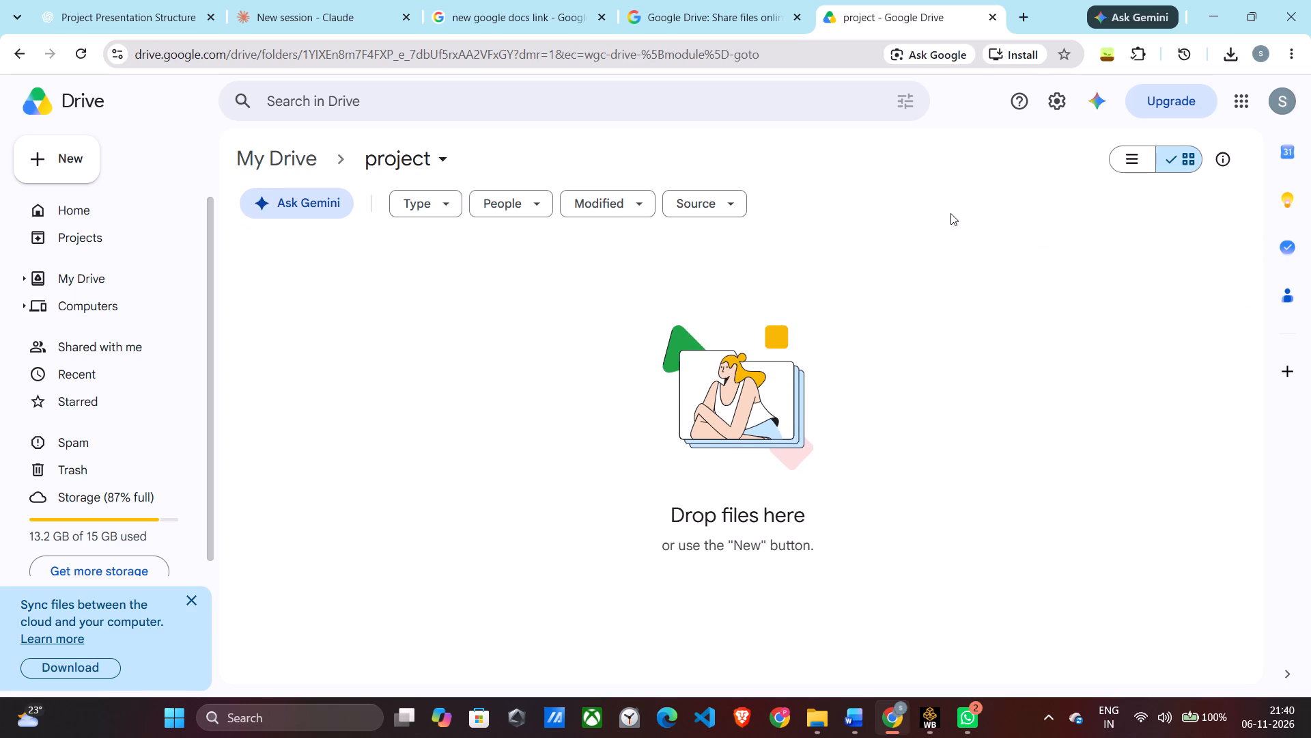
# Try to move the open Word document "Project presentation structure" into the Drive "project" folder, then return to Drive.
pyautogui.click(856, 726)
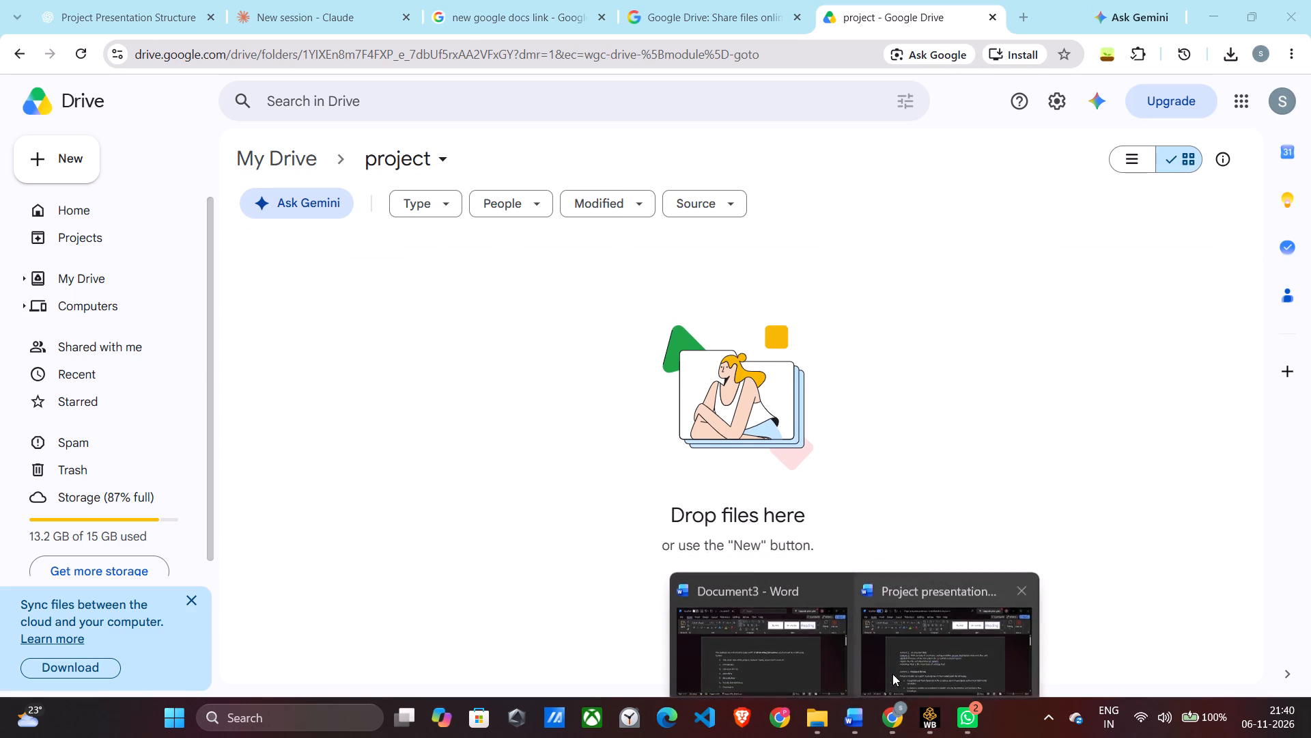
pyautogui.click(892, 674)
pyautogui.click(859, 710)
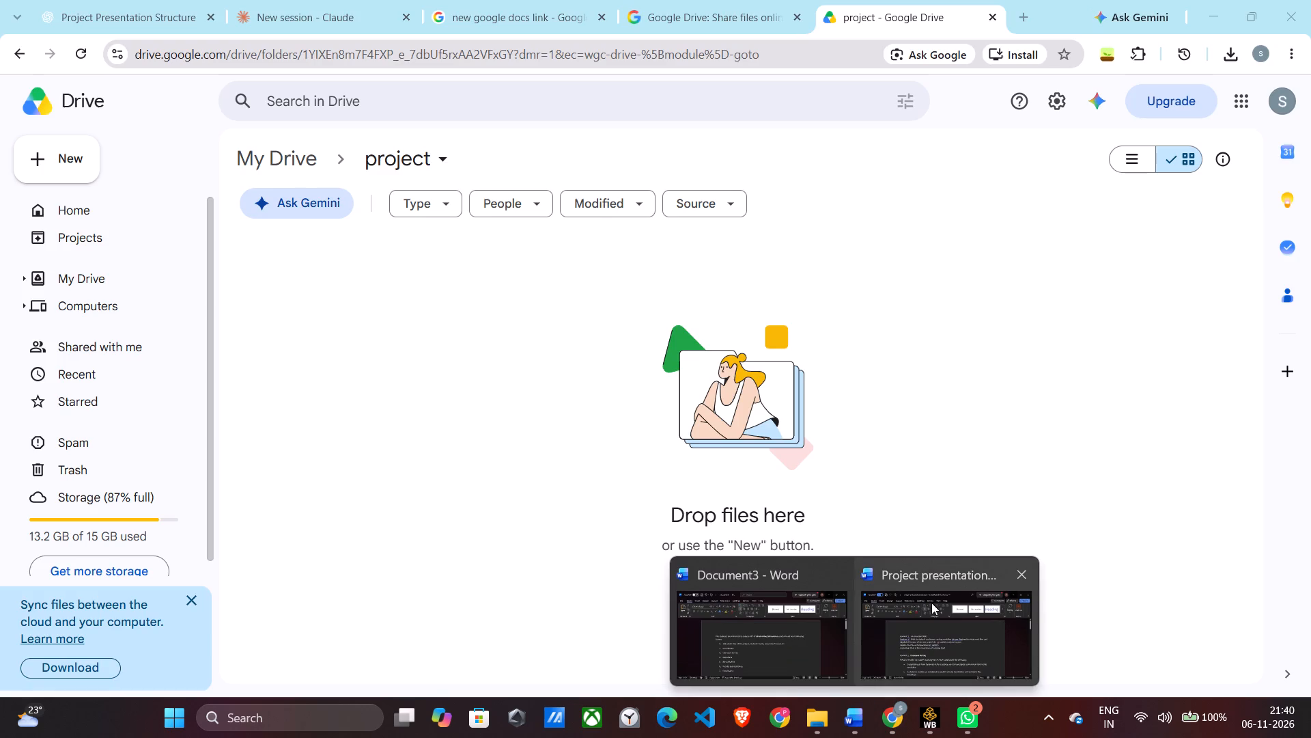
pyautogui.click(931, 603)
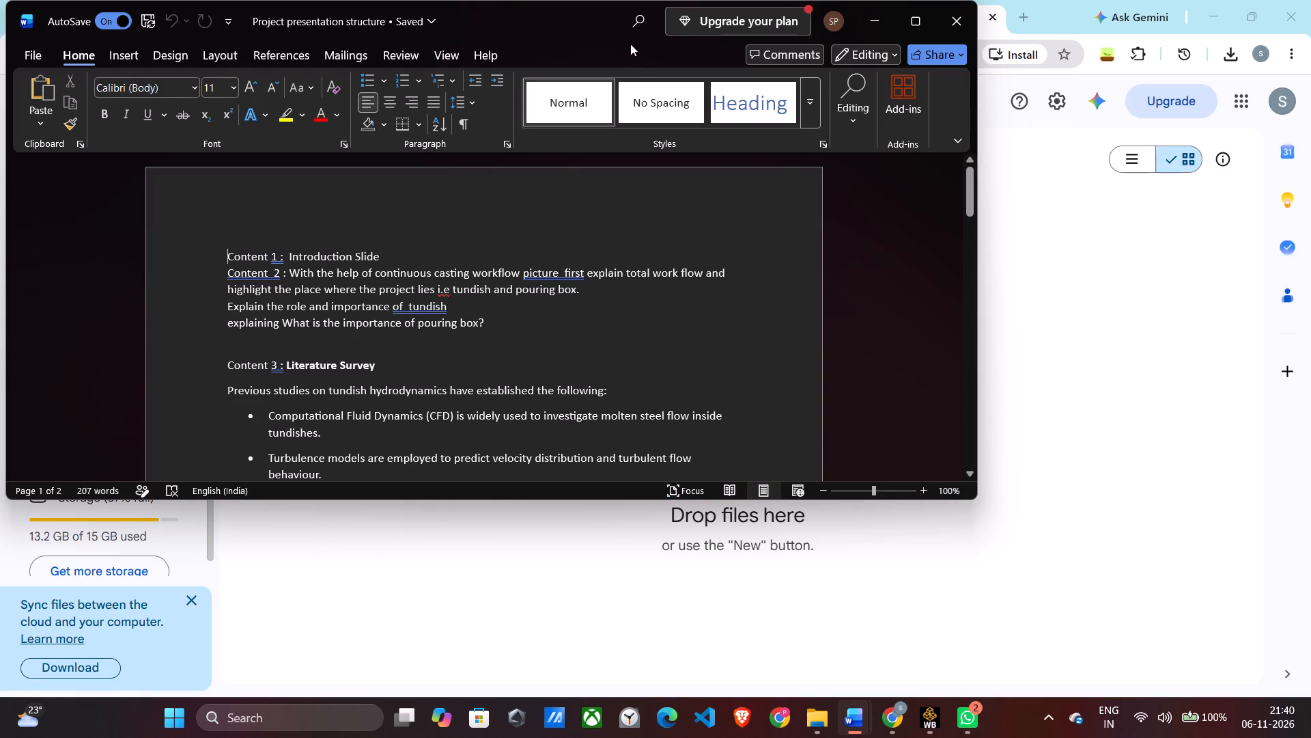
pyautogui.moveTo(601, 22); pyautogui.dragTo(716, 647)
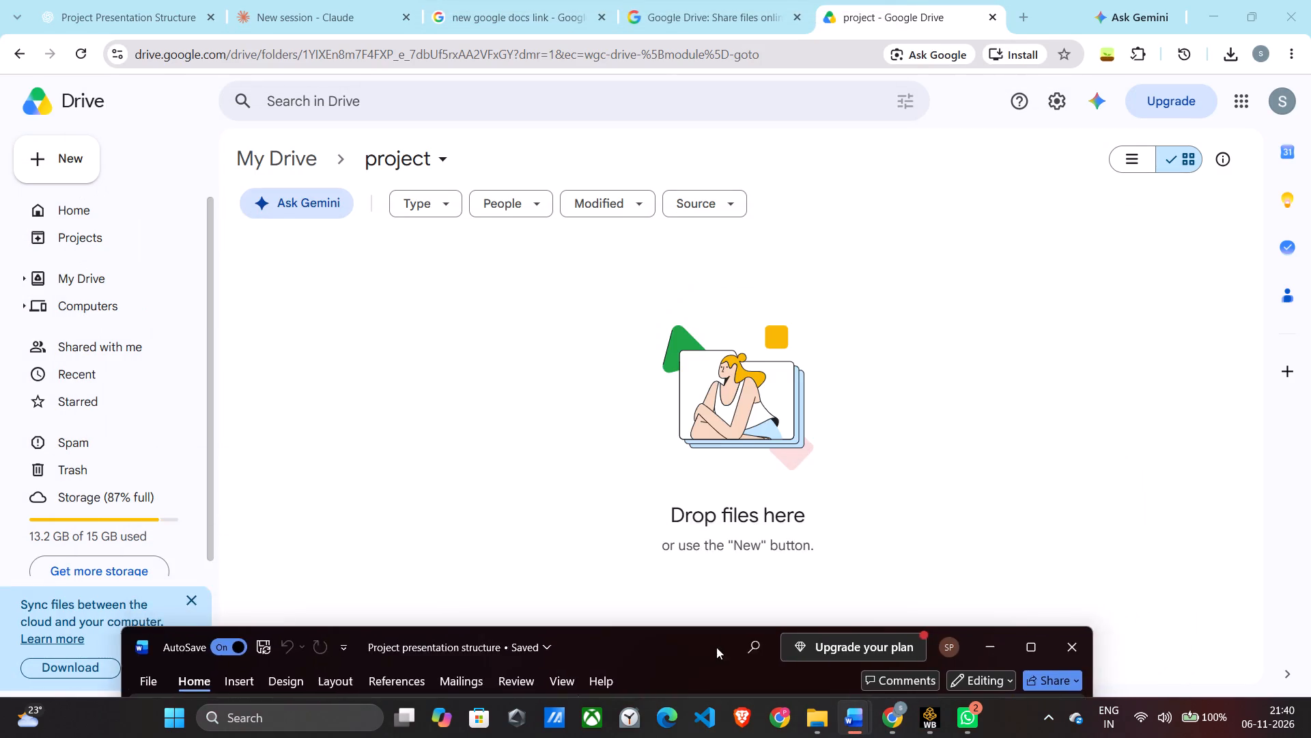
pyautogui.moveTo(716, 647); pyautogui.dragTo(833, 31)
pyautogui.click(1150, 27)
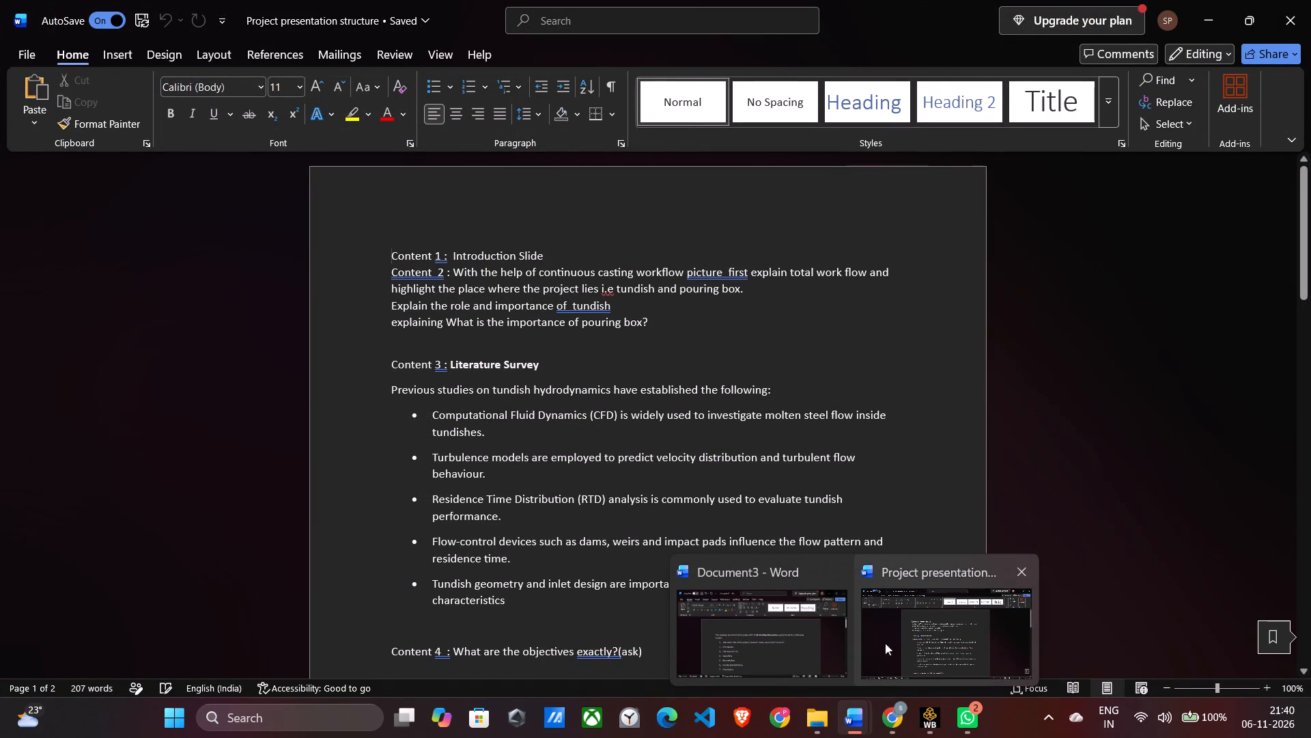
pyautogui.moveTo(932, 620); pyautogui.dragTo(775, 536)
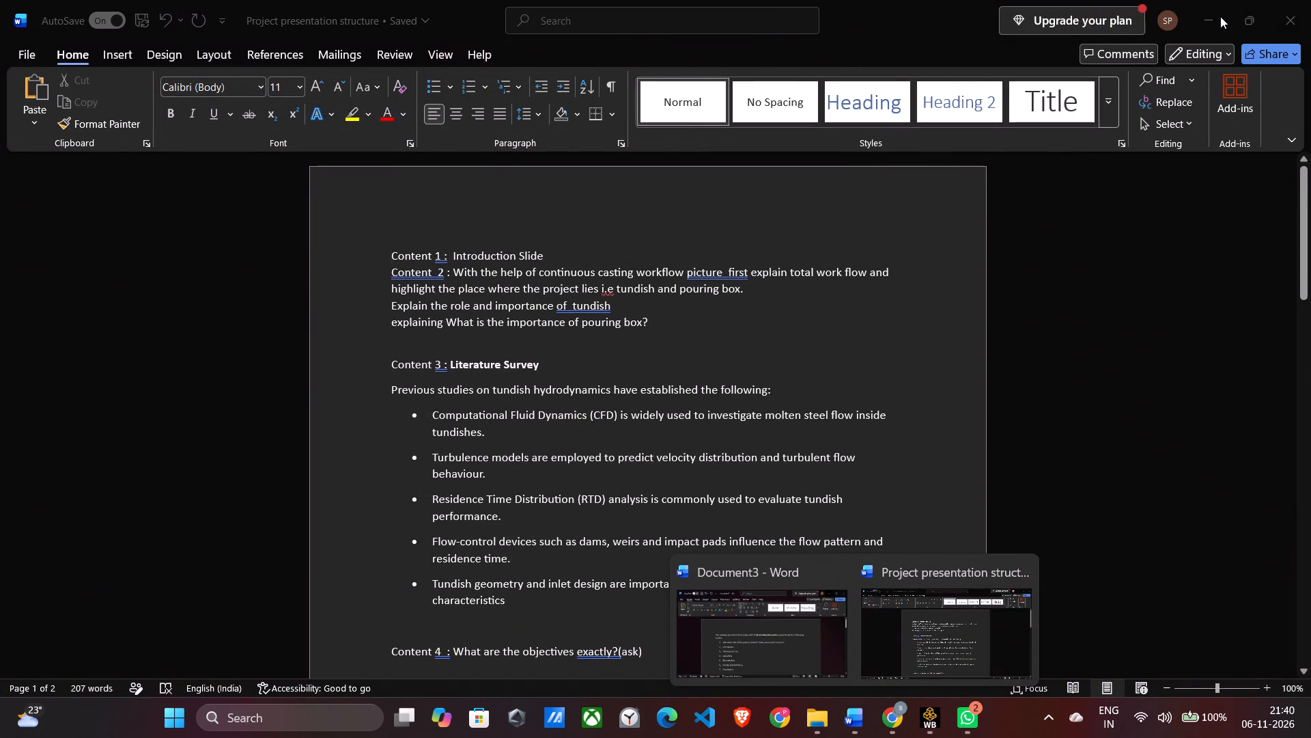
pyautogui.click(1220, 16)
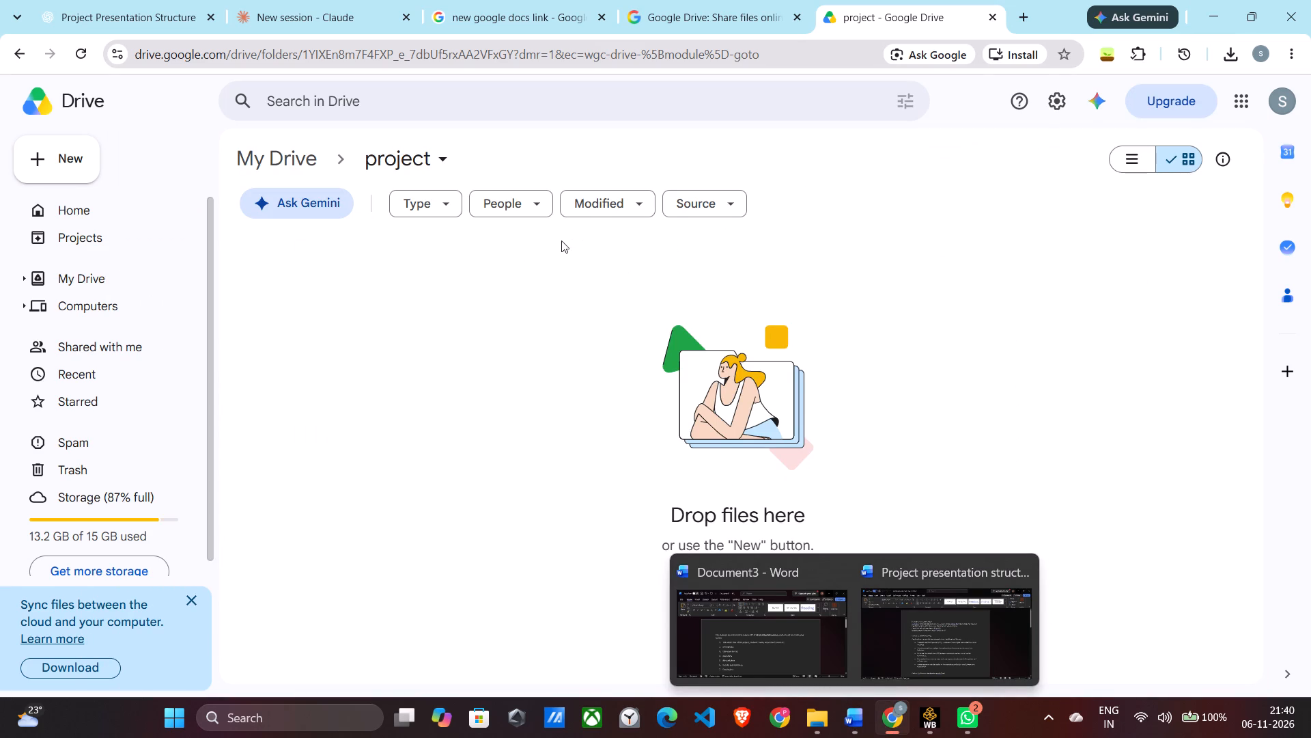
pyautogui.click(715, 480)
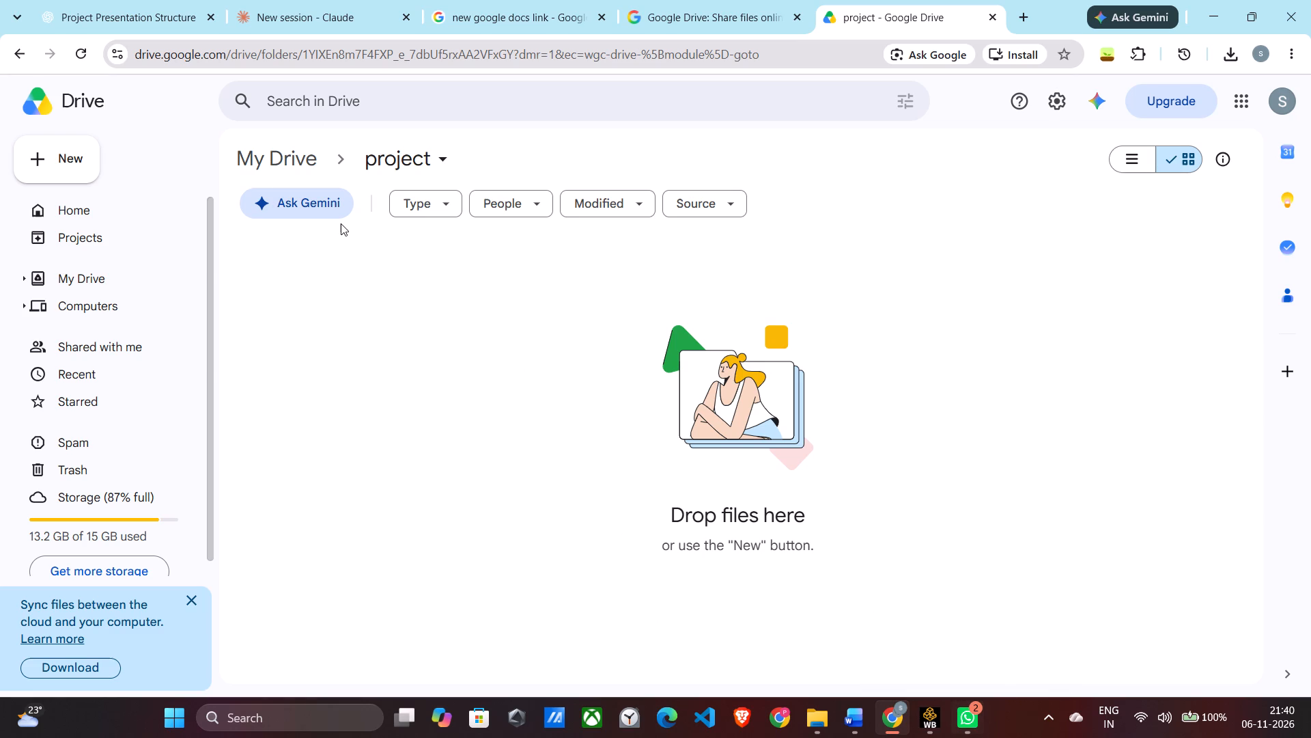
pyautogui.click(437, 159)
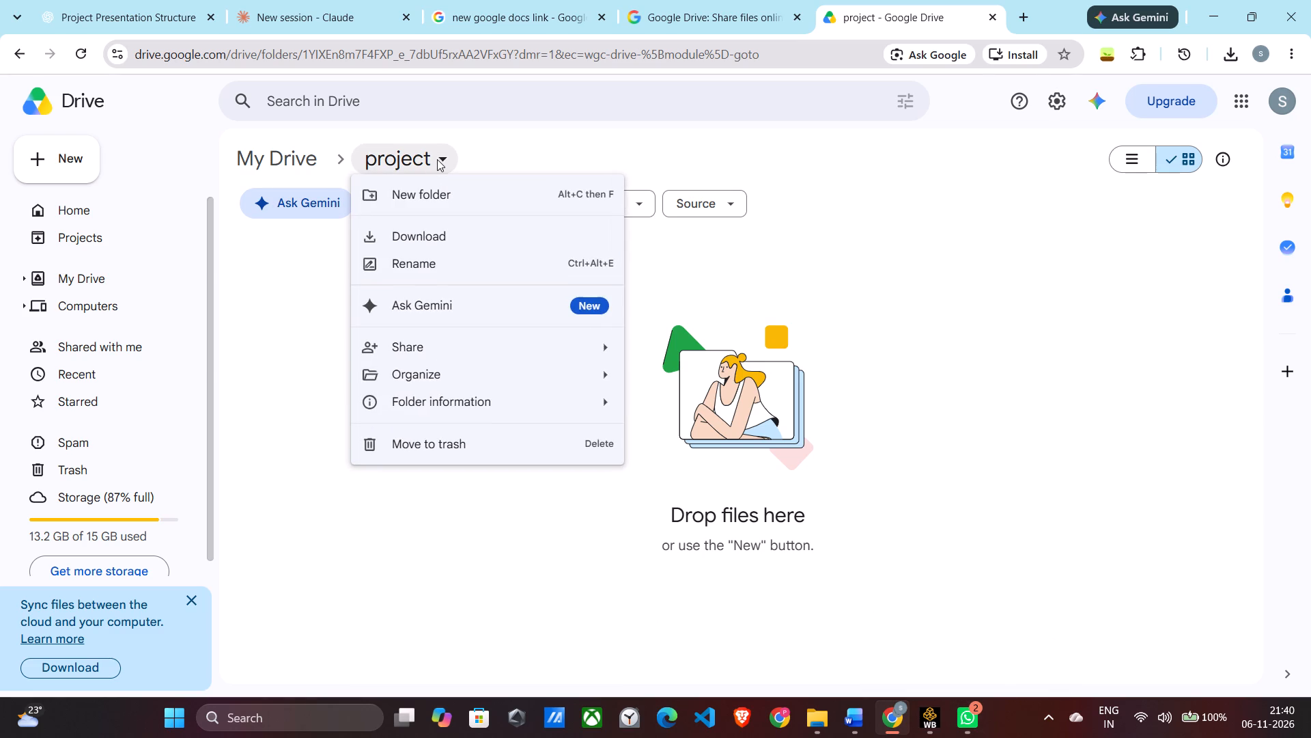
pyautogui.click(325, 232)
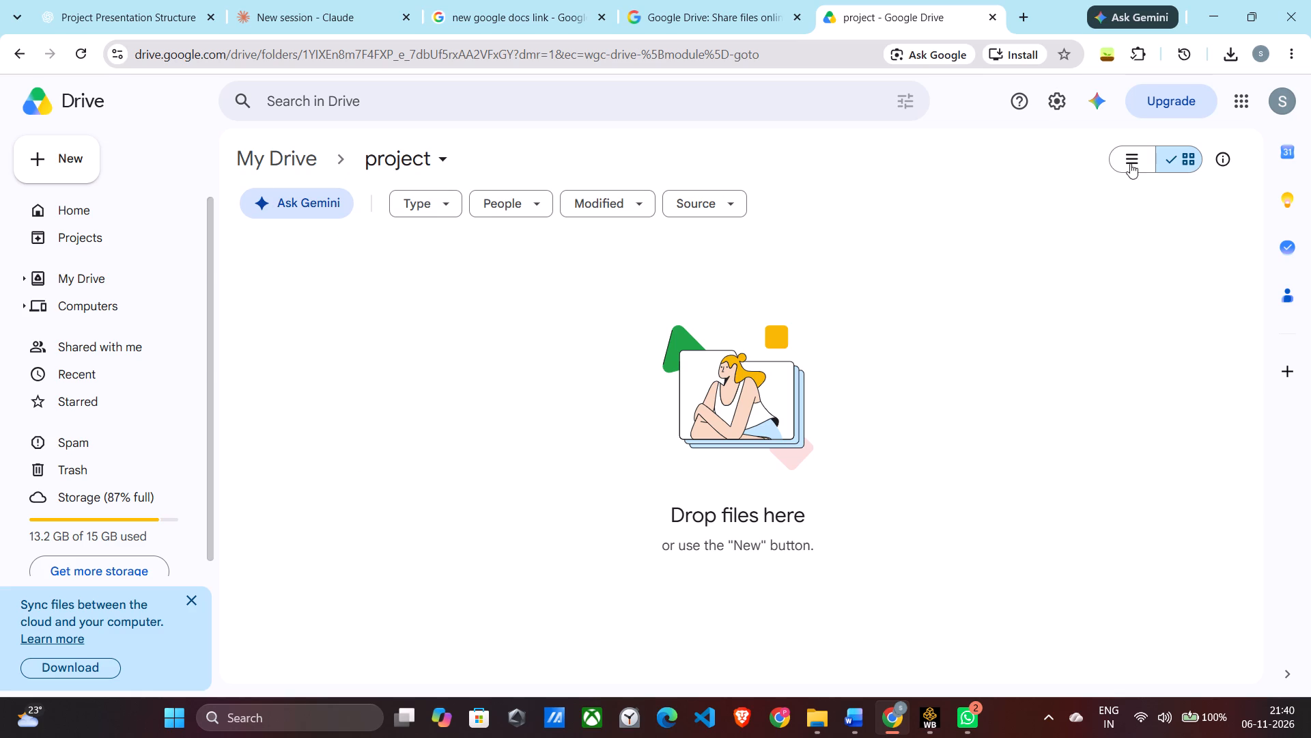
# Dismiss the Drive notice about syncing files between the cloud and the computer.
pyautogui.click(1298, 377)
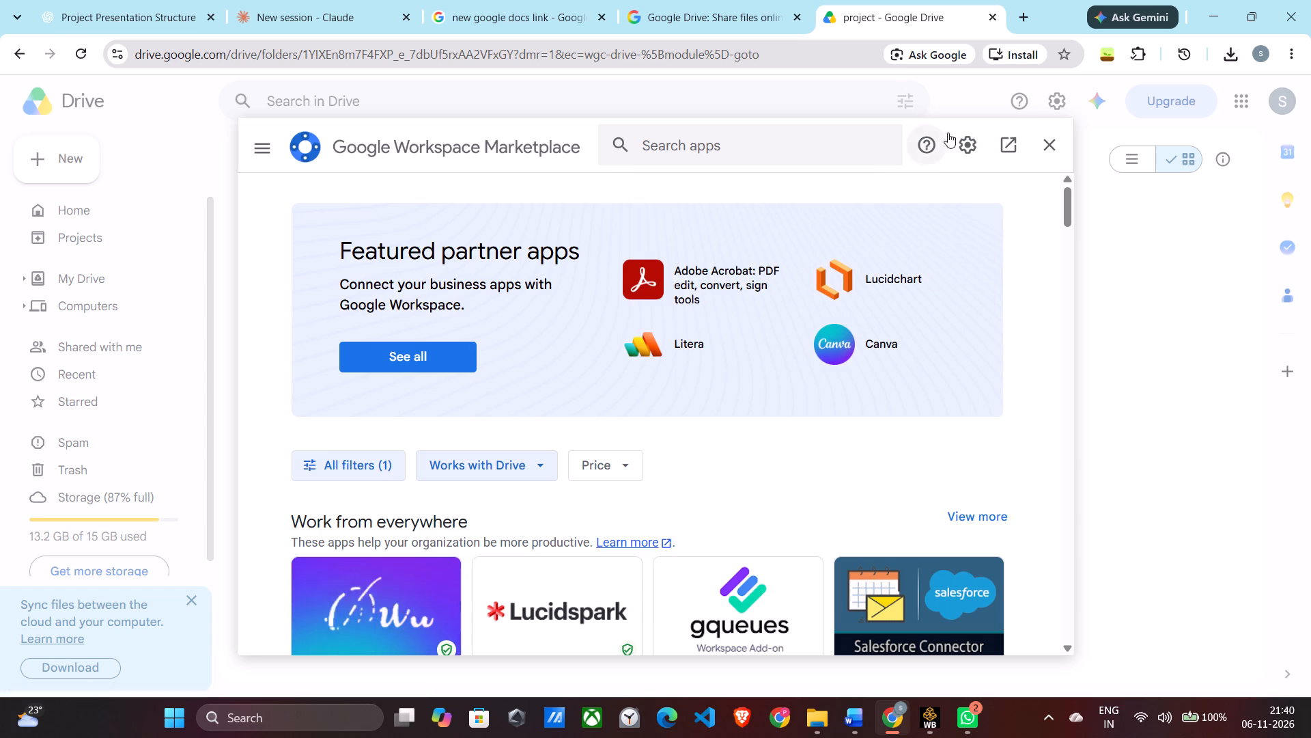
pyautogui.click(1041, 150)
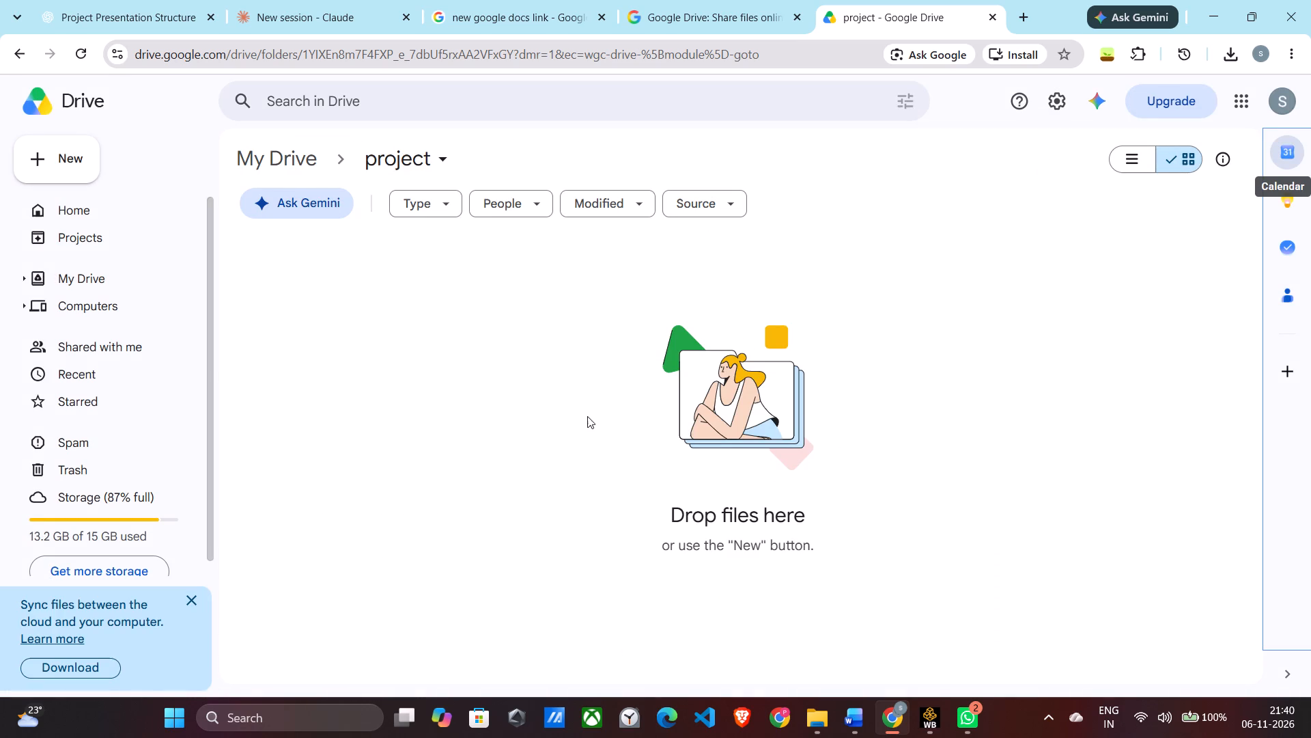
pyautogui.click(192, 603)
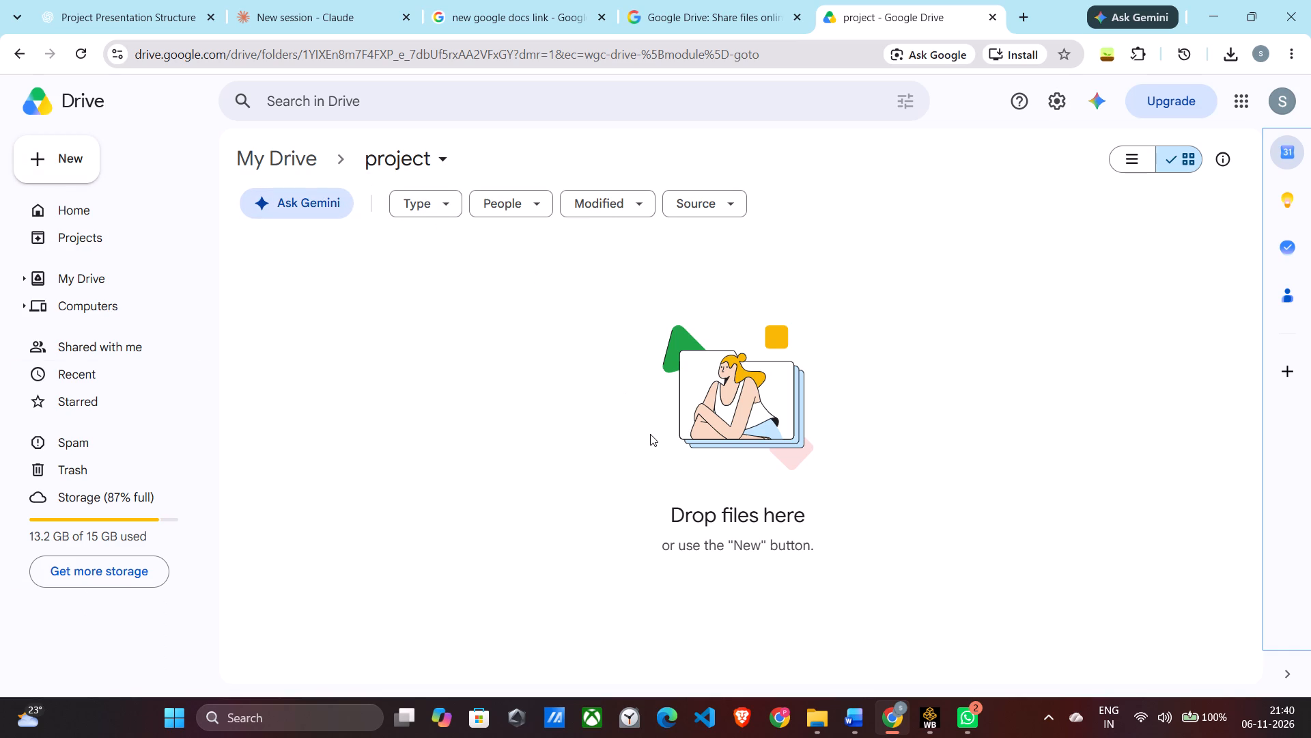
# Start a file upload into the "project" folder and look for the presentation document in OneDrive, Home, Gallery and Desktop.
pyautogui.click(76, 165)
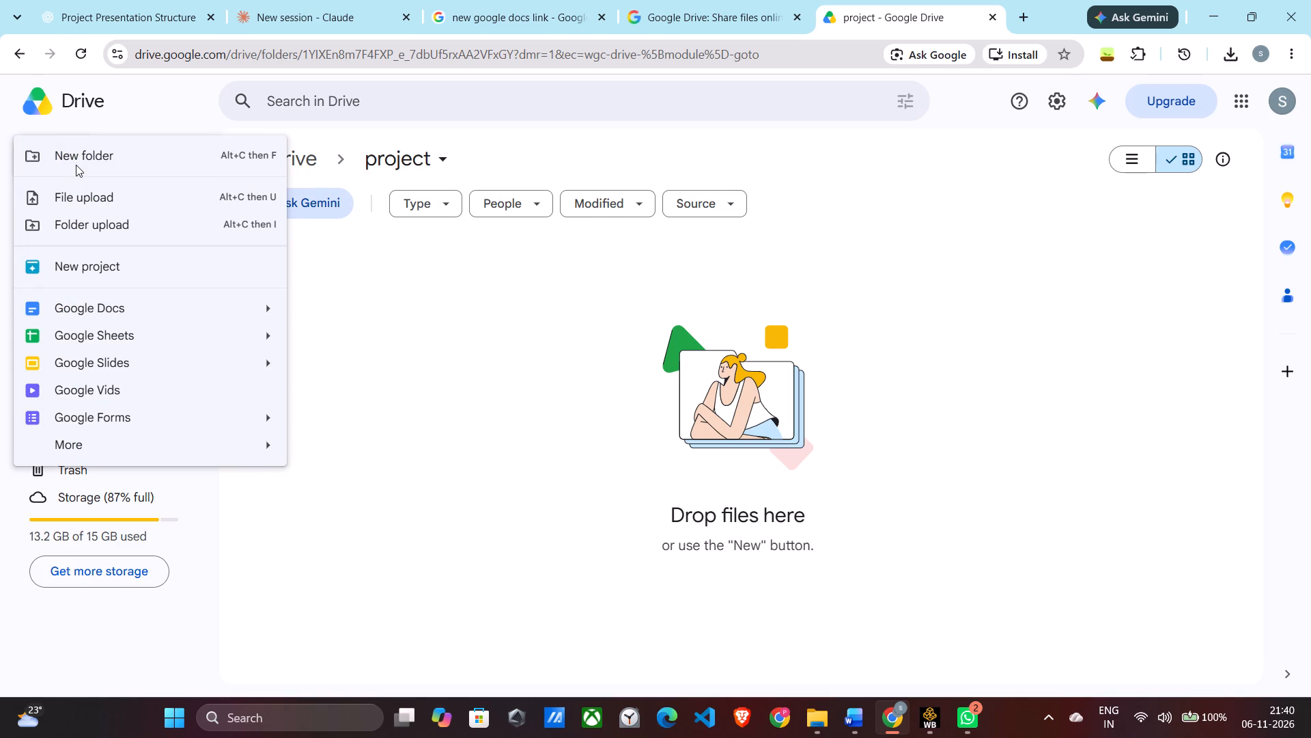
pyautogui.click(149, 195)
pyautogui.scroll(-6, 230, 219)
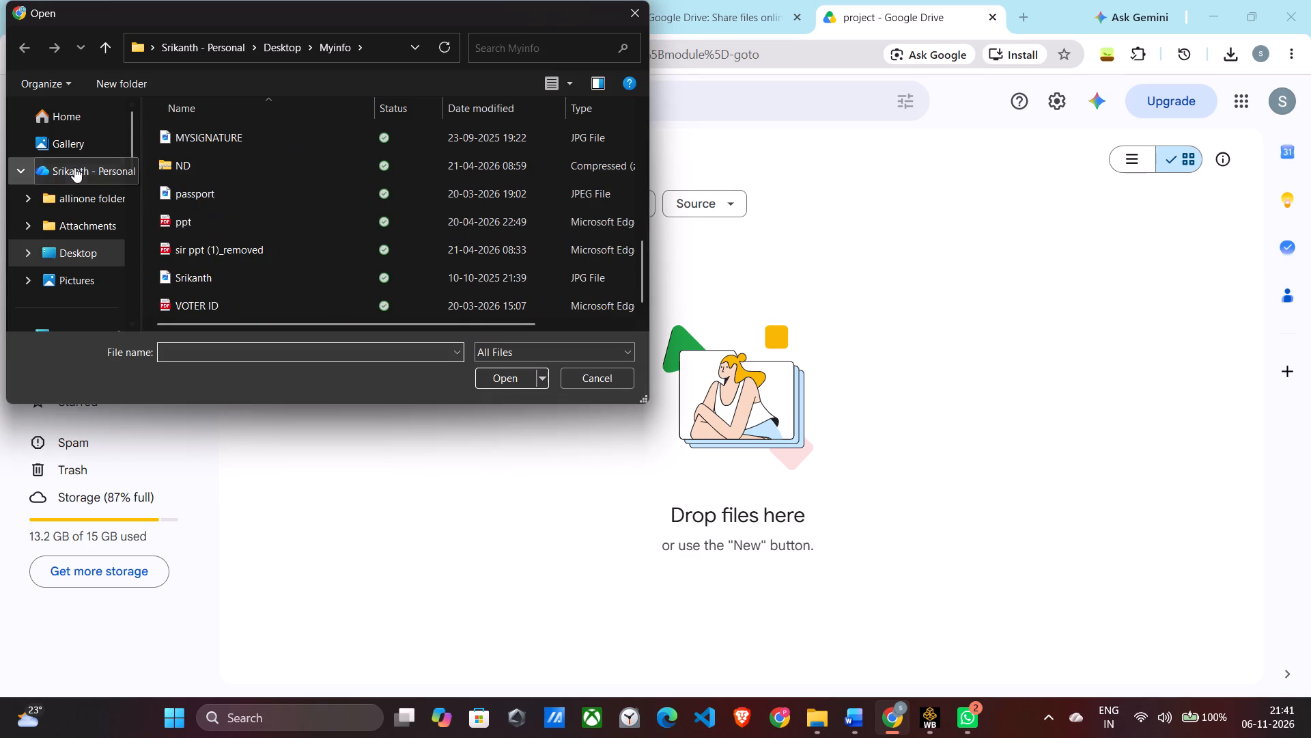
pyautogui.doubleClick(74, 167)
pyautogui.scroll(-1, 66, 249)
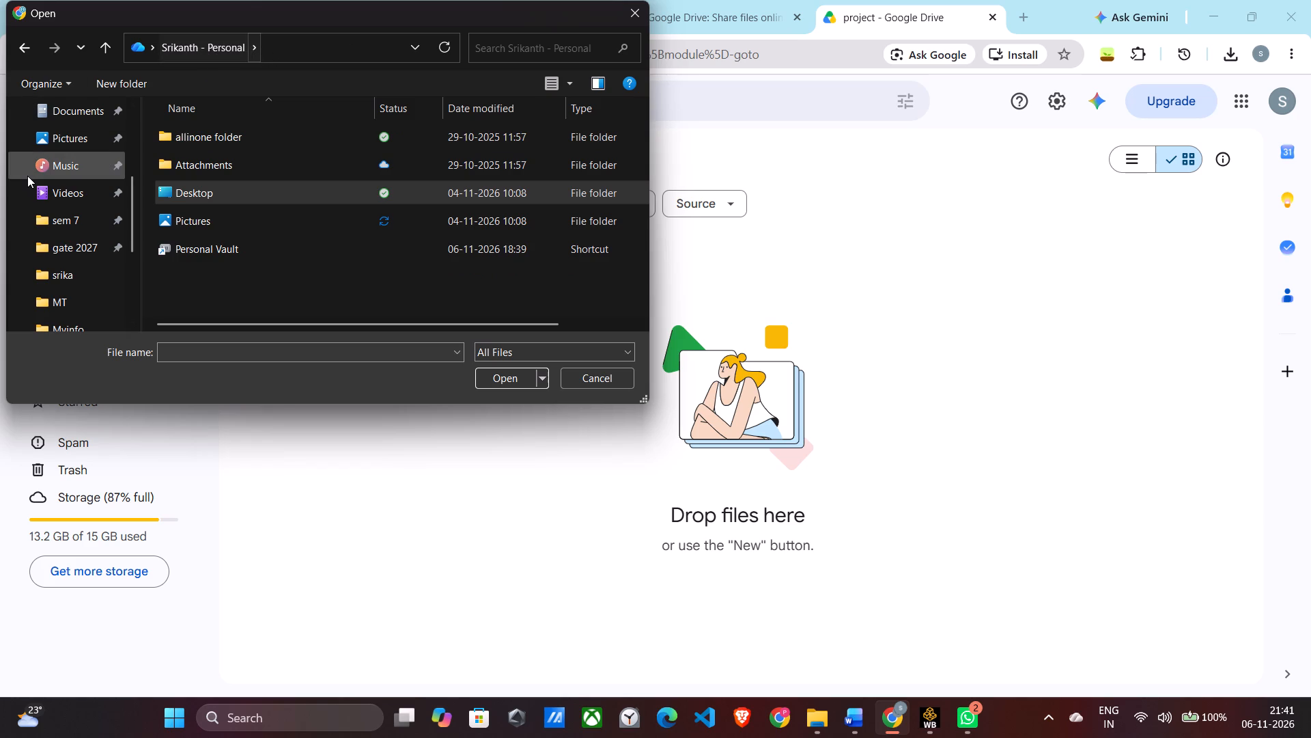
pyautogui.scroll(3, 27, 176)
pyautogui.doubleClick(72, 109)
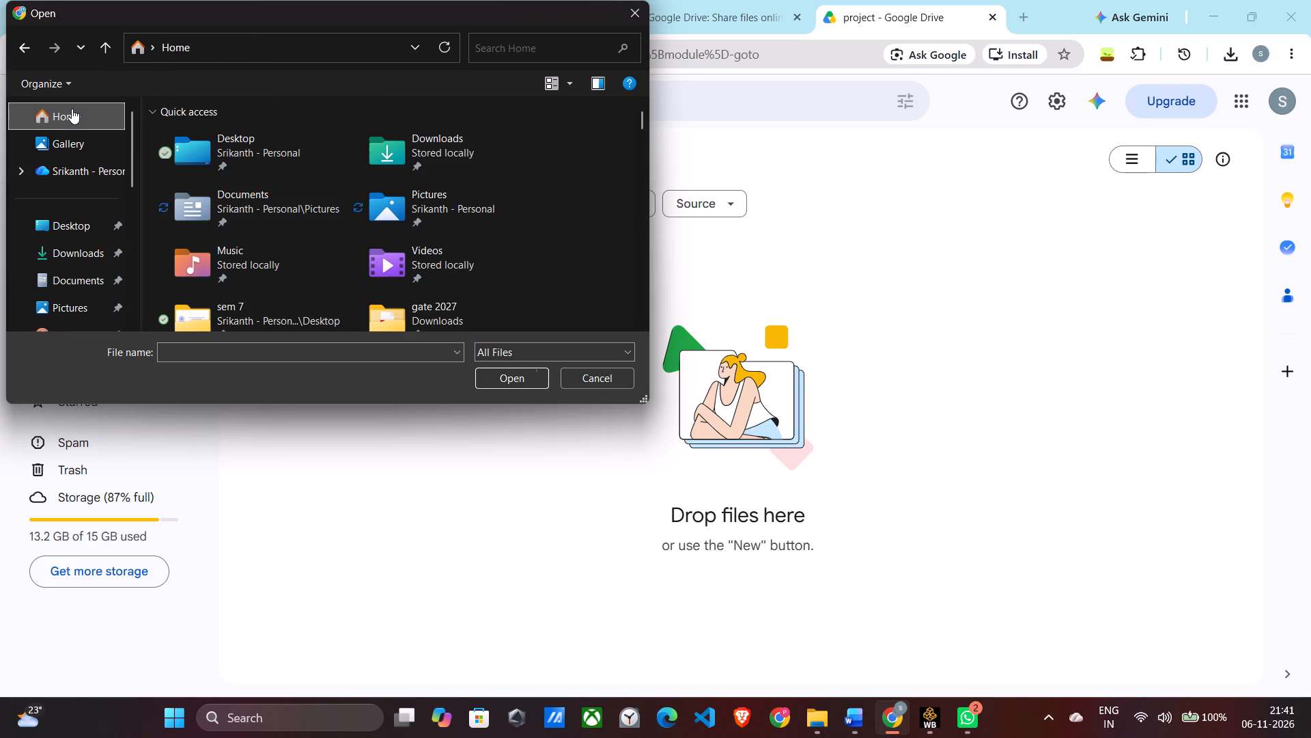
pyautogui.scroll(-1, 251, 204)
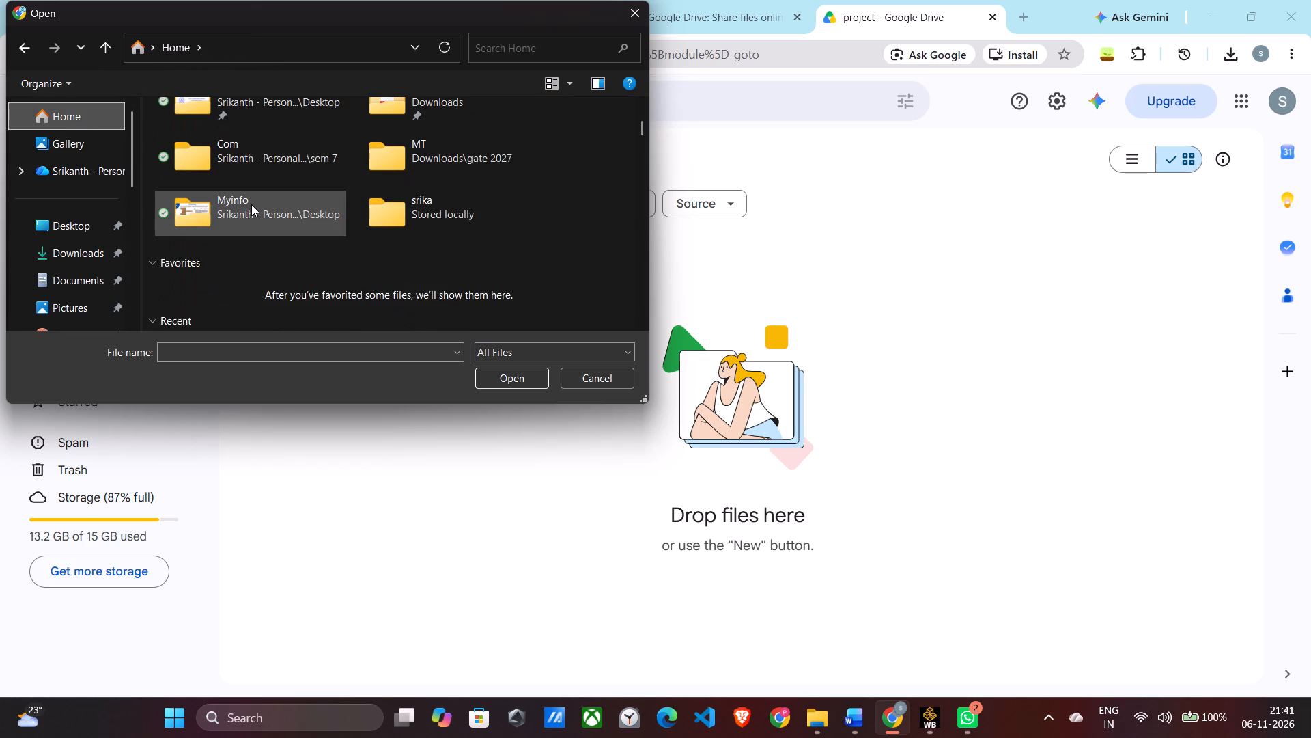
pyautogui.scroll(2, 251, 204)
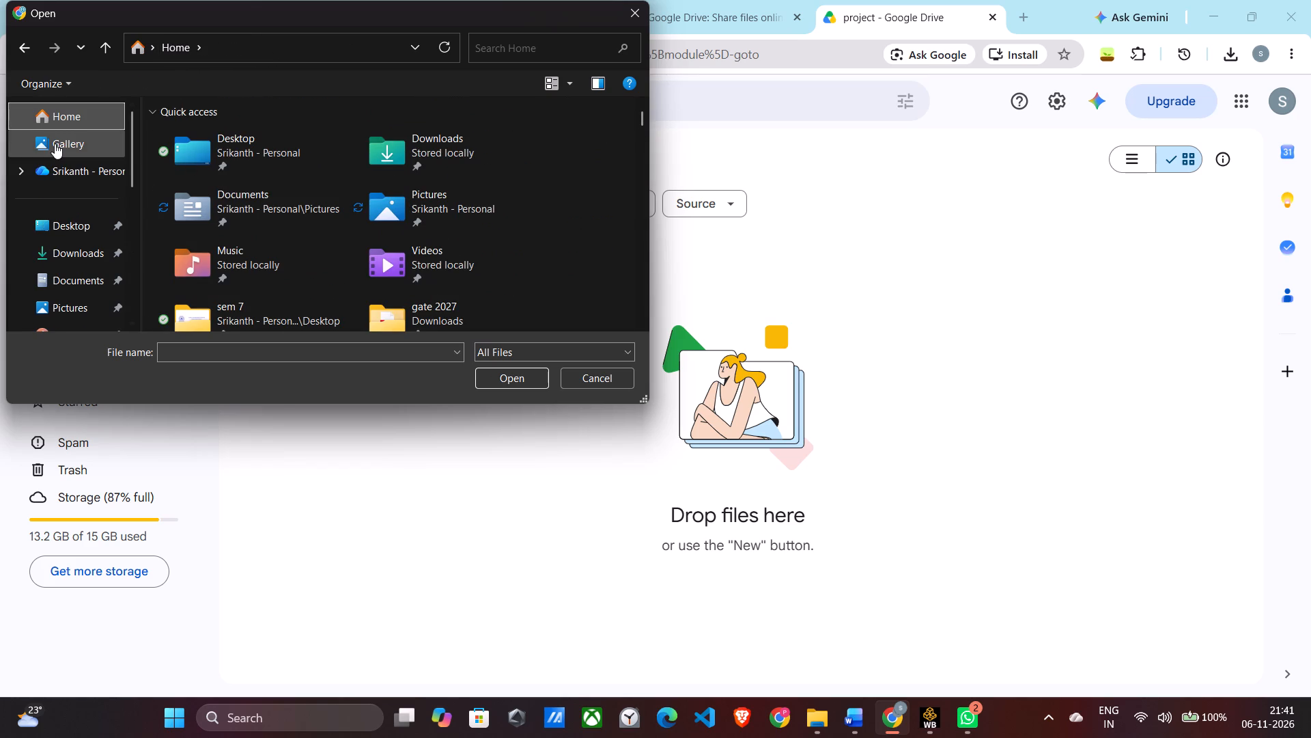
pyautogui.doubleClick(55, 143)
pyautogui.scroll(-1, 278, 223)
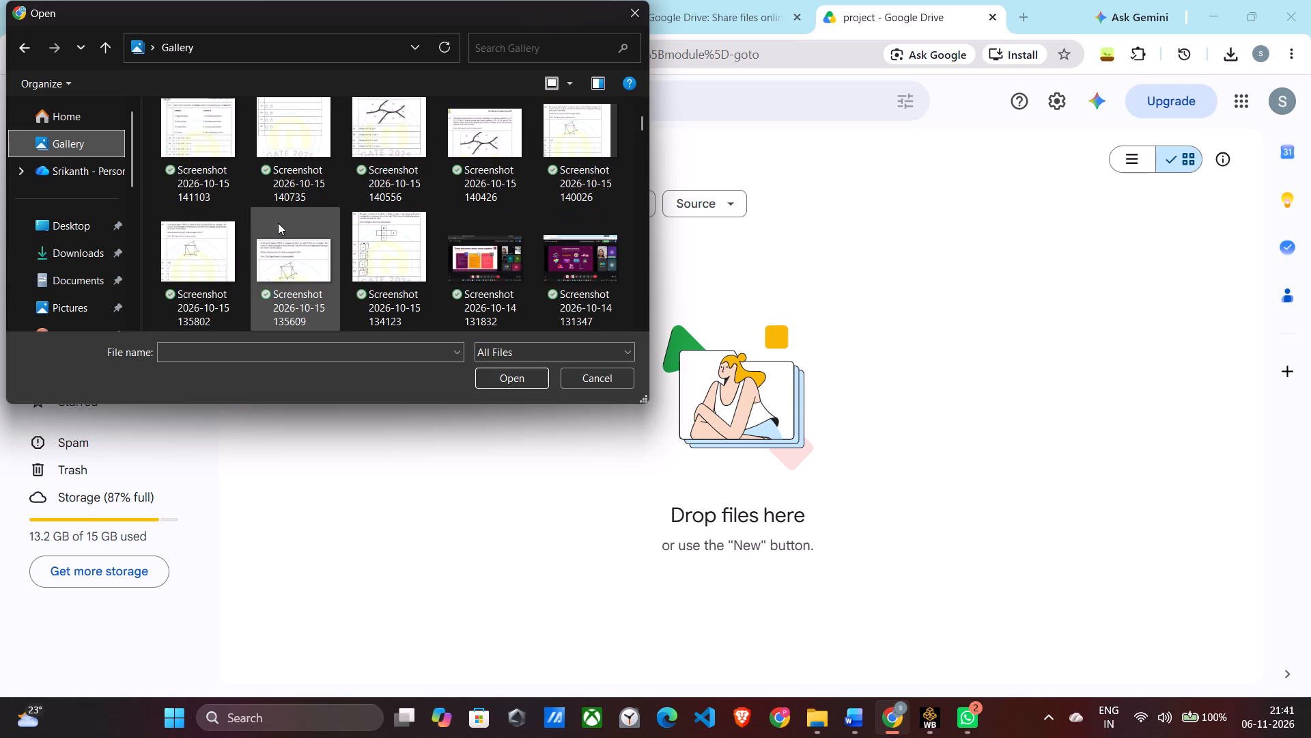
pyautogui.scroll(-1, 278, 223)
pyautogui.scroll(1, 278, 223)
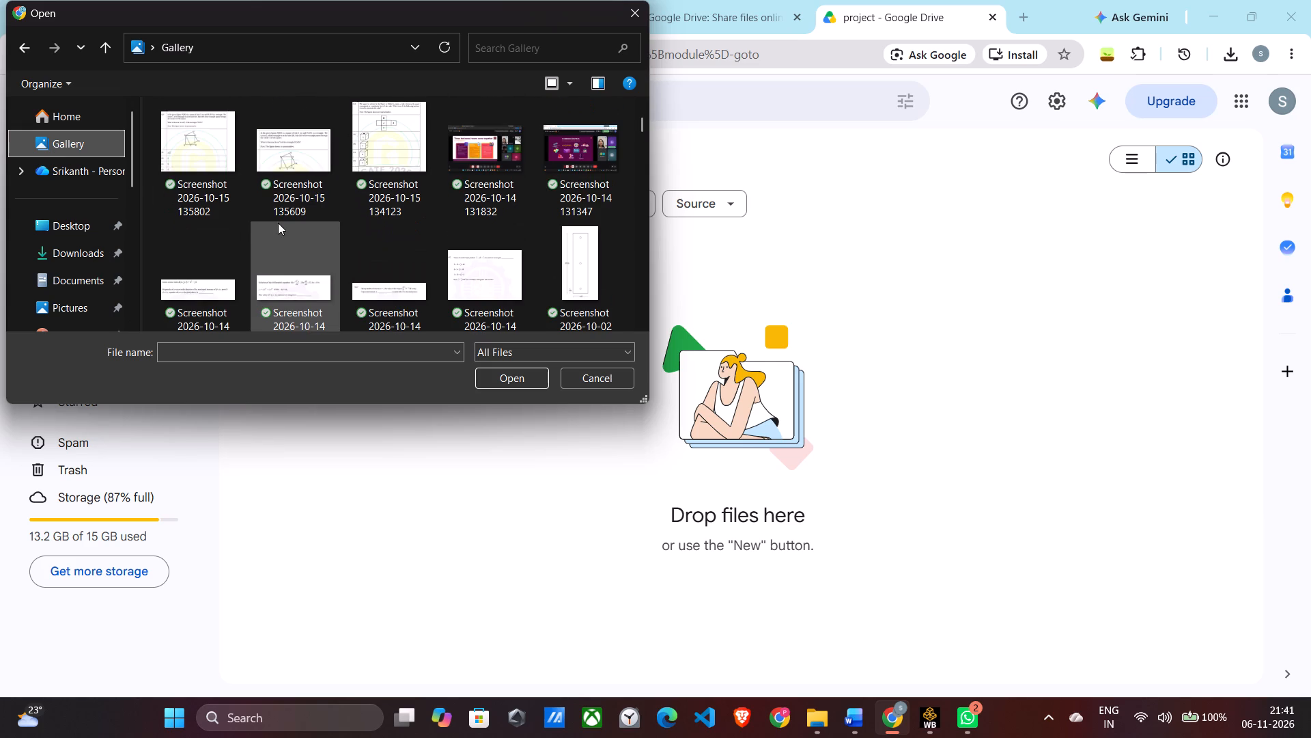
pyautogui.scroll(-3, 278, 223)
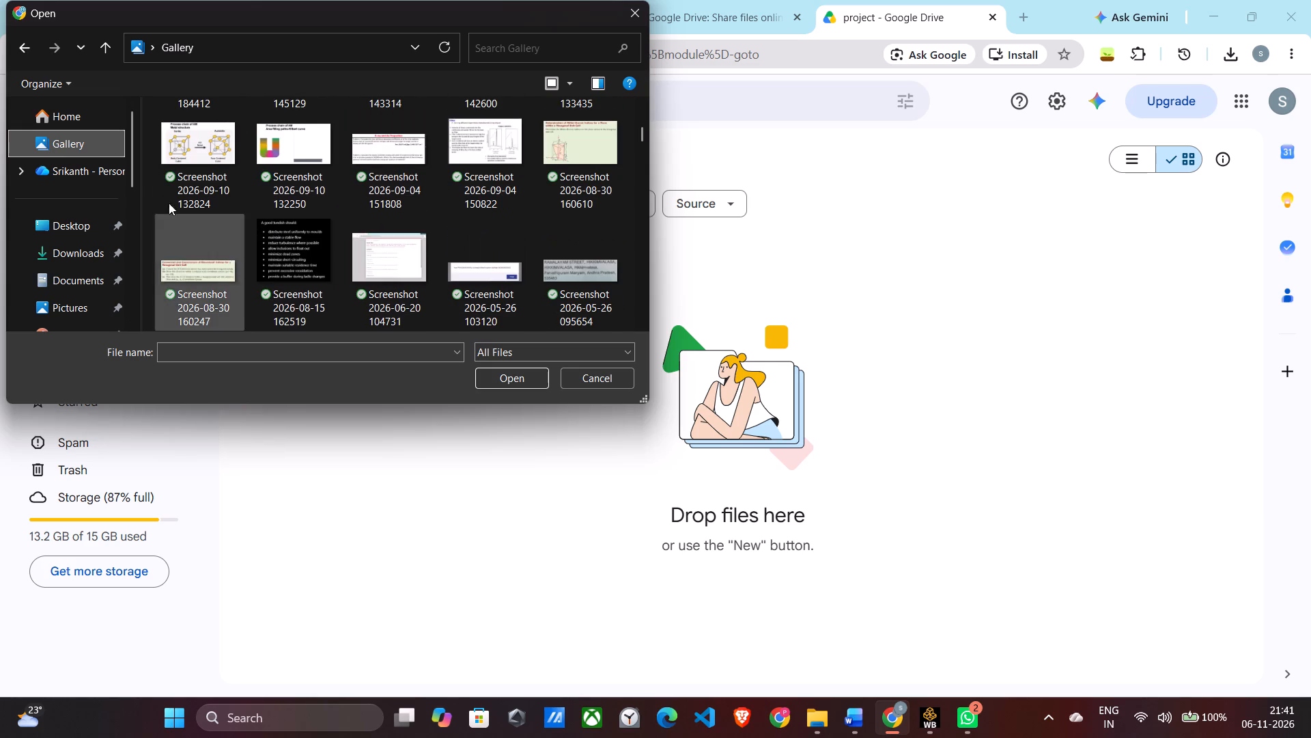
pyautogui.doubleClick(66, 215)
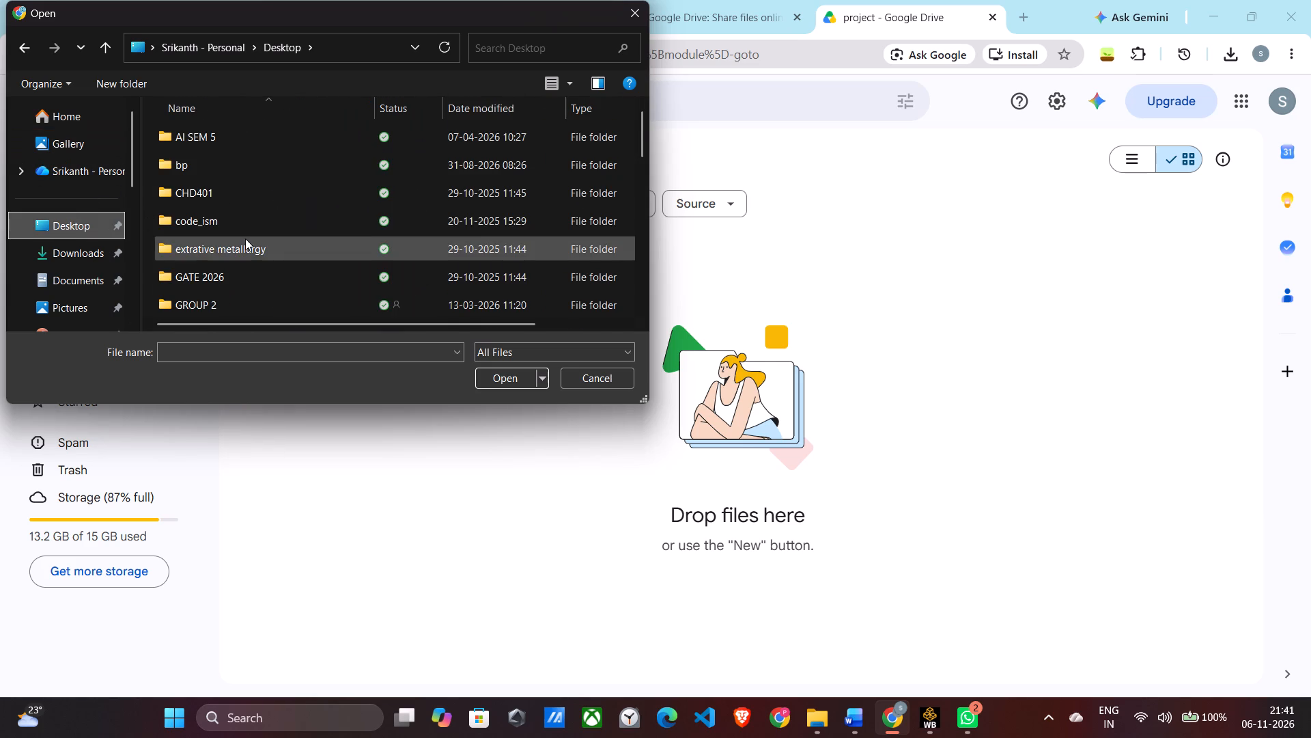
pyautogui.scroll(-3, 245, 238)
pyautogui.scroll(-1, 323, 177)
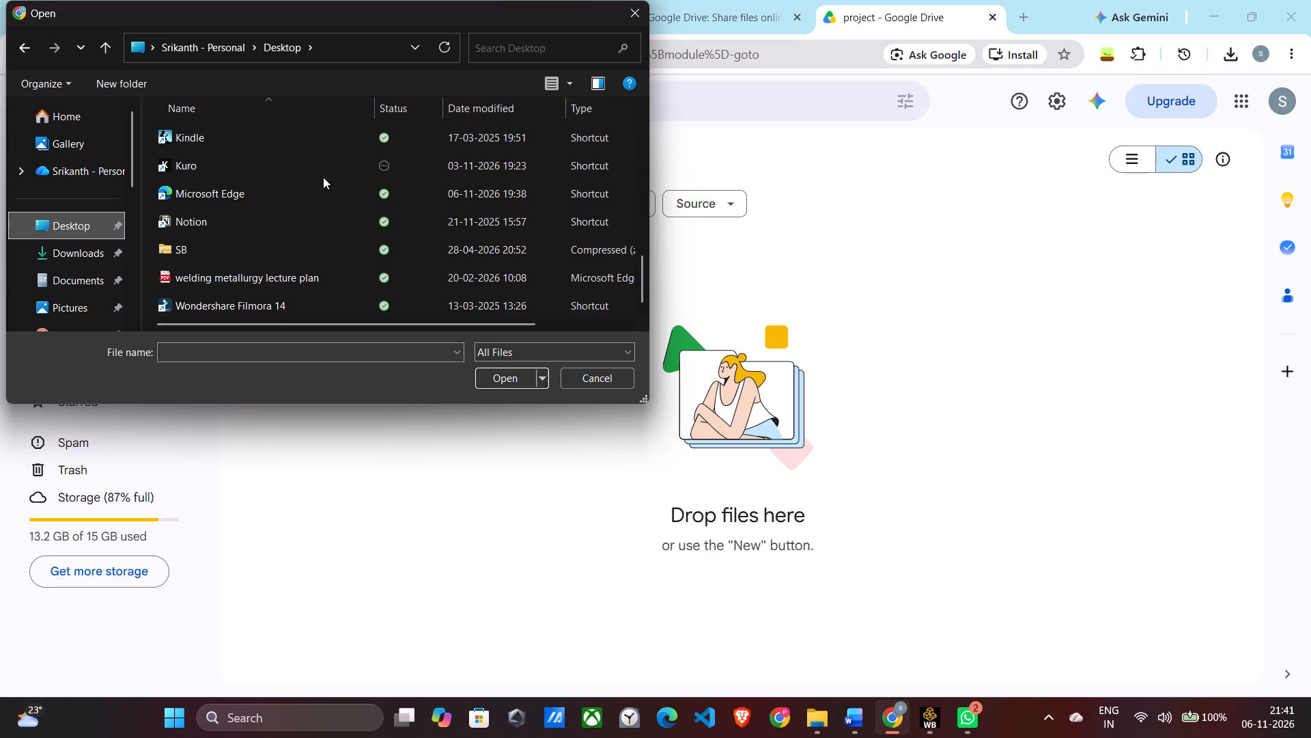
pyautogui.scroll(-1, 323, 177)
pyautogui.click(628, 16)
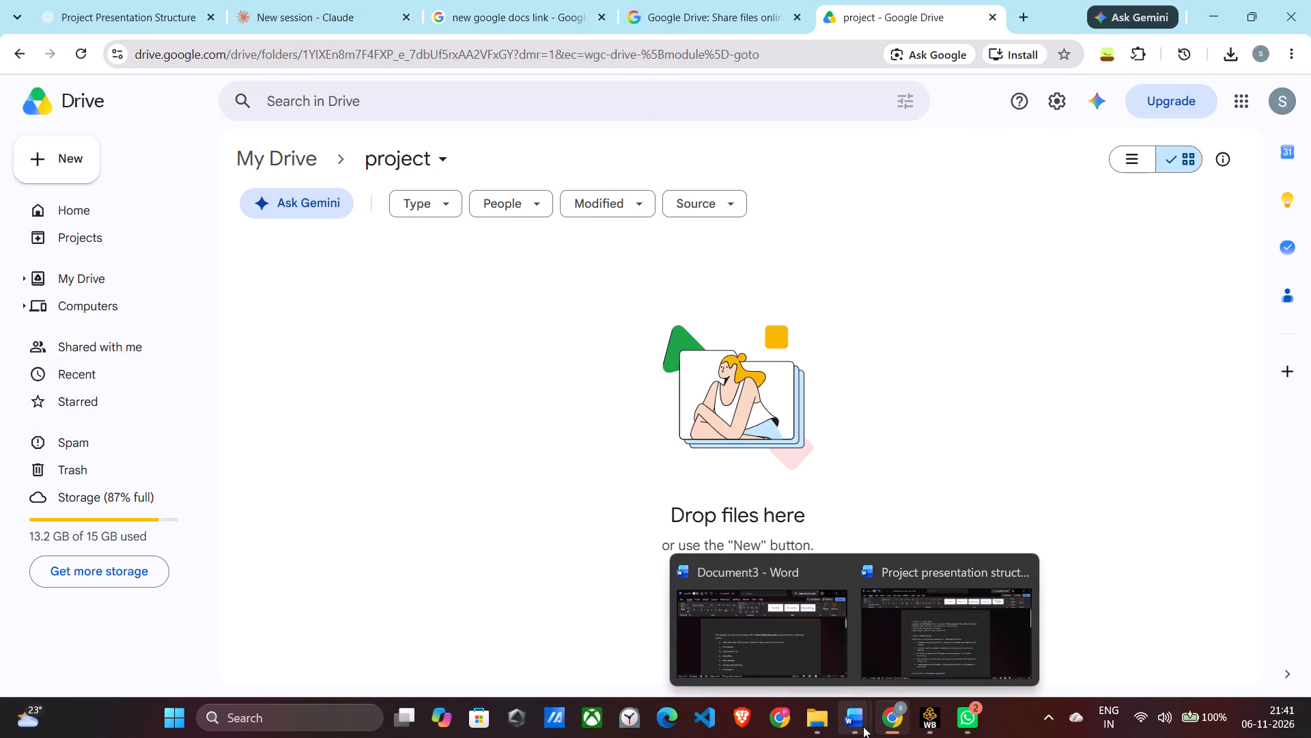
# Switch to the "Project presentation structure" document in Word and save it.
pyautogui.click(923, 642)
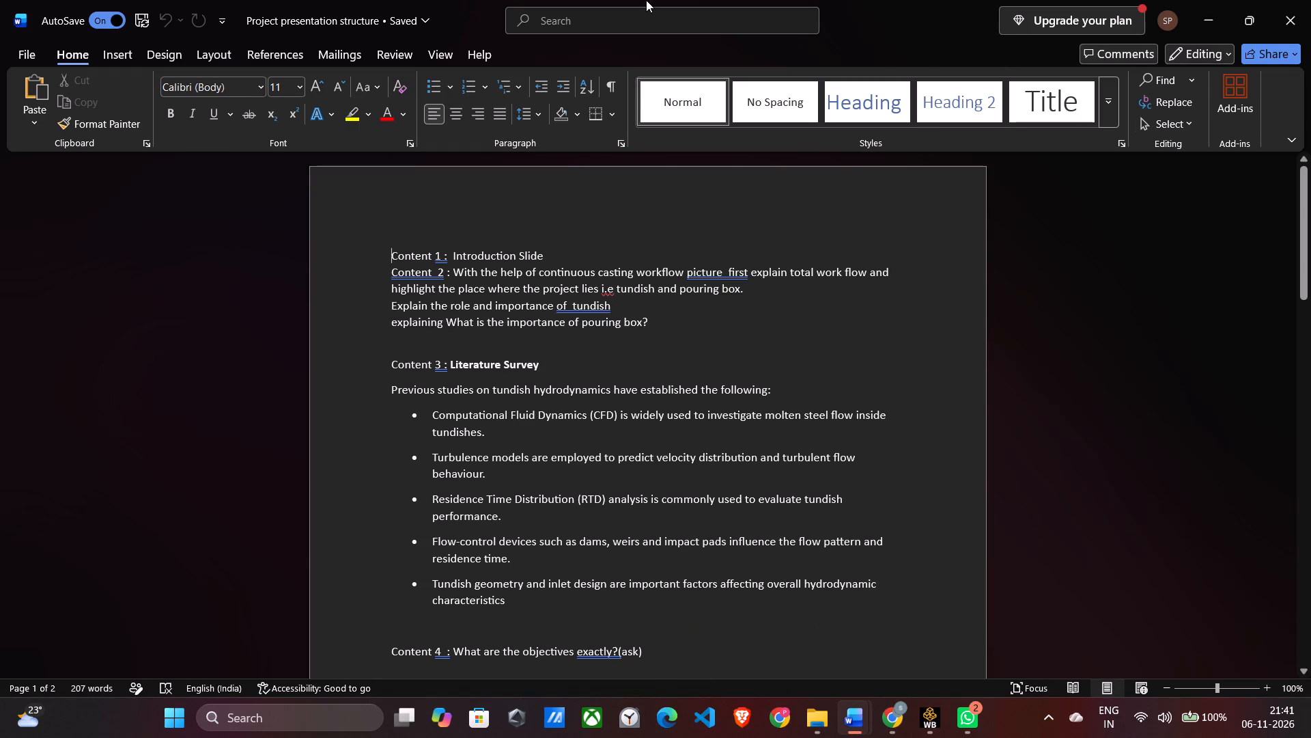
pyautogui.click(135, 23)
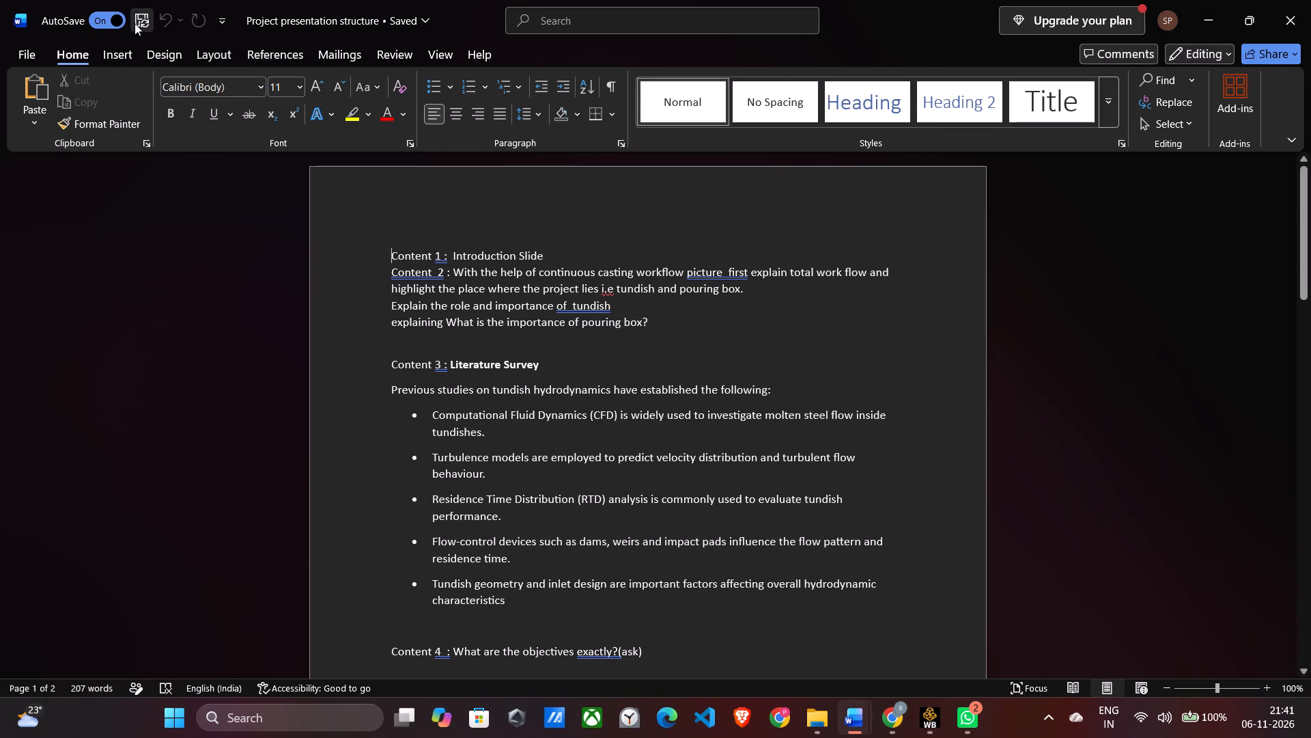
pyautogui.click(135, 23)
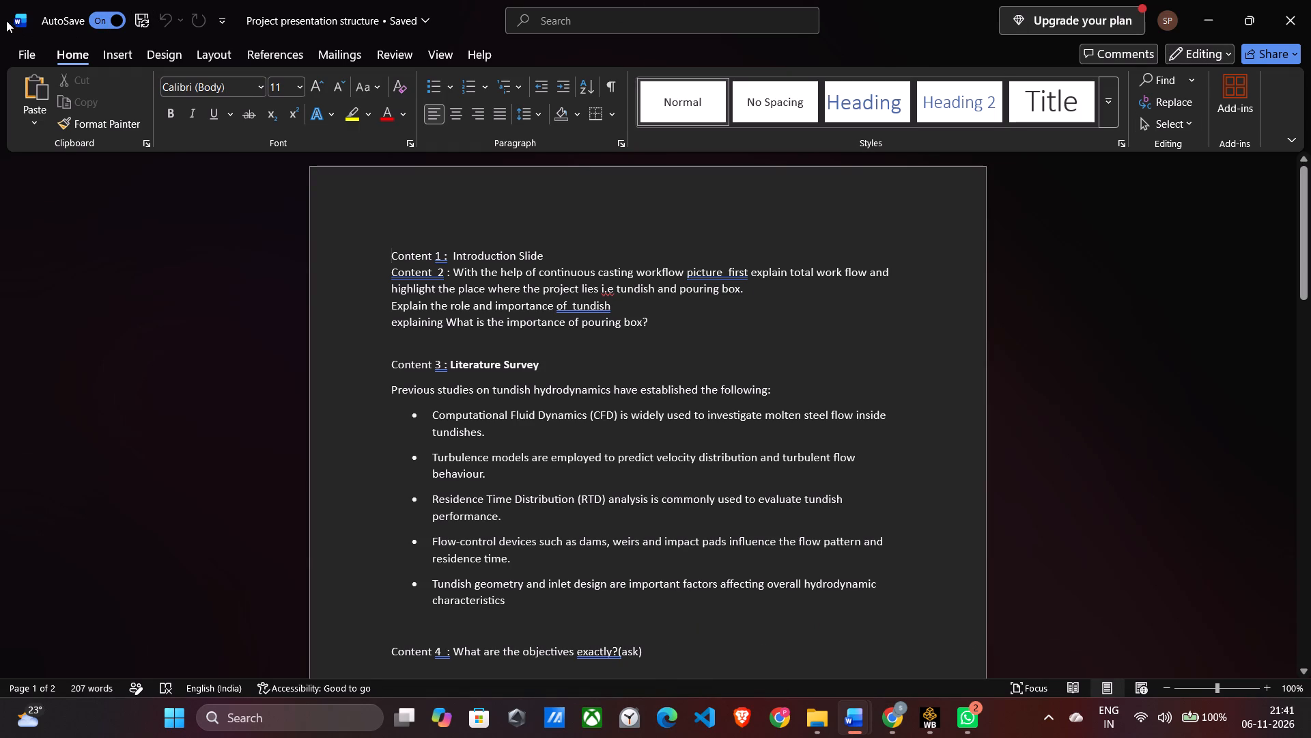
# Check the file actions for "Project presentation structure" in the recent documents, then close that document.
pyautogui.click(14, 16)
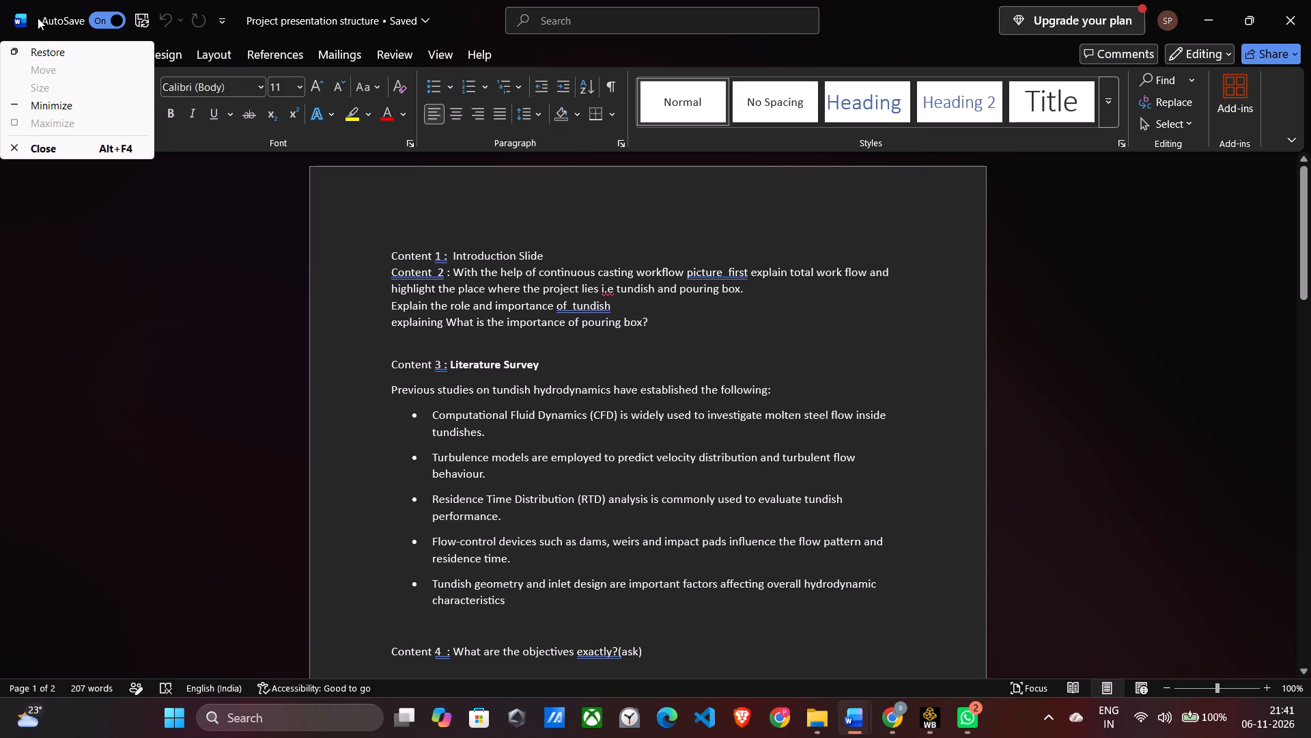
pyautogui.click(46, 22)
pyautogui.click(7, 57)
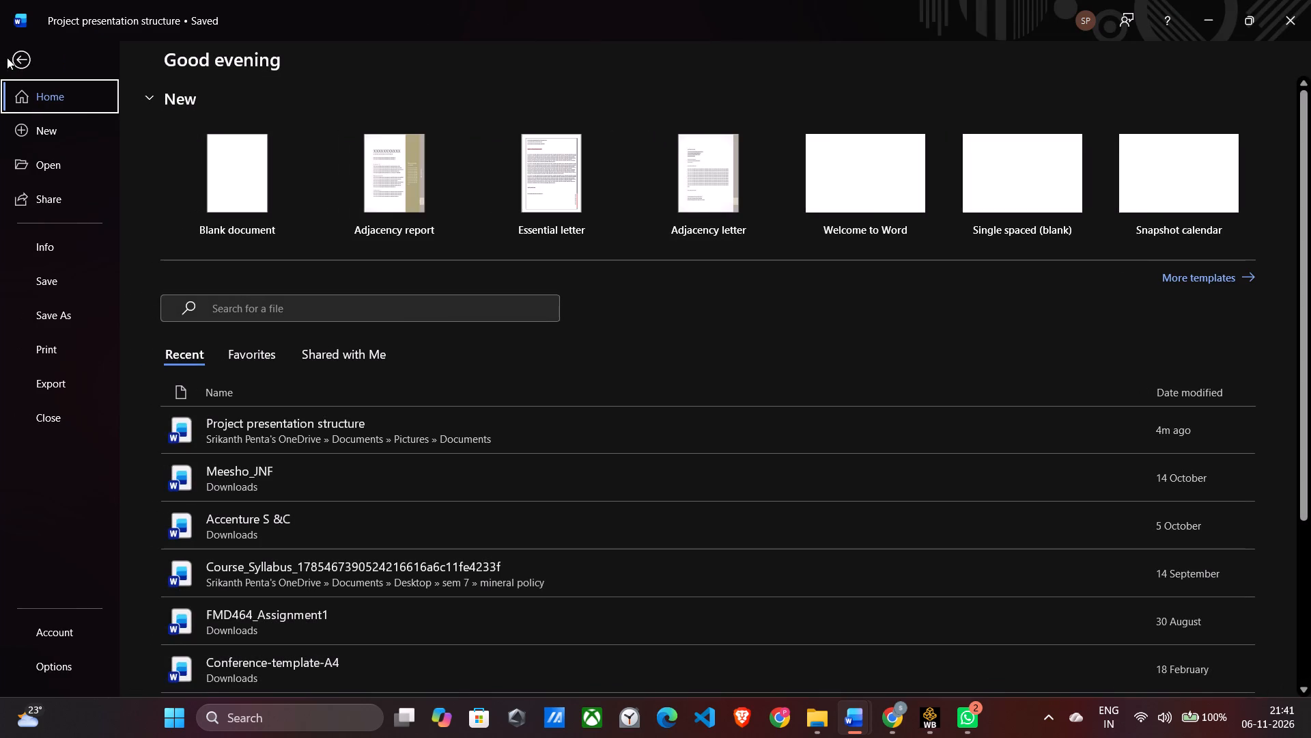
pyautogui.rightClick(289, 427)
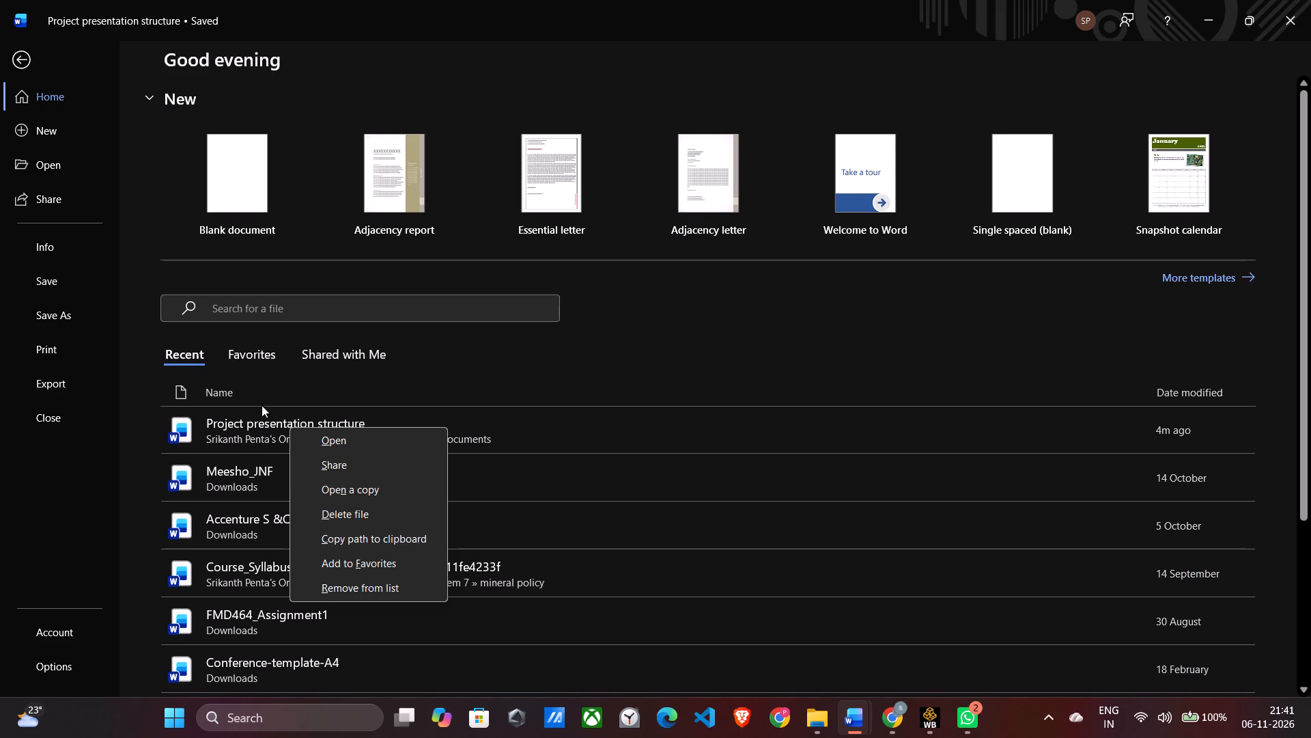
pyautogui.click(237, 424)
pyautogui.rightClick(237, 424)
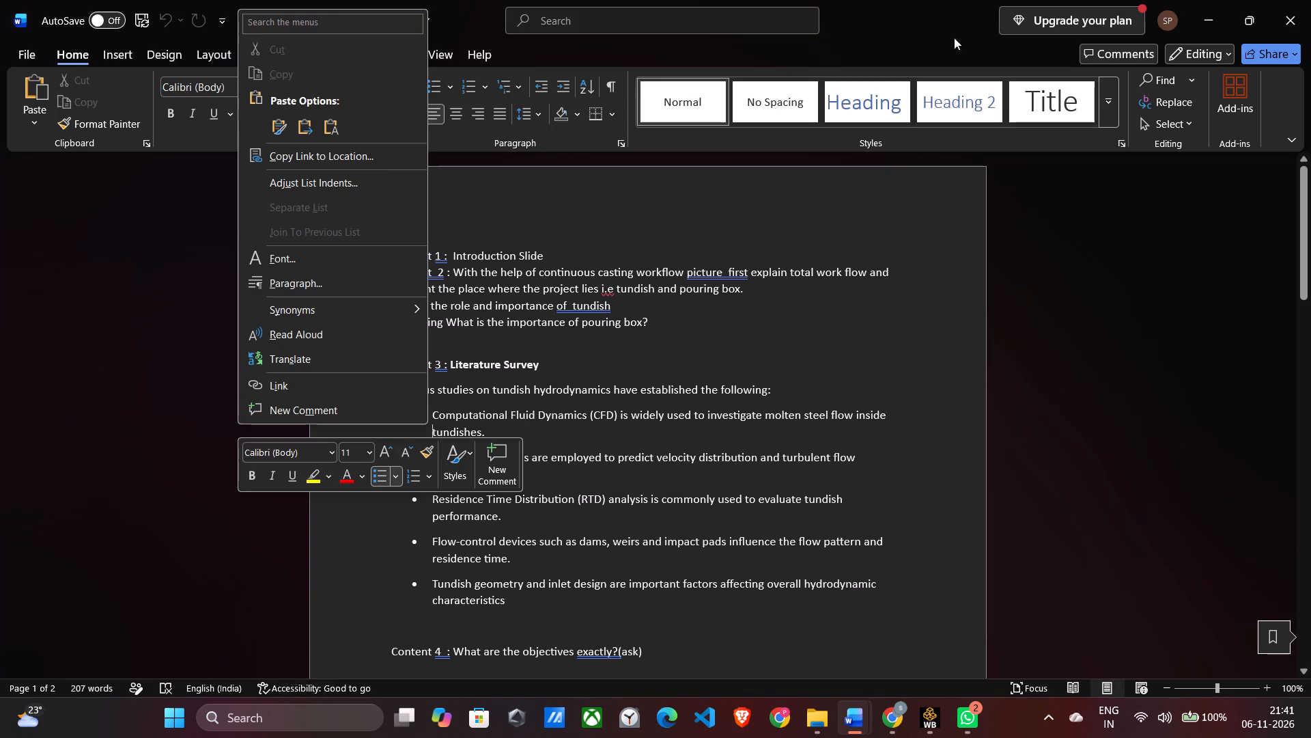
pyautogui.click(1310, 1)
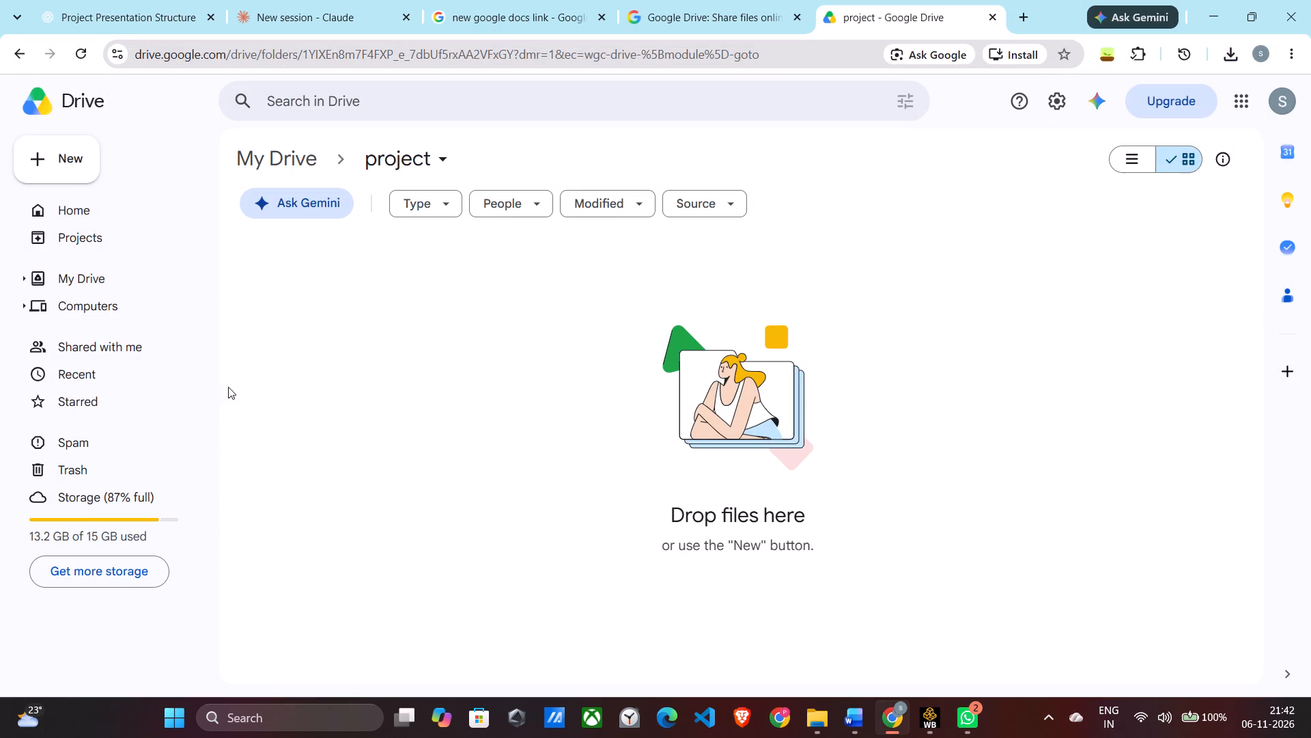
# Switch to Document3 in Word, look through its outline to the end, and maximize its window.
pyautogui.click(863, 714)
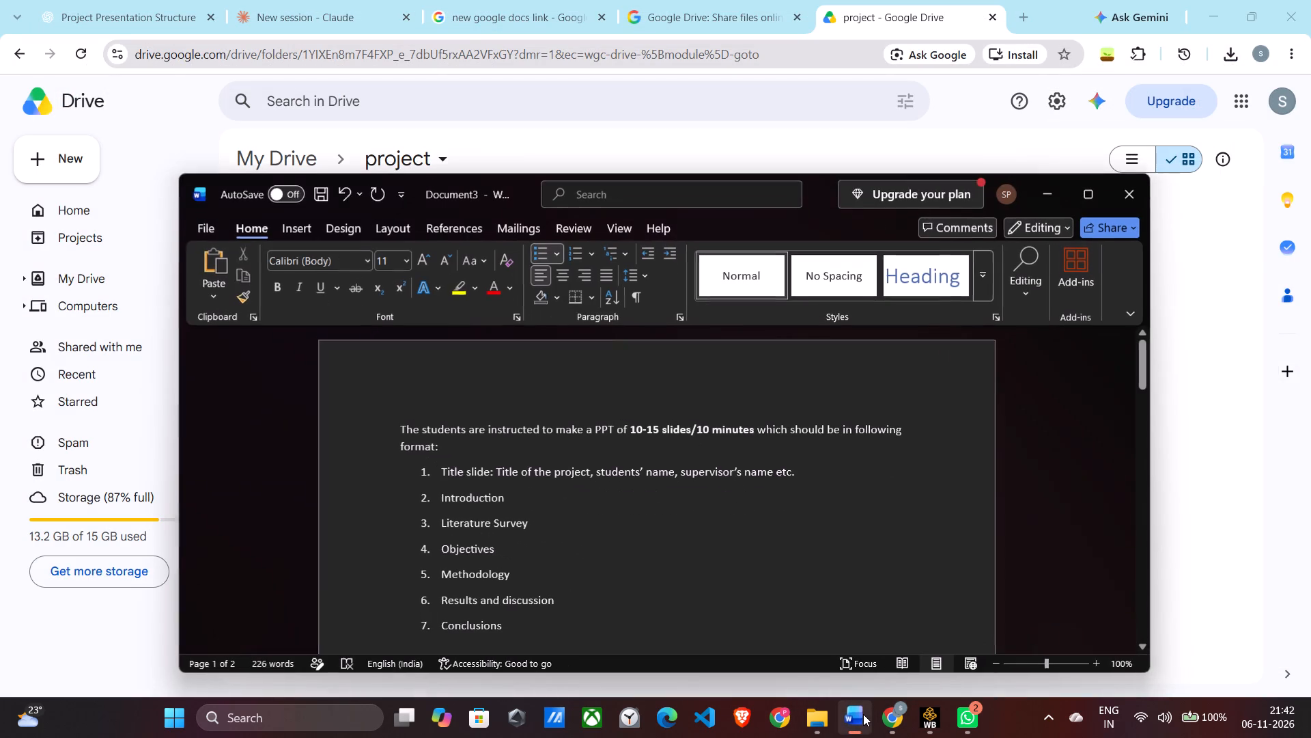
pyautogui.click(1041, 194)
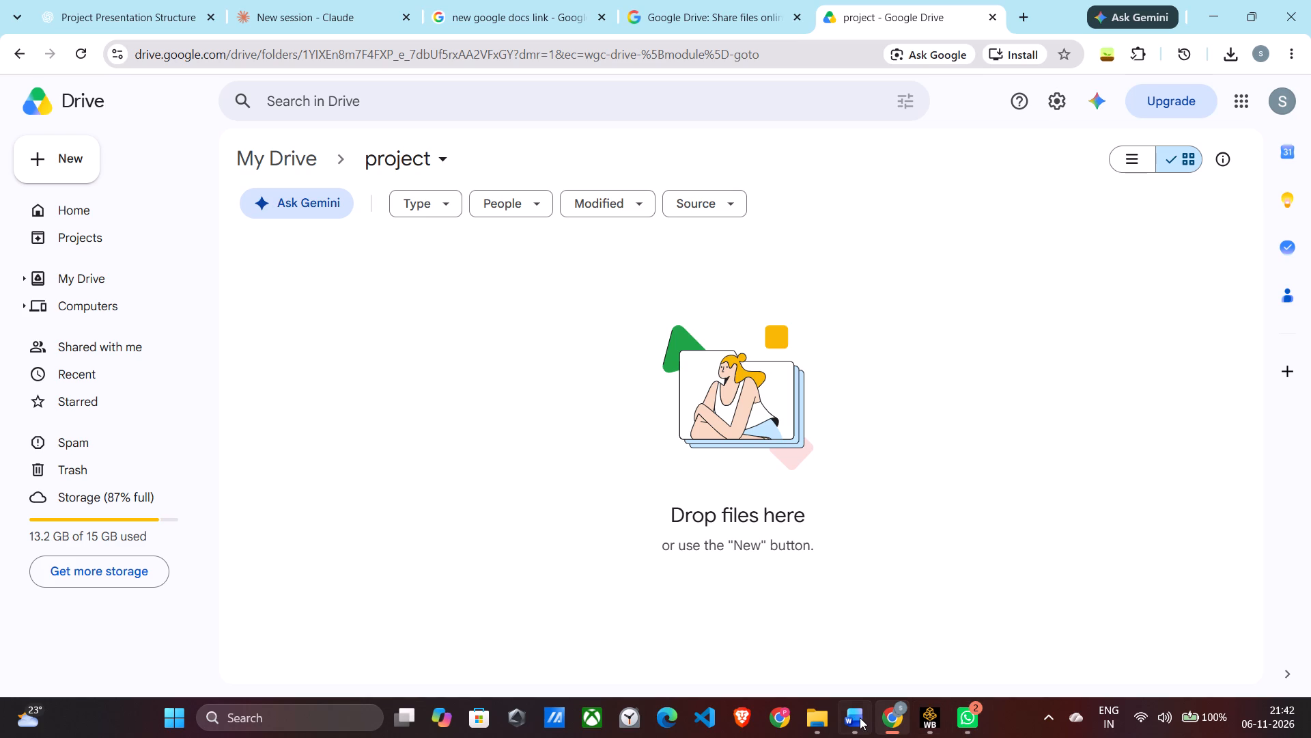
pyautogui.click(860, 717)
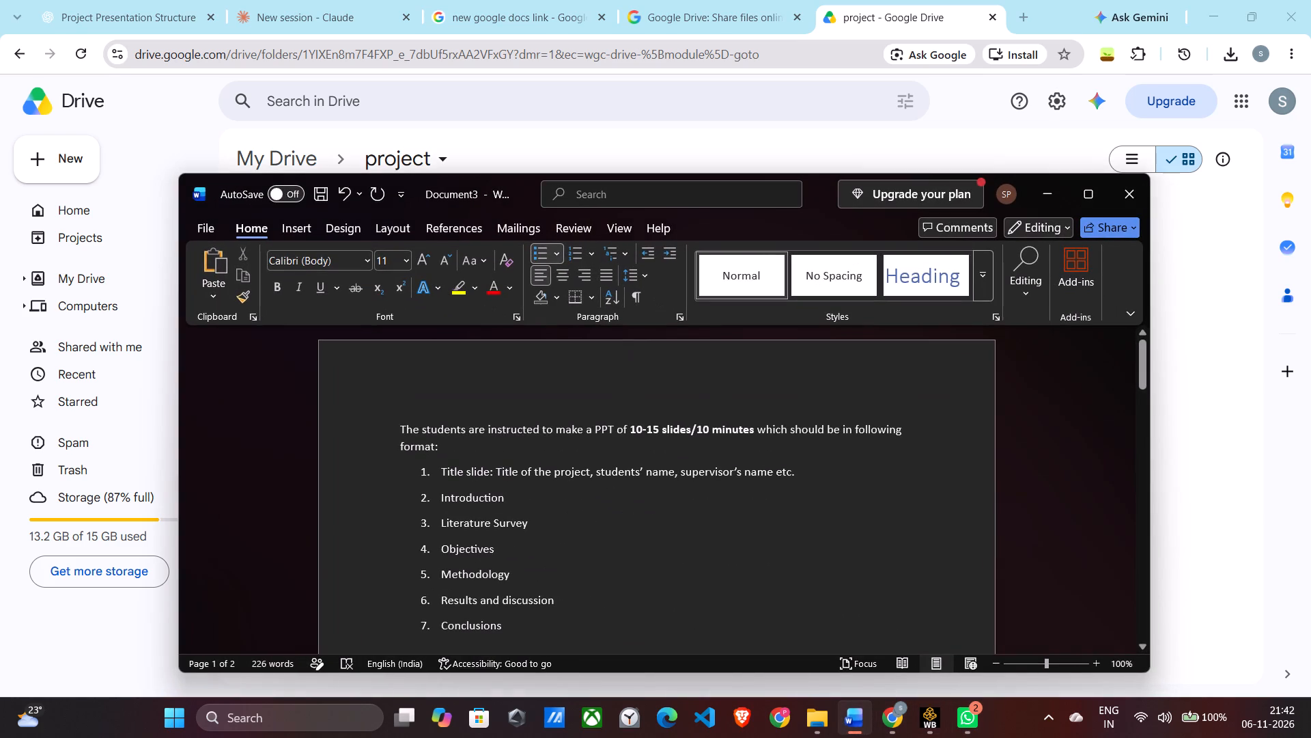
pyautogui.scroll(-5, 724, 485)
pyautogui.scroll(-6, 853, 409)
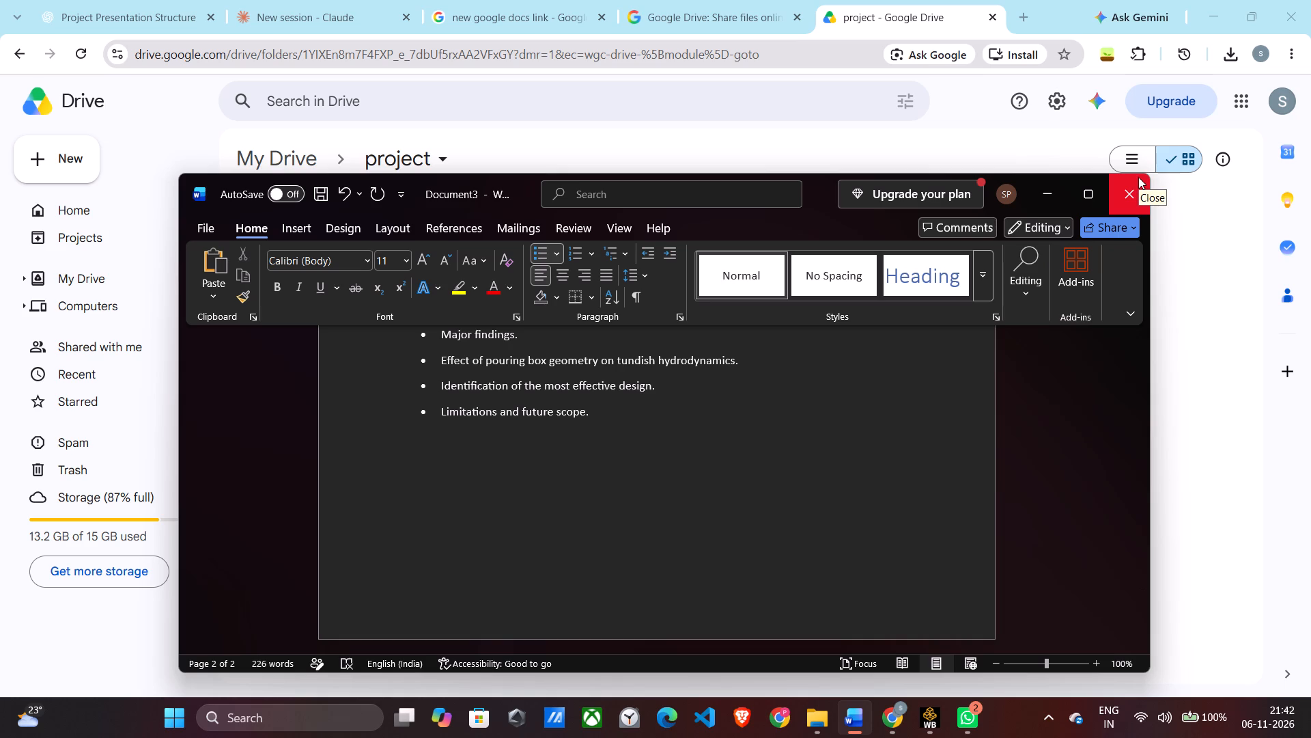
pyautogui.click(1103, 197)
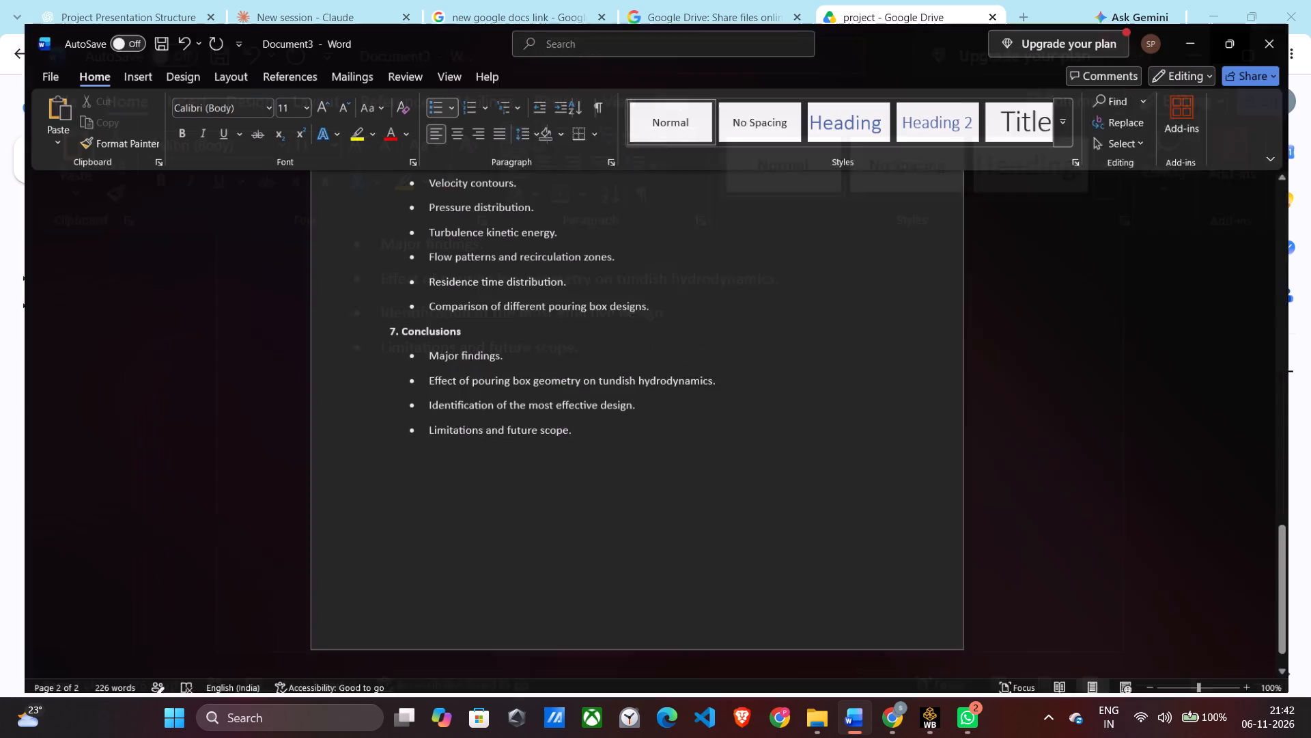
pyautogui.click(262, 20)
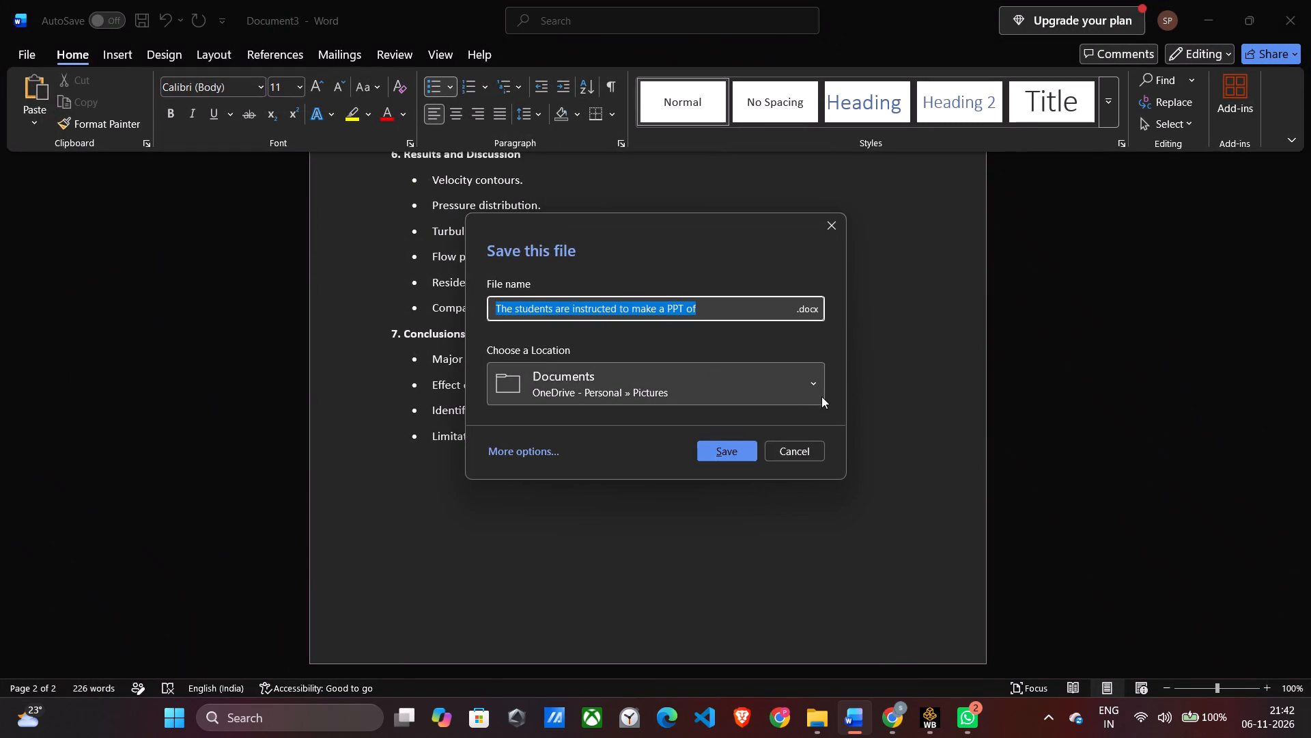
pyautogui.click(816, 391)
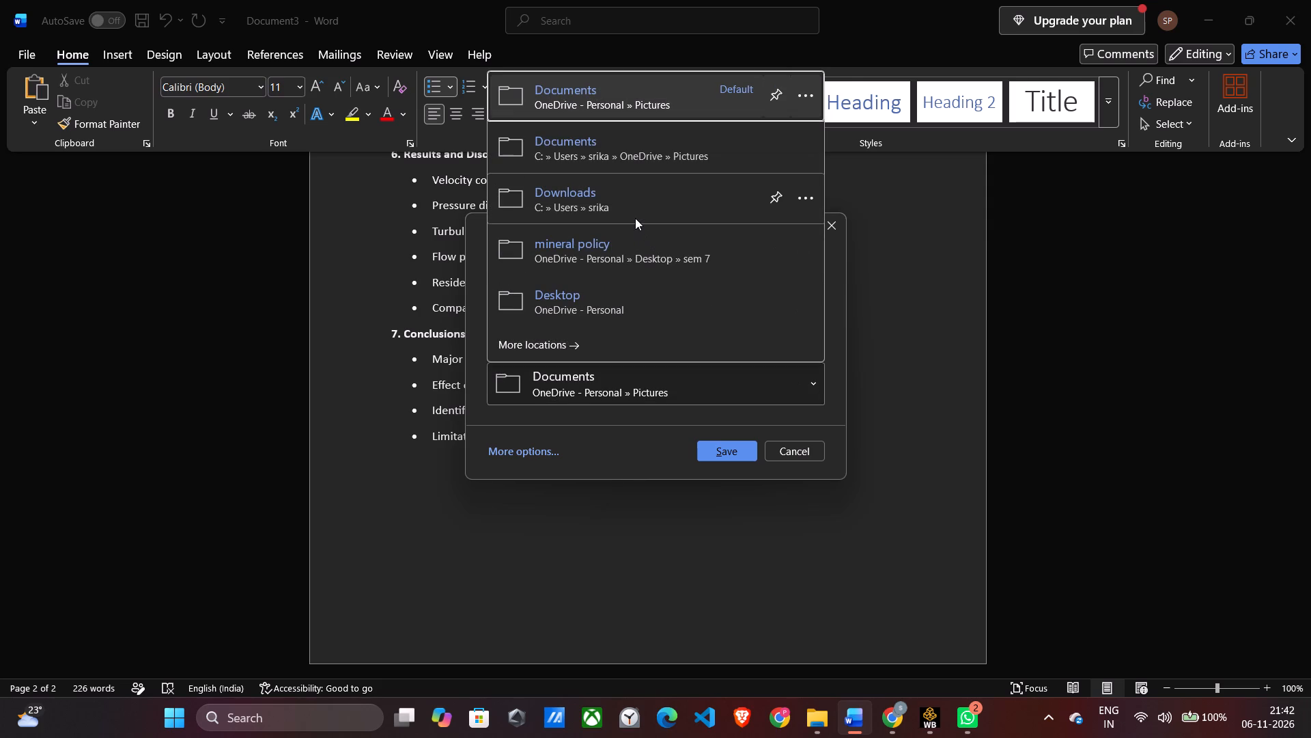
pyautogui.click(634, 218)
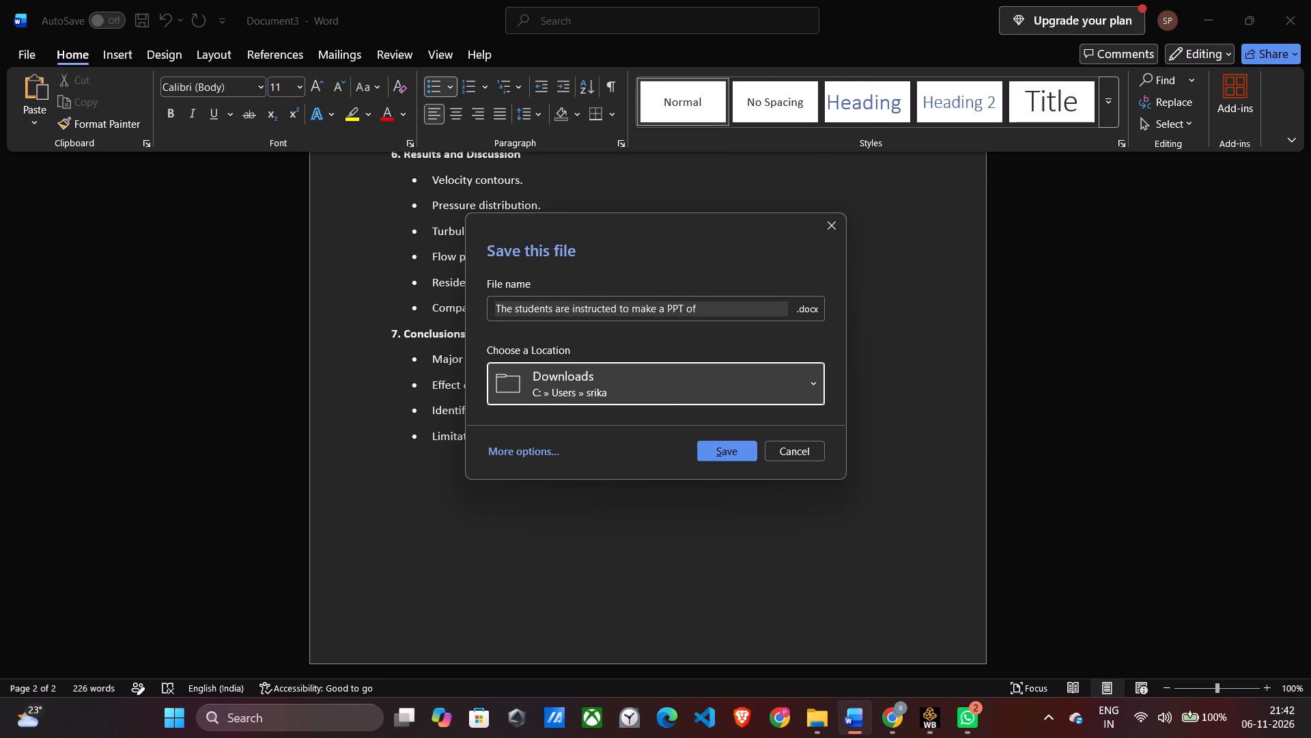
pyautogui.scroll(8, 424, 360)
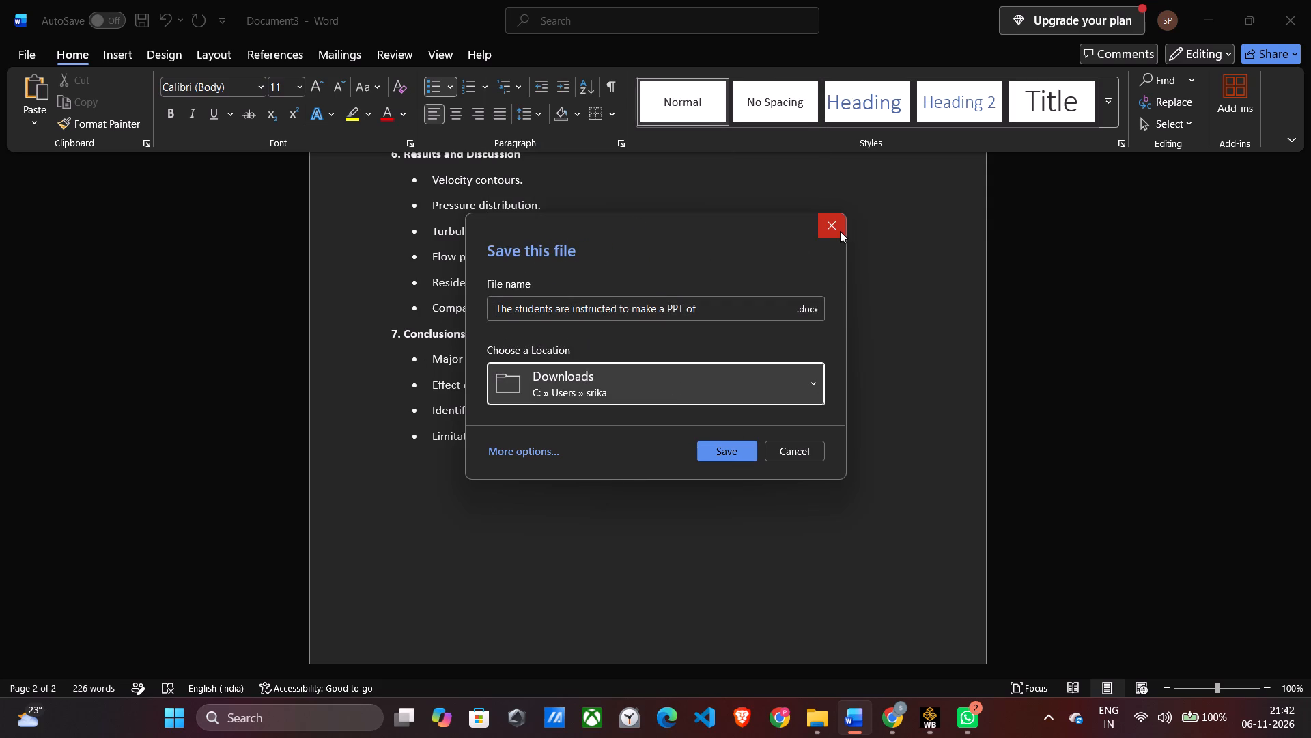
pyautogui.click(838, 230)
# Review the presentation outline in Document3 from the beginning, including the title slide and introduction.
pyautogui.scroll(13, 838, 230)
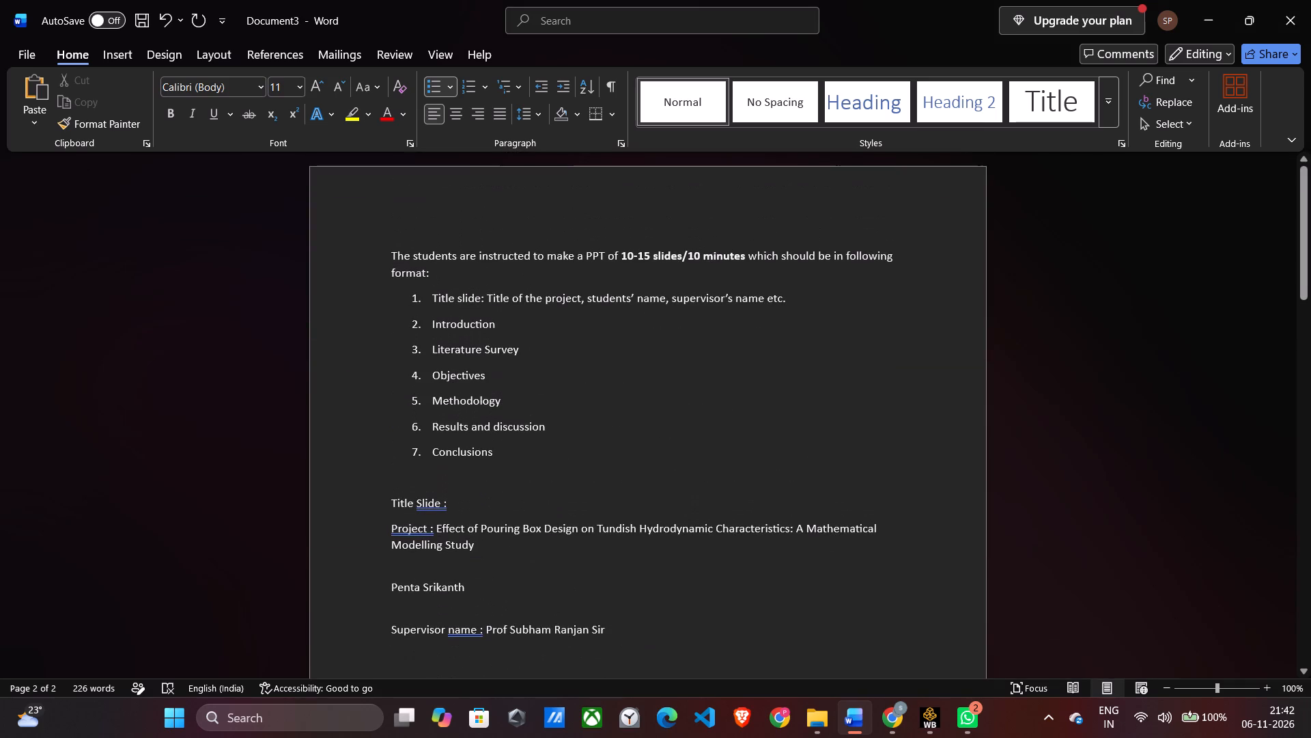
pyautogui.scroll(-1, 838, 230)
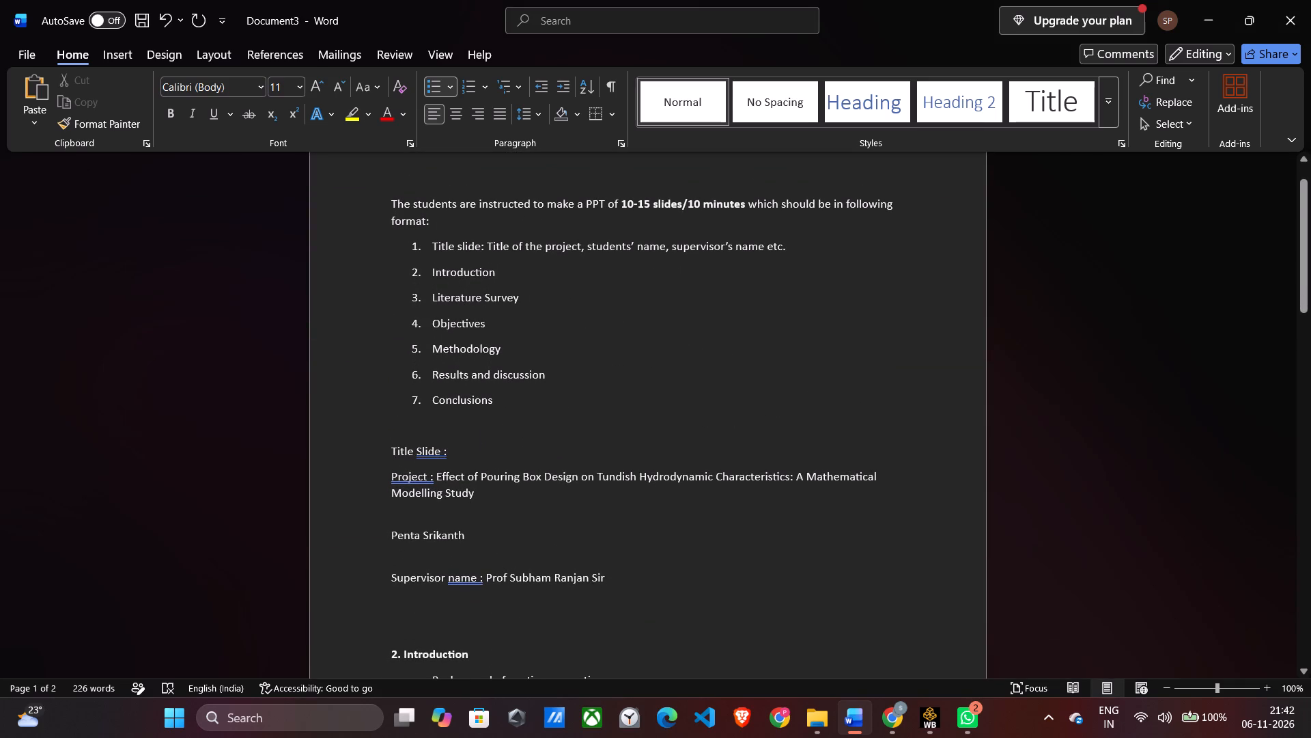
pyautogui.scroll(-1, 838, 230)
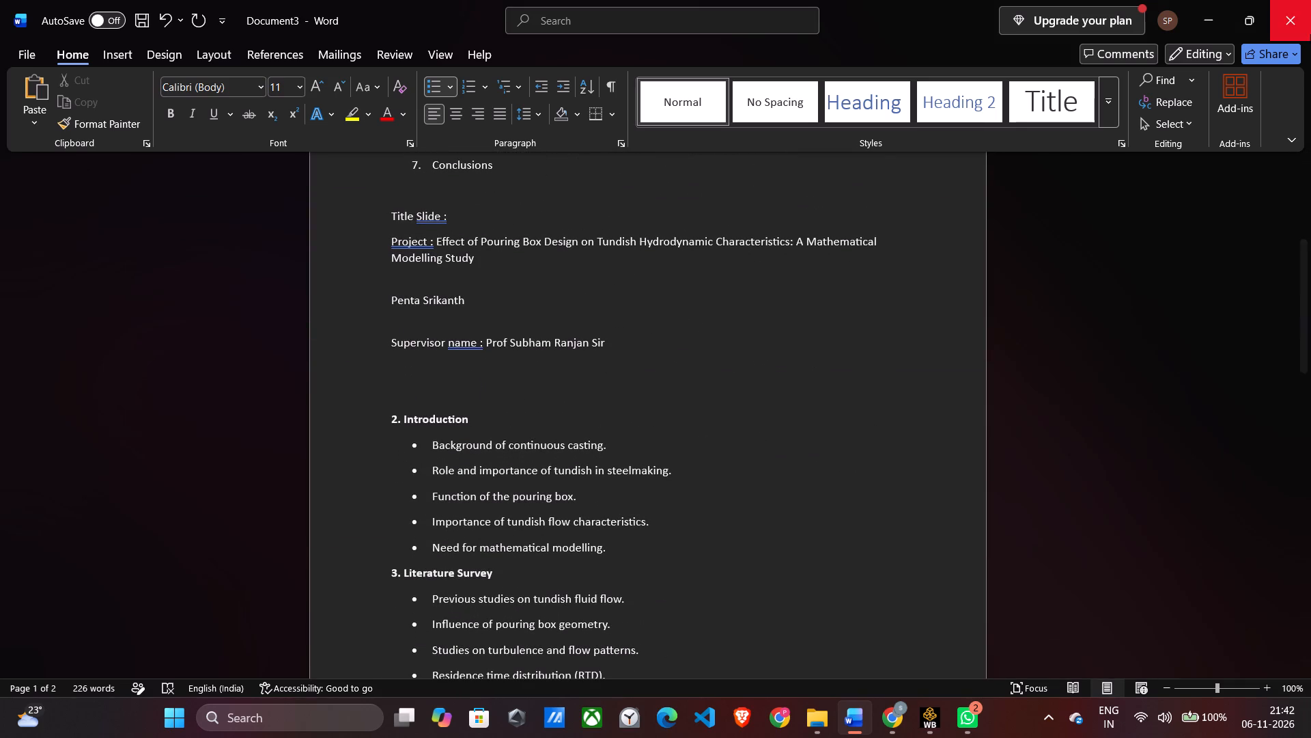
# Open "Project presentation structure" from the recent documents in Word.
pyautogui.click(6, 23)
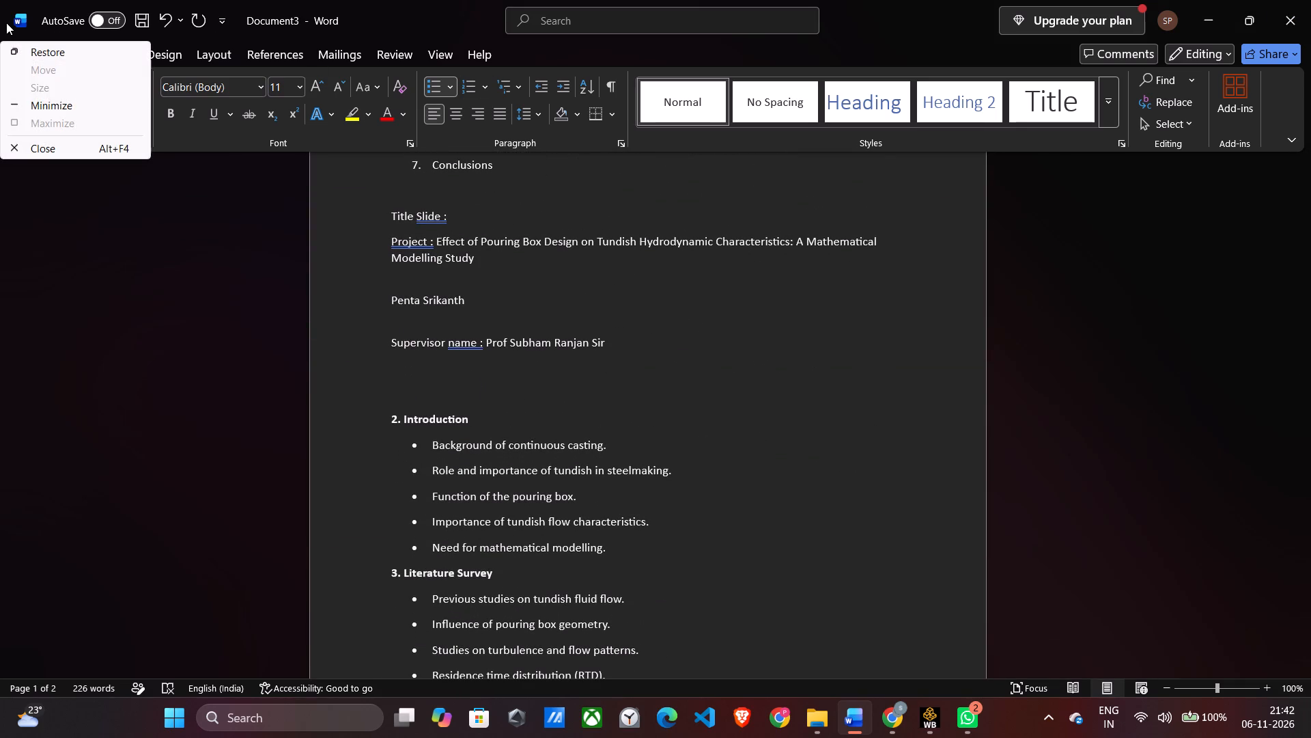
pyautogui.click(8, 23)
pyautogui.click(23, 25)
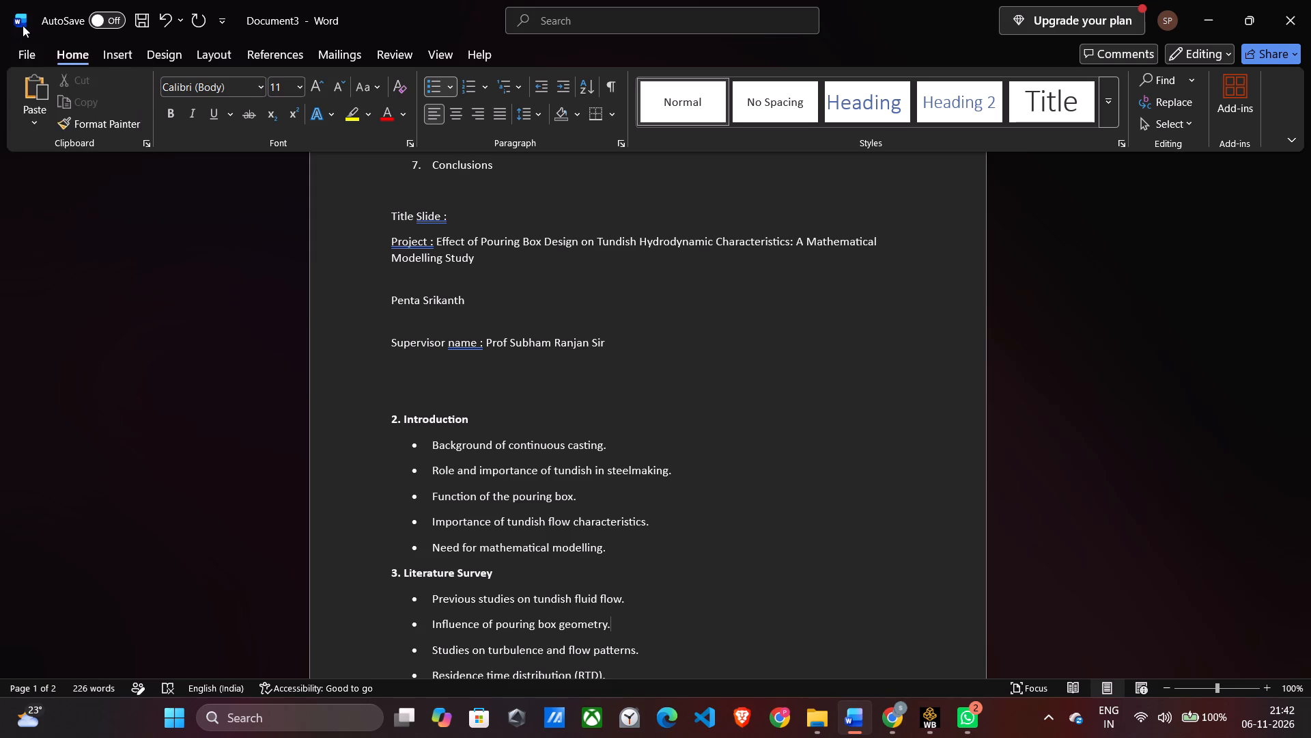
pyautogui.moveTo(173, 301); pyautogui.dragTo(42, 45)
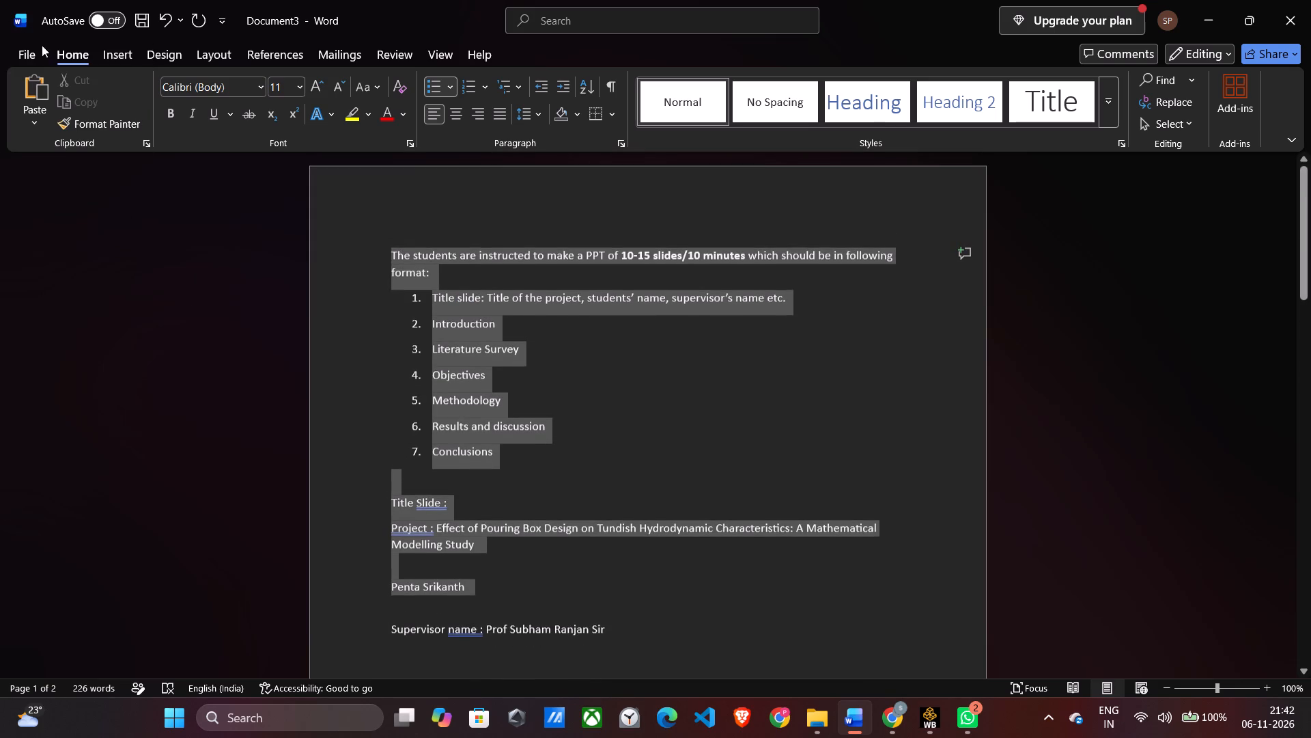
pyautogui.moveTo(42, 45); pyautogui.dragTo(34, 56)
pyautogui.click(34, 56)
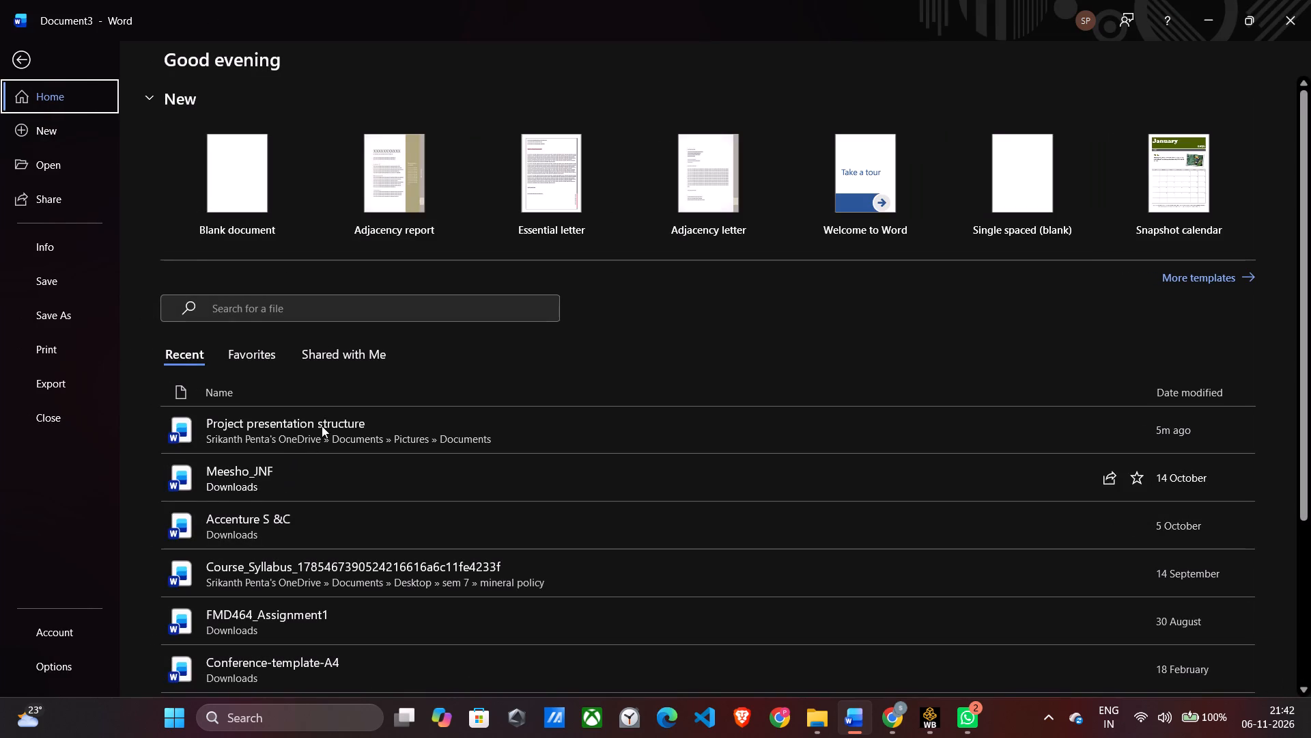
pyautogui.click(326, 421)
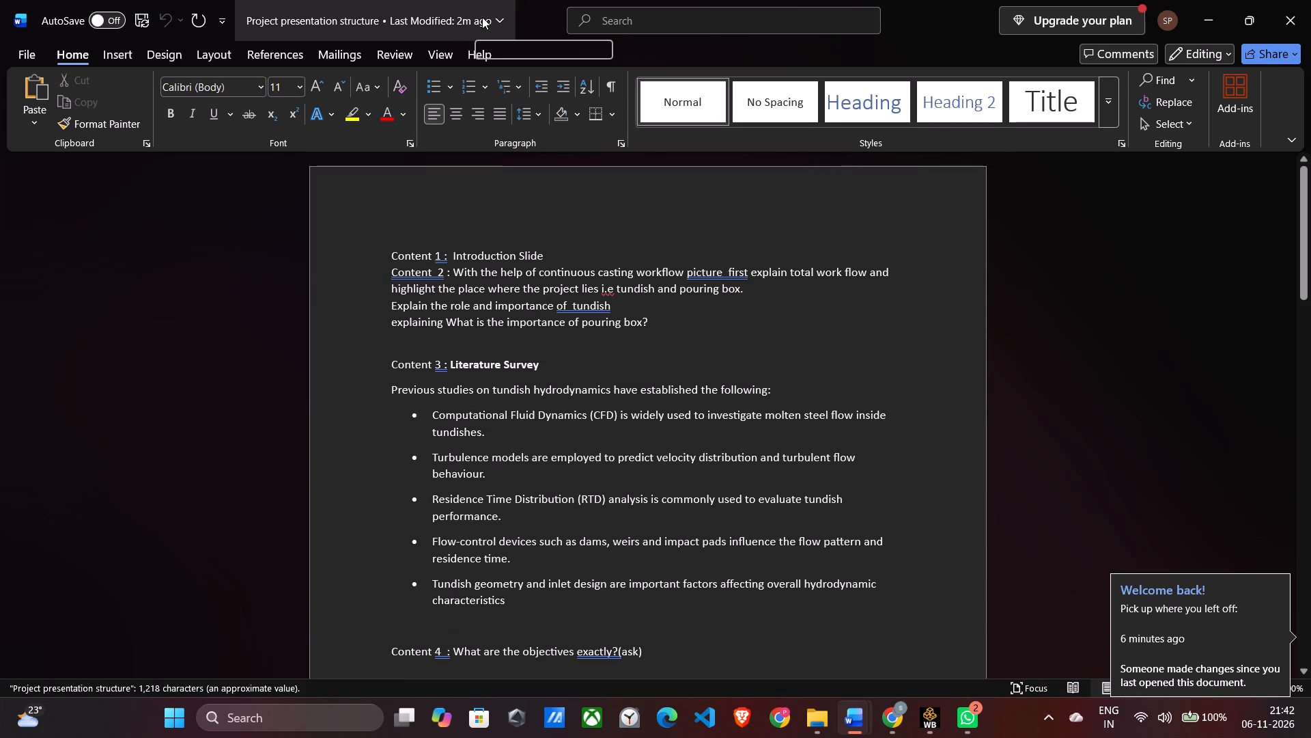
# Check the storage location of "Project presentation structure" and look through the subfolders of its Documents folder without moving the file.
pyautogui.click(482, 17)
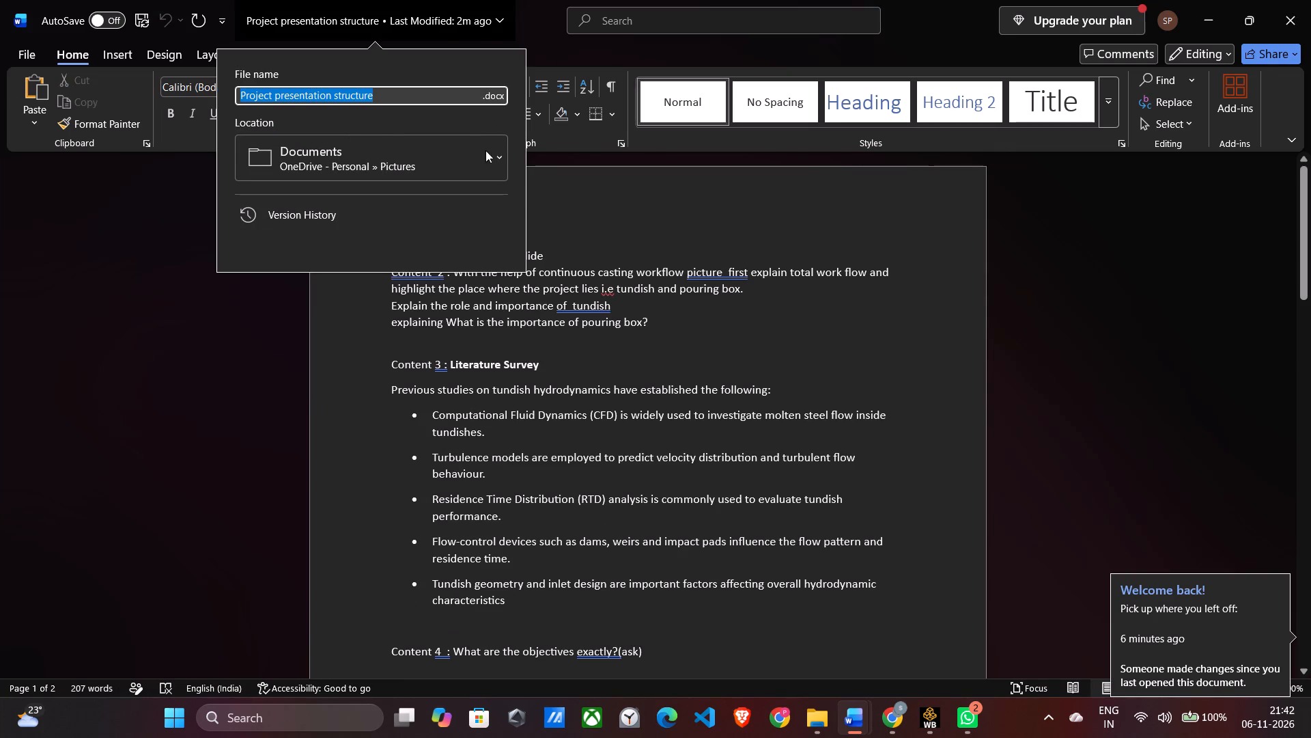
pyautogui.click(503, 154)
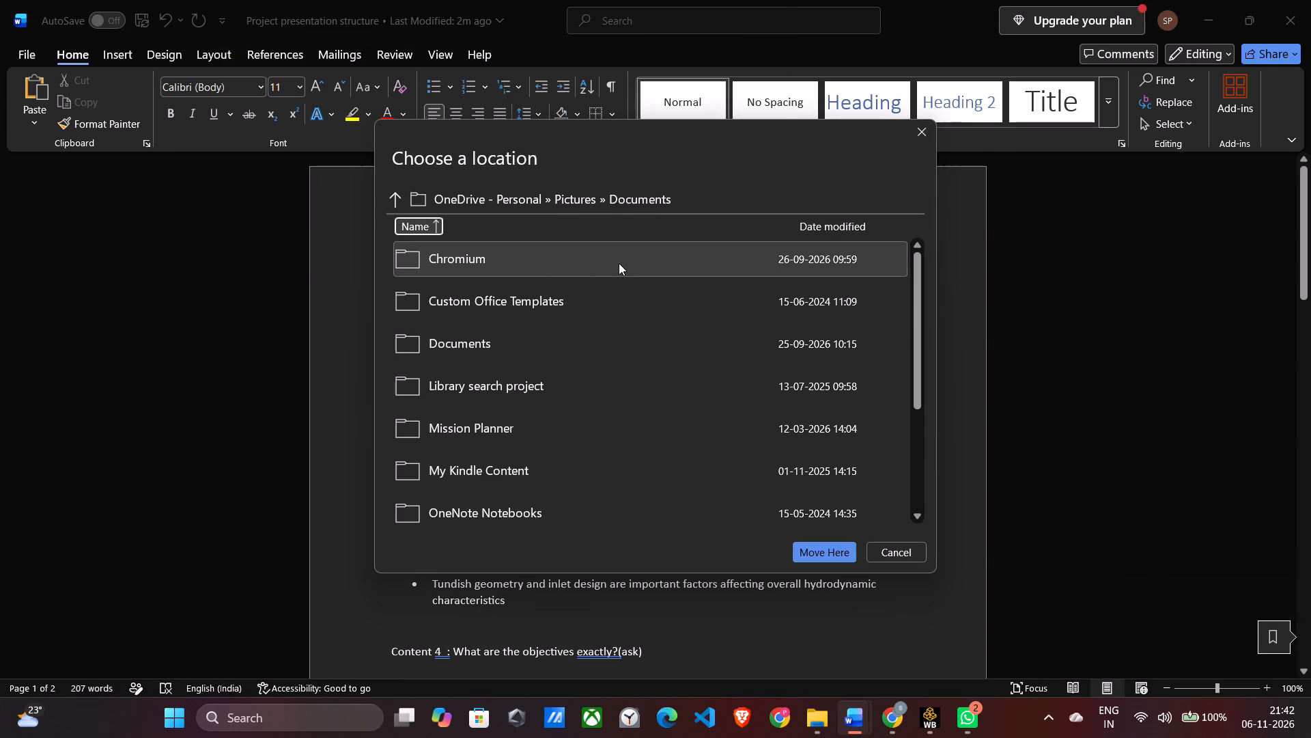
pyautogui.scroll(-3, 619, 263)
pyautogui.scroll(5, 619, 263)
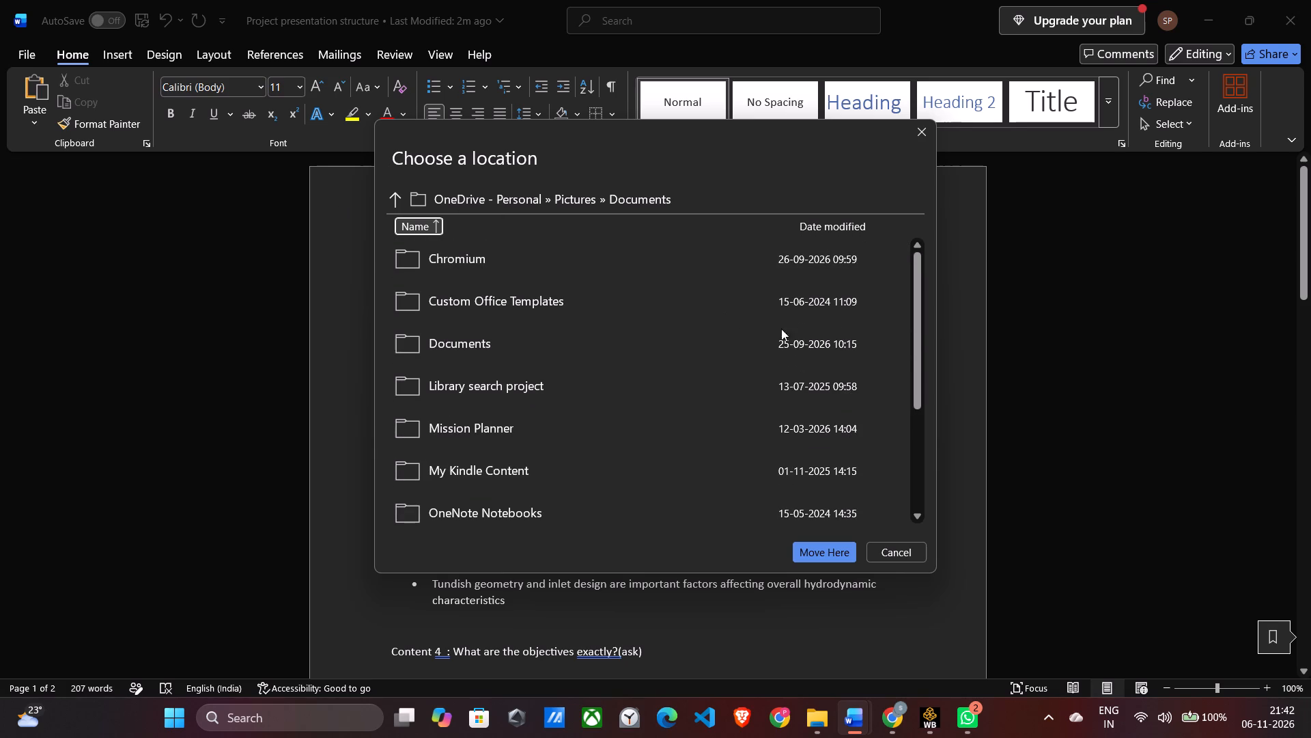
pyautogui.scroll(-2, 723, 480)
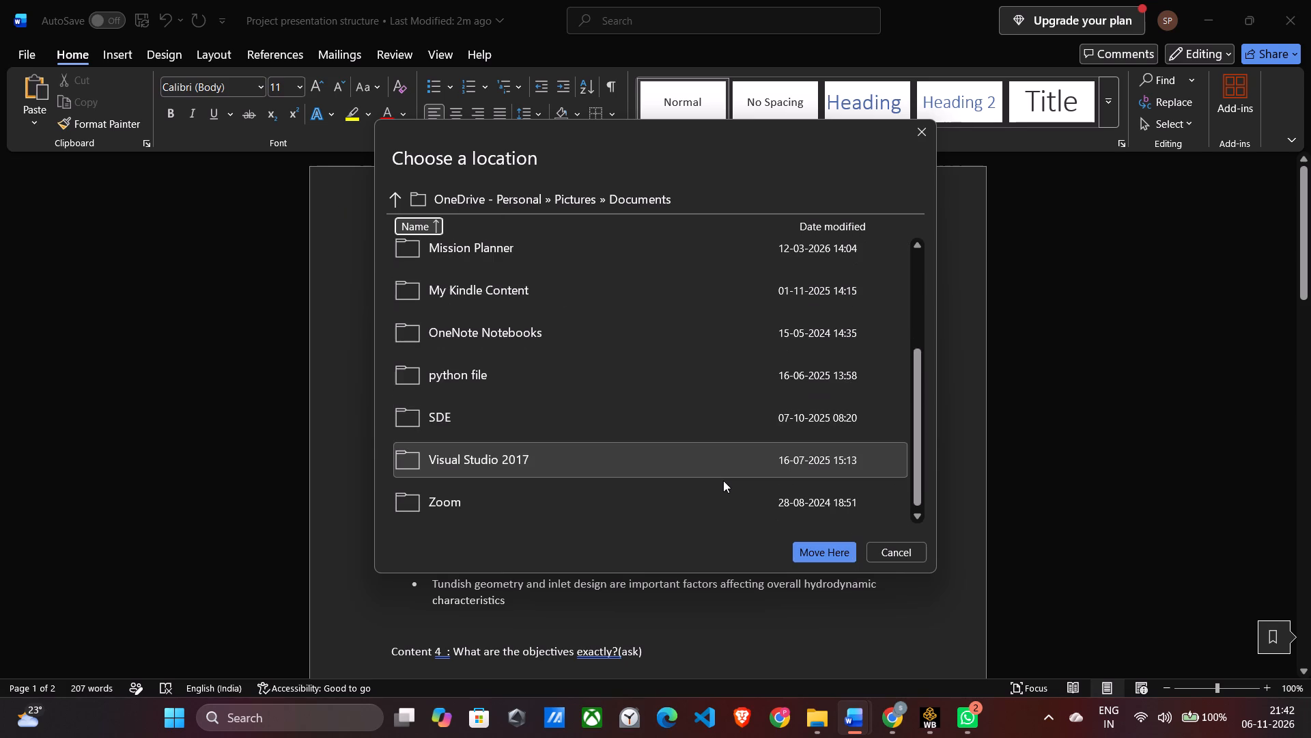
pyautogui.scroll(-4, 723, 480)
pyautogui.scroll(6, 723, 480)
pyautogui.click(254, 452)
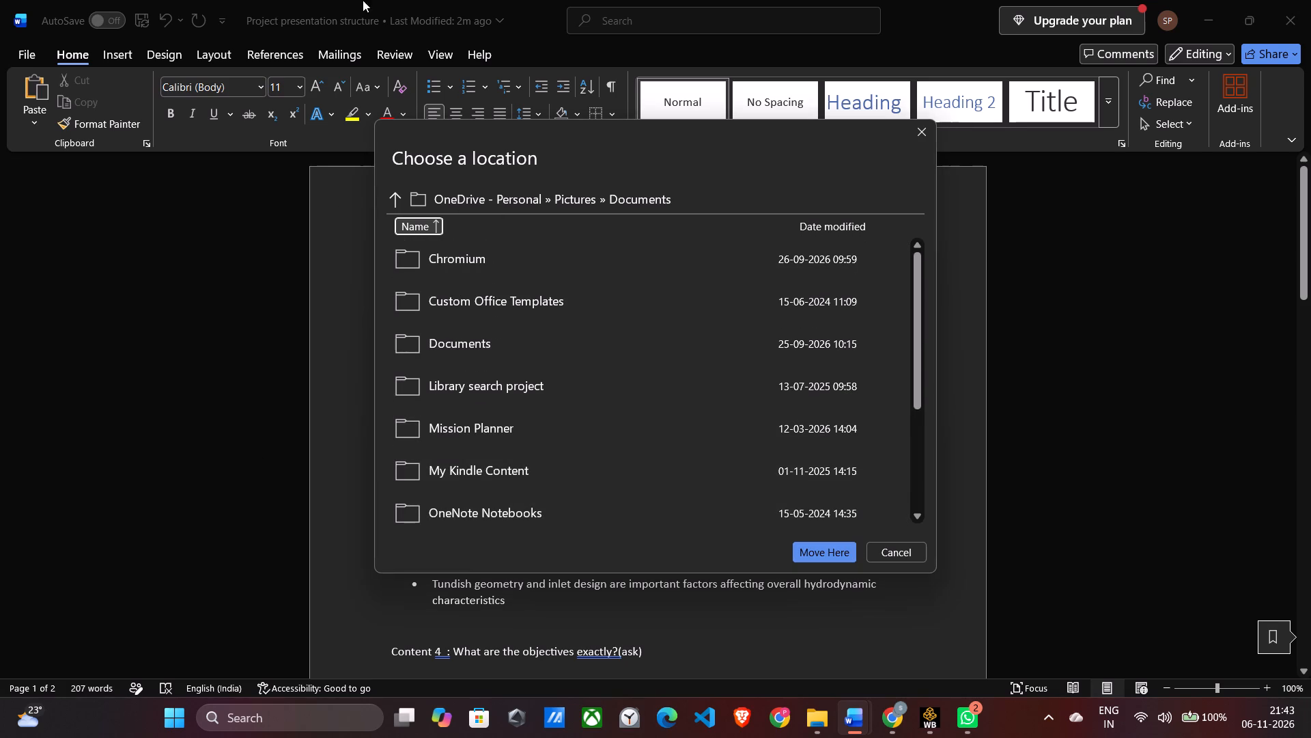
pyautogui.click(915, 547)
# Recheck the document's storage path and its folder list, toggling the name sort order, and leave the location unchanged.
pyautogui.click(464, 11)
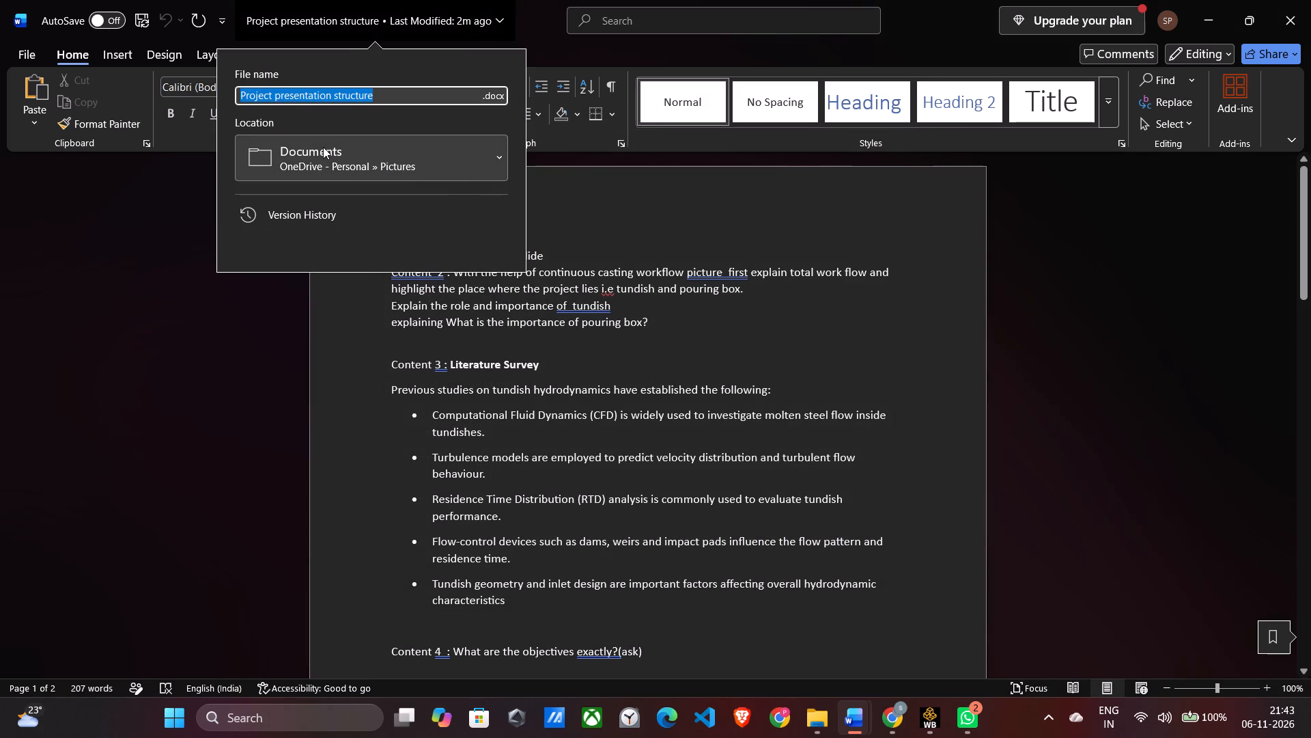
pyautogui.click(502, 153)
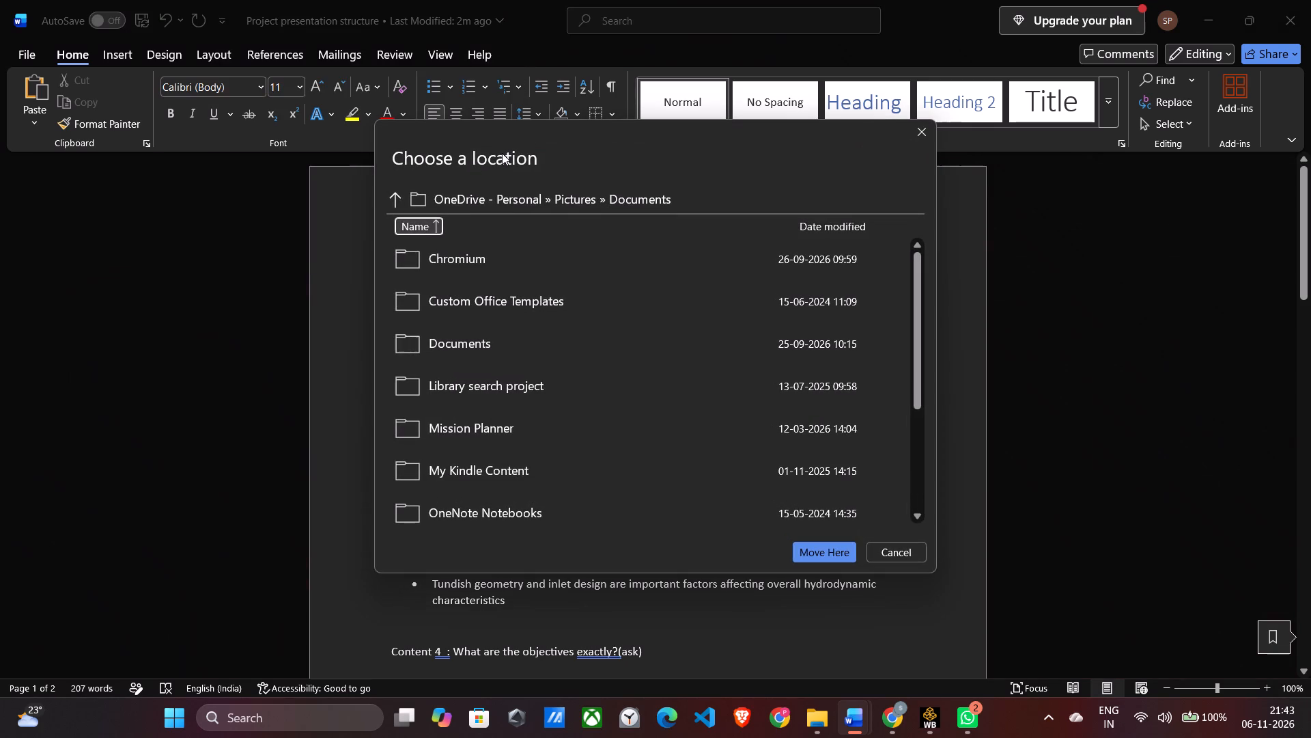
pyautogui.click(642, 195)
pyautogui.click(468, 205)
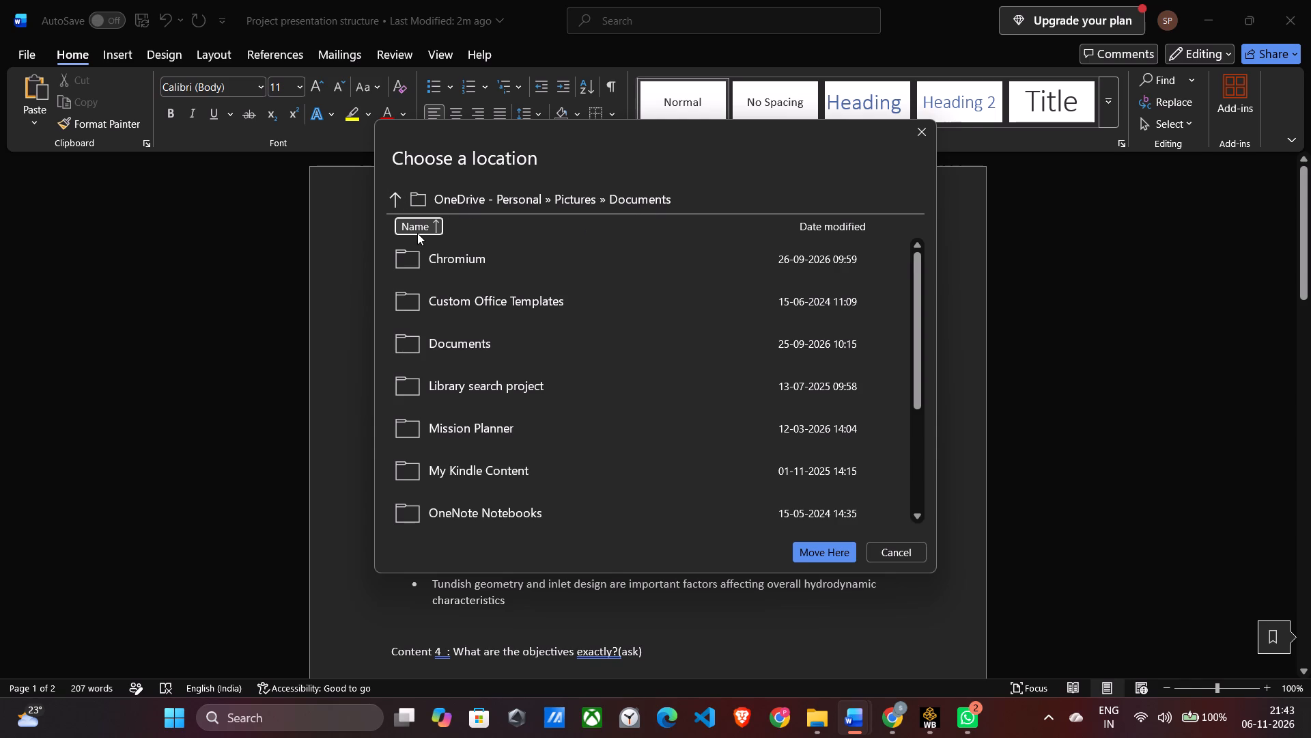
pyautogui.click(417, 233)
pyautogui.click(417, 233)
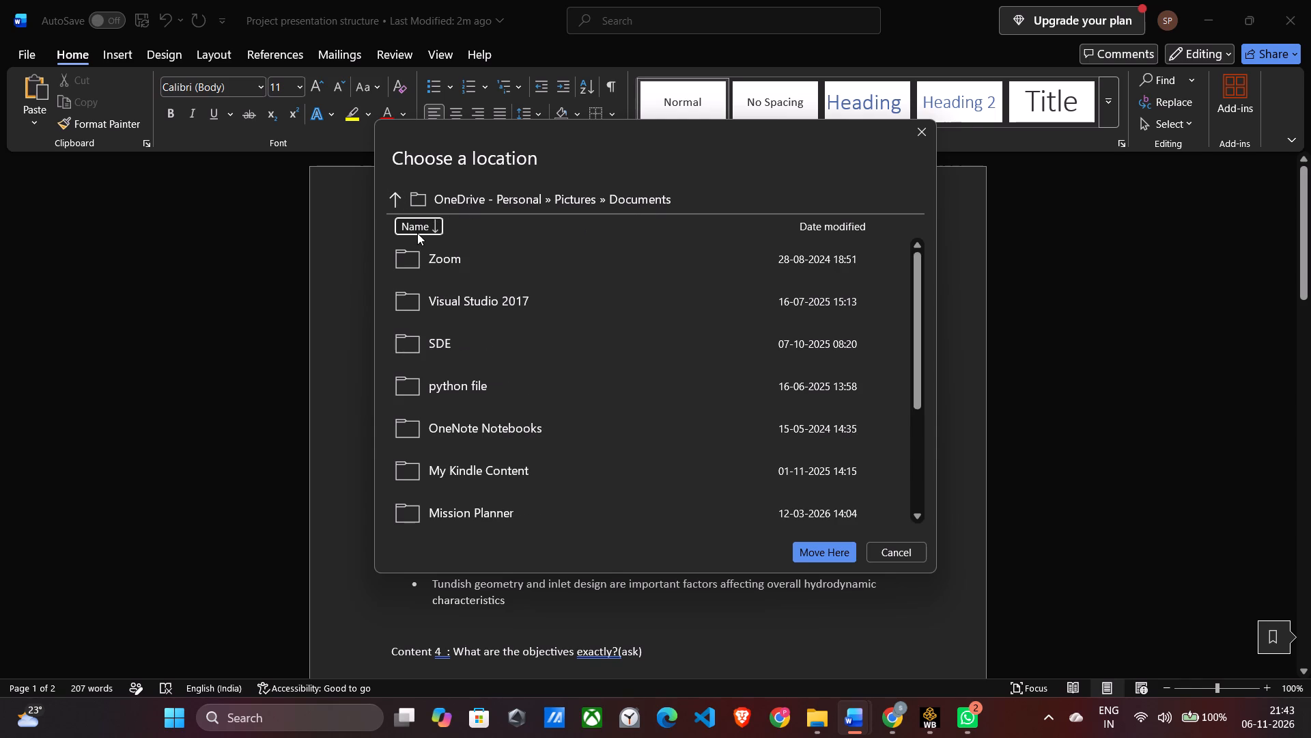
pyautogui.click(292, 412)
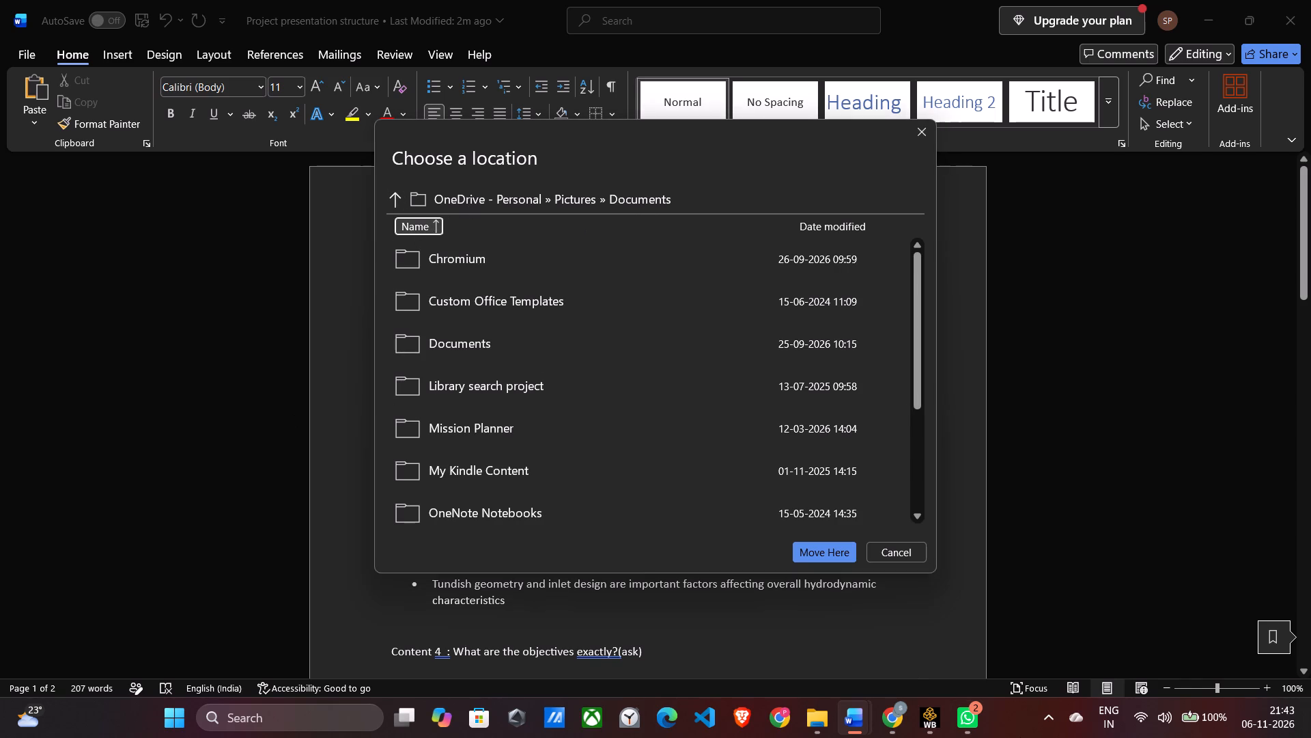
pyautogui.click(926, 133)
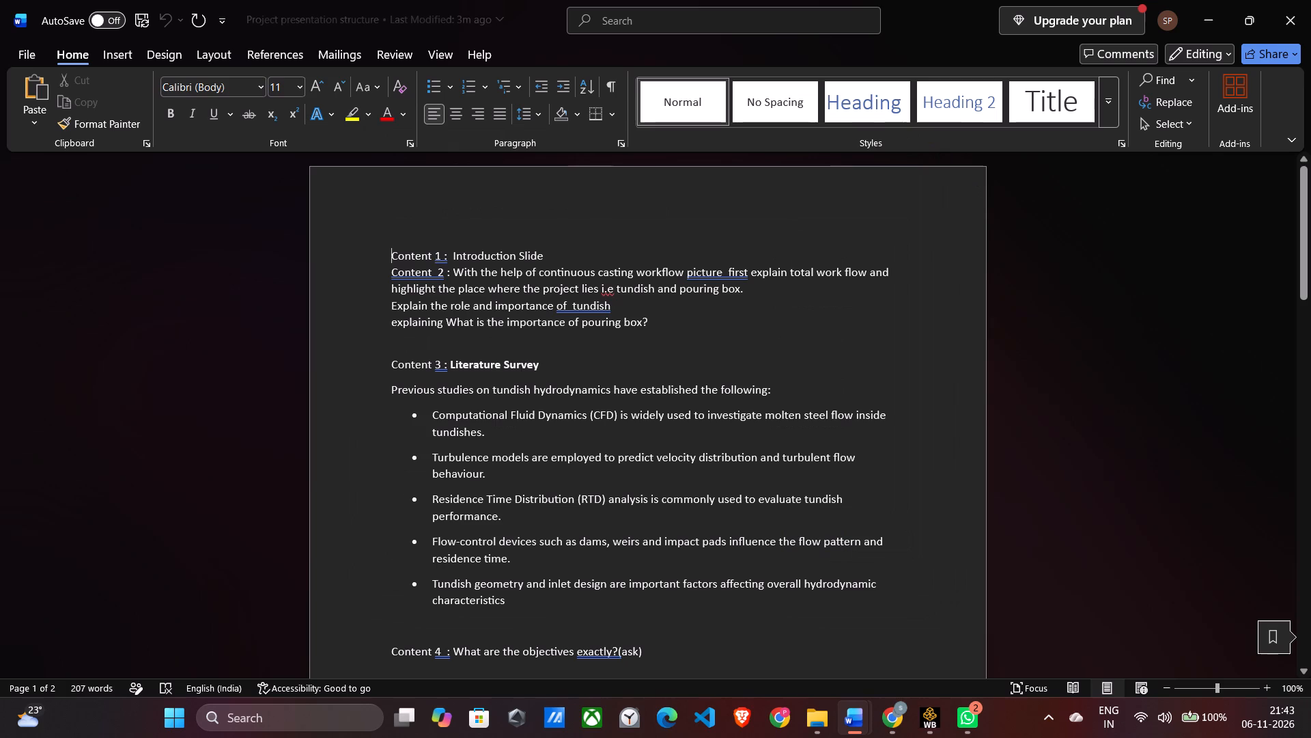
# Switch to the Google Drive "project" folder in Chrome and try to upload "Project presentation structure" from Pictures > Documents.
pyautogui.click(903, 701)
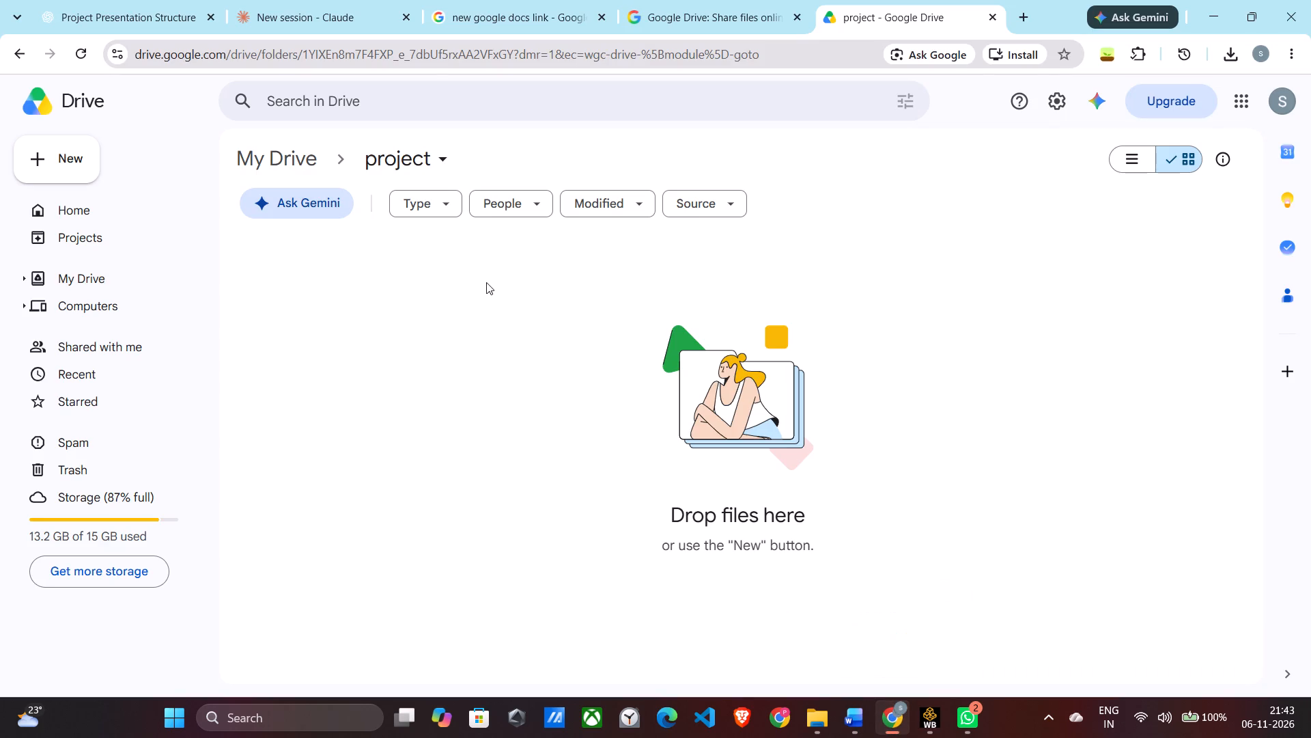
pyautogui.click(98, 146)
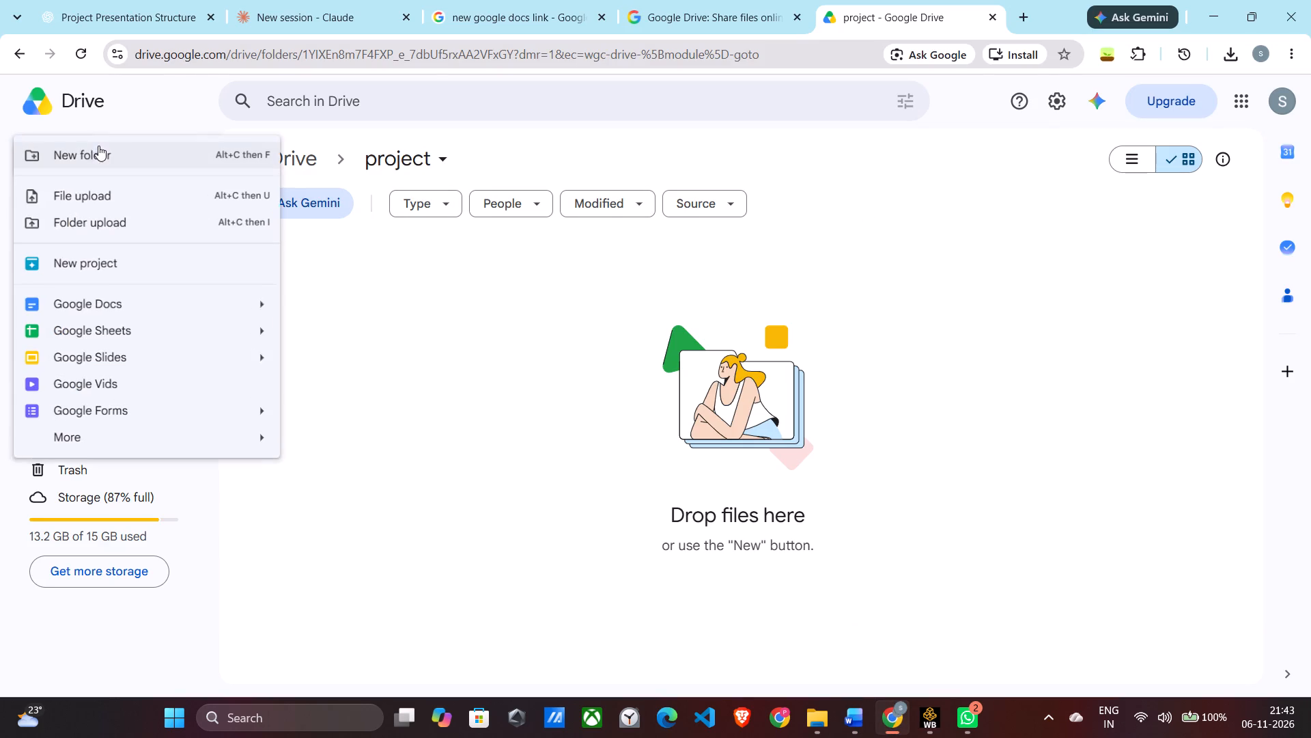
pyautogui.click(93, 197)
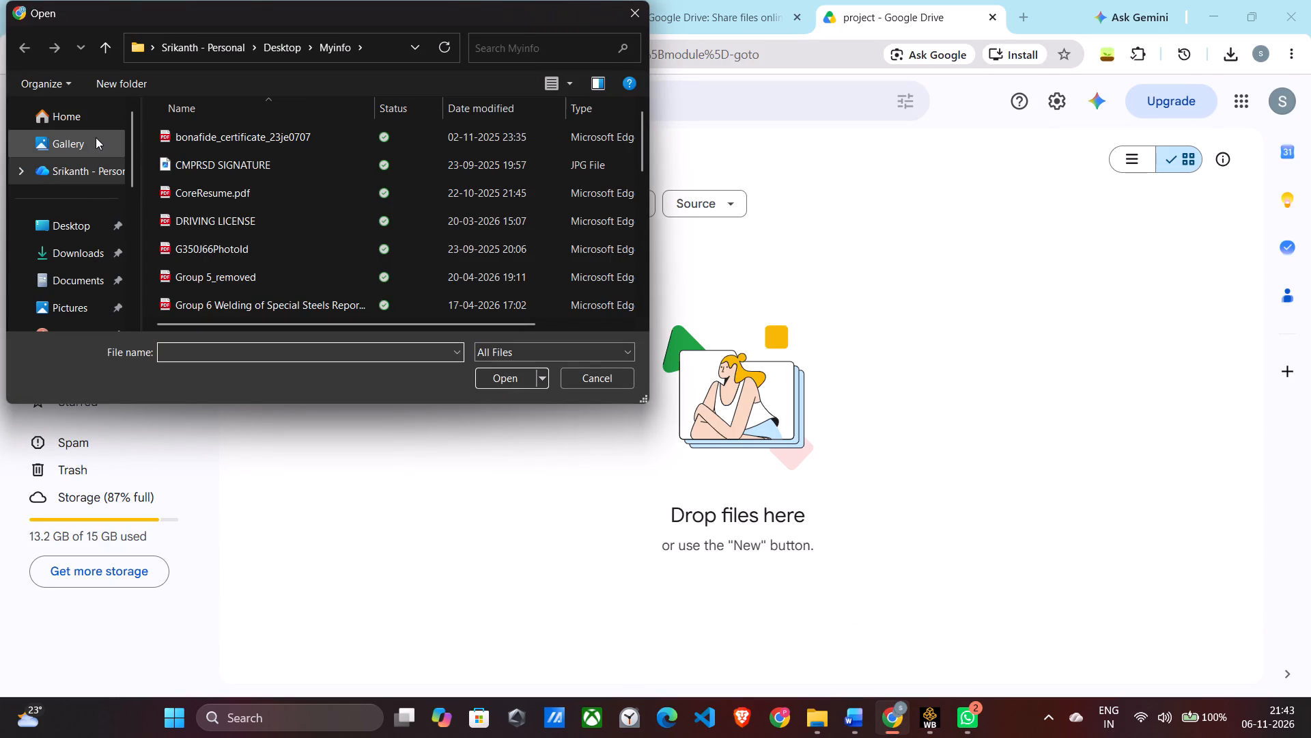
pyautogui.doubleClick(68, 297)
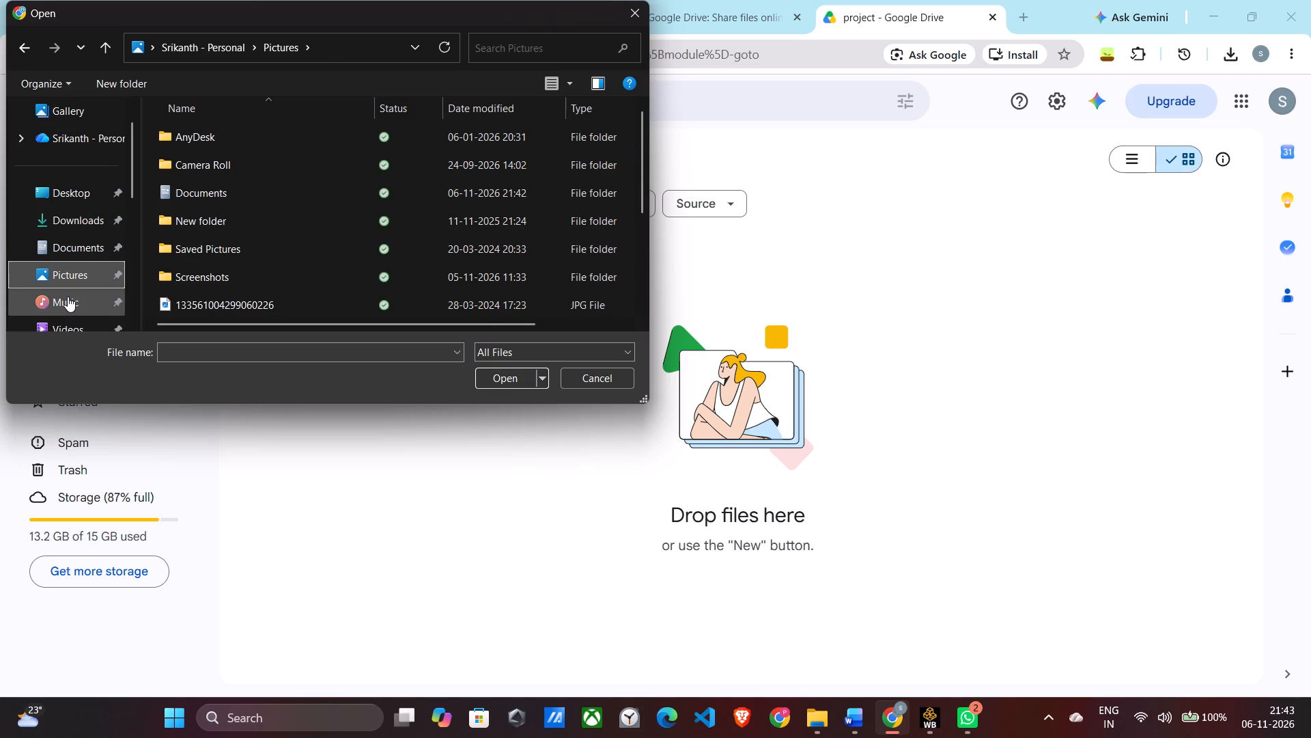
pyautogui.scroll(-4, 235, 244)
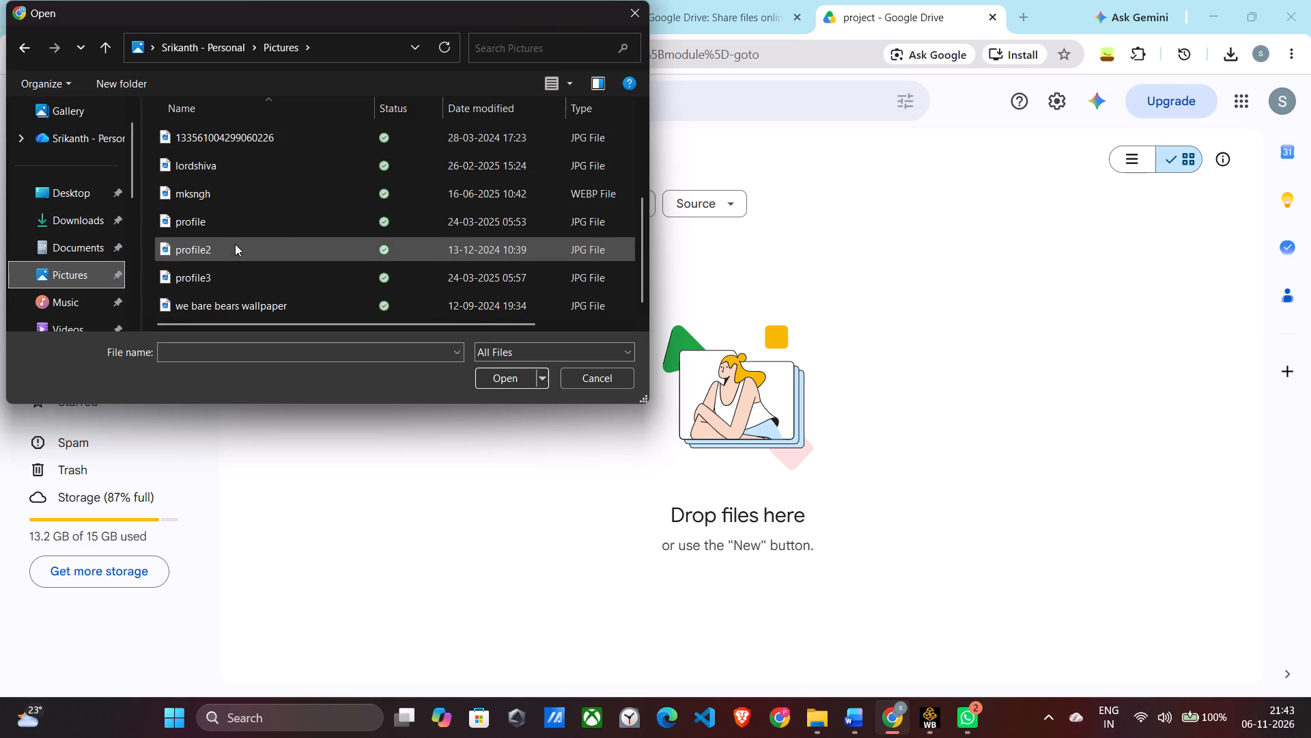
pyautogui.scroll(-3, 235, 244)
pyautogui.scroll(2, 235, 244)
pyautogui.scroll(-1, 235, 244)
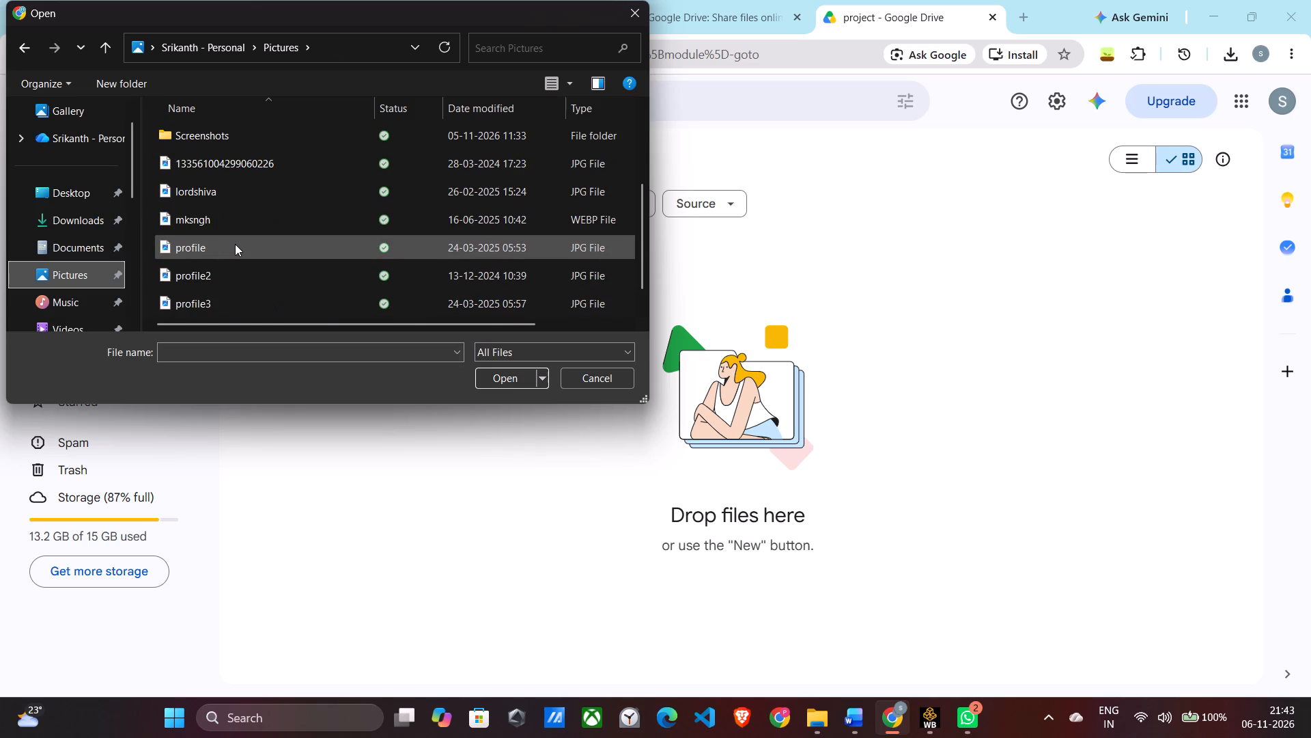
pyautogui.scroll(2, 235, 244)
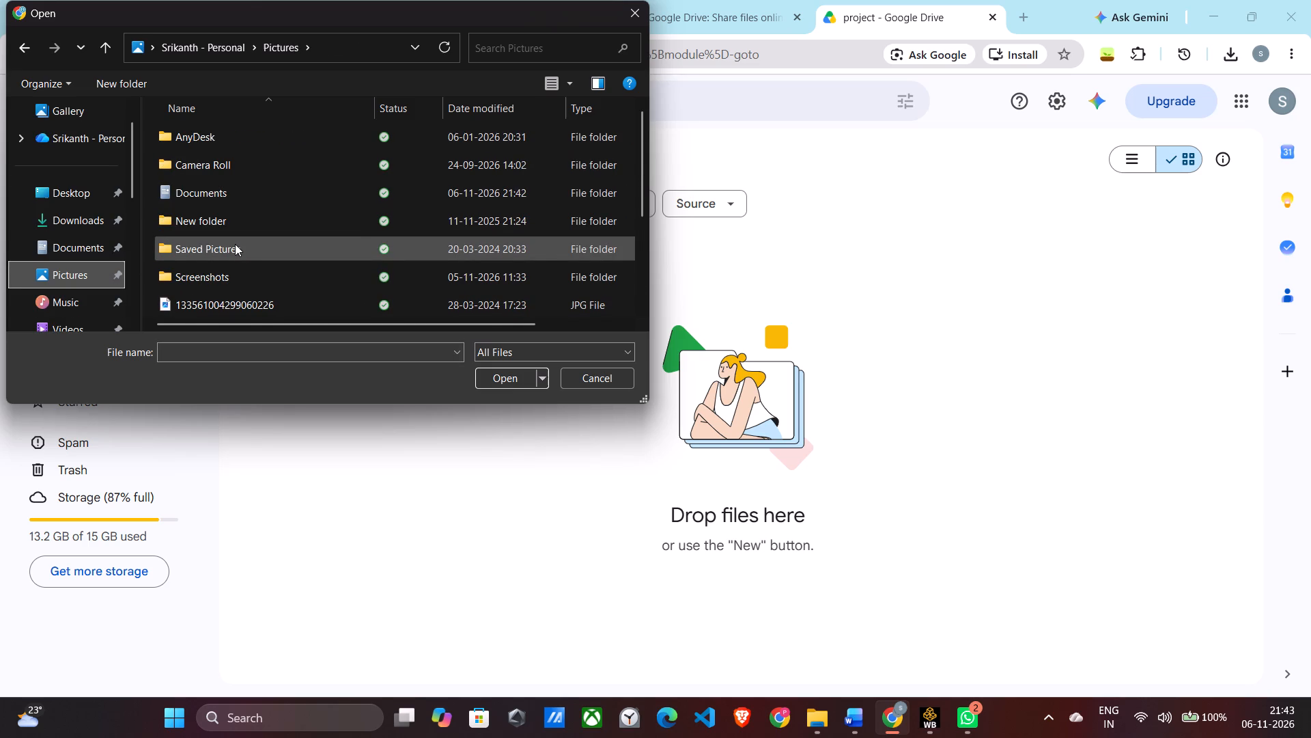
pyautogui.doubleClick(238, 186)
pyautogui.scroll(-2, 238, 186)
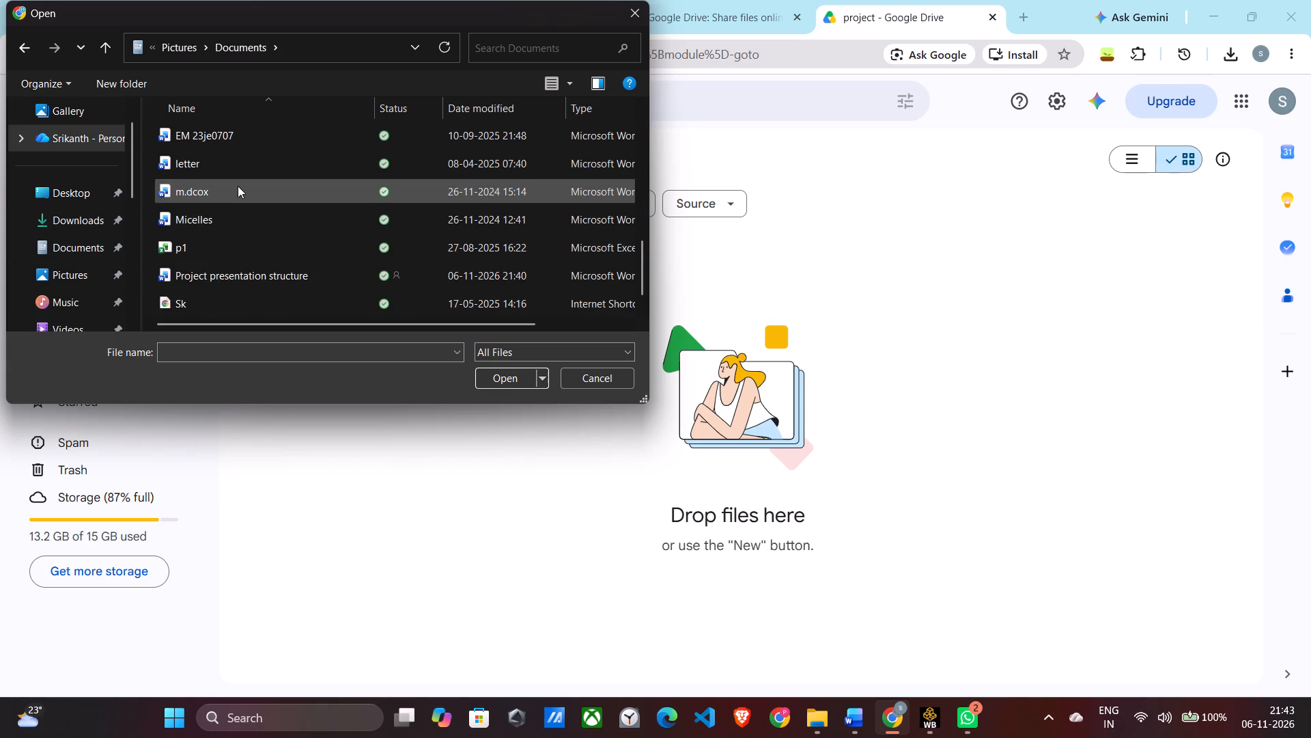
pyautogui.scroll(-1, 238, 186)
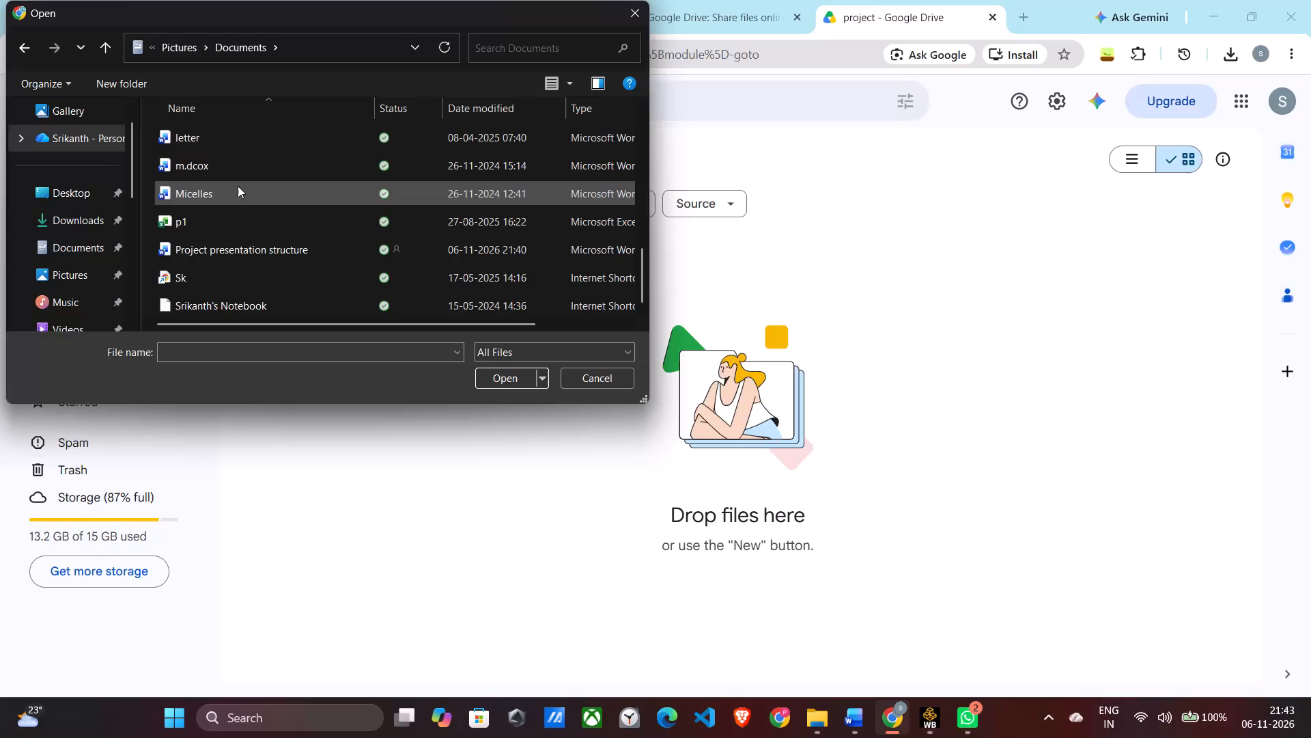
pyautogui.scroll(-1, 238, 186)
pyautogui.doubleClick(242, 249)
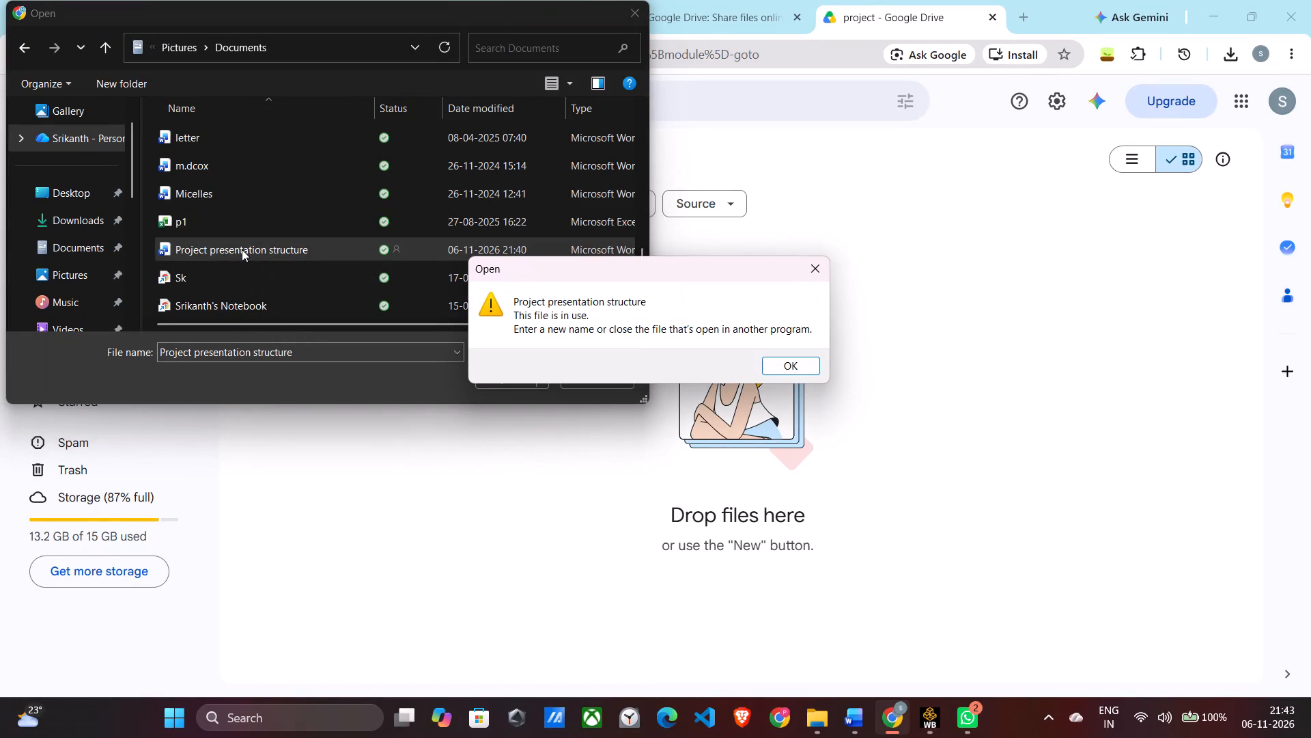
pyautogui.click(792, 361)
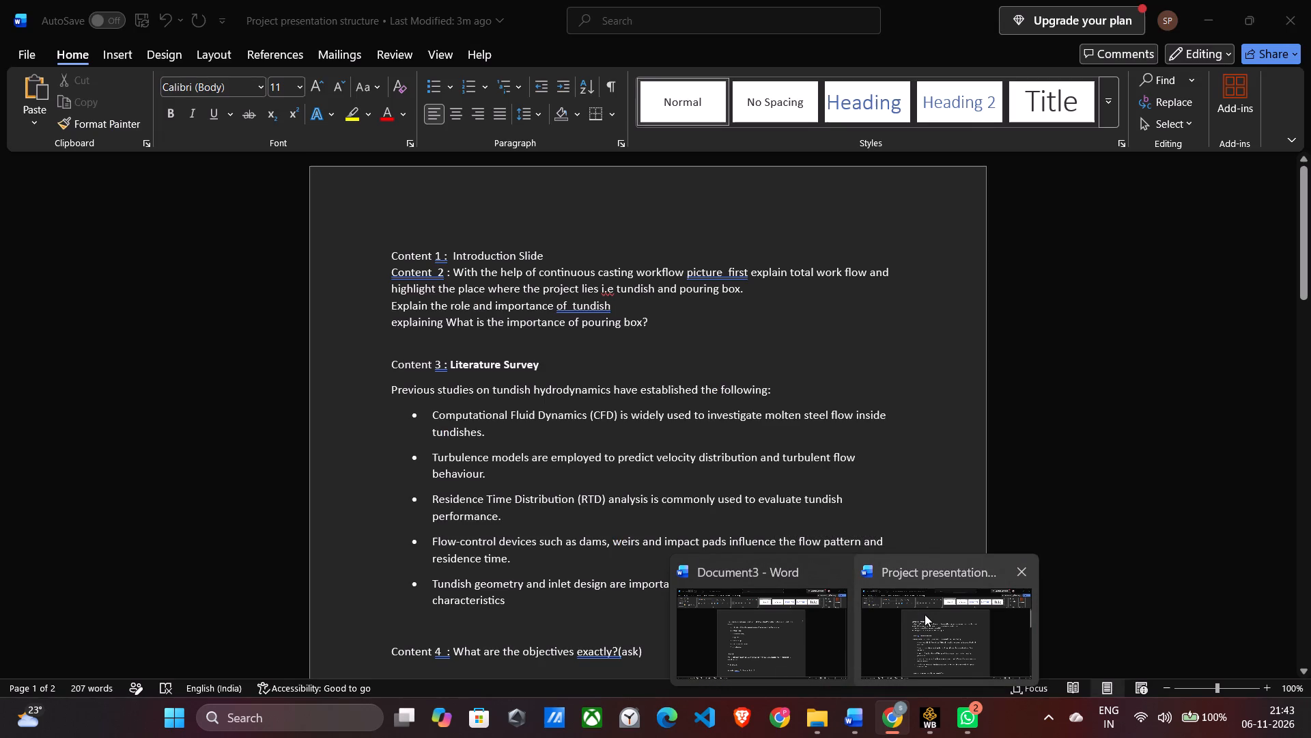
# Close the "Project presentation structure" document in Word.
pyautogui.click(1009, 569)
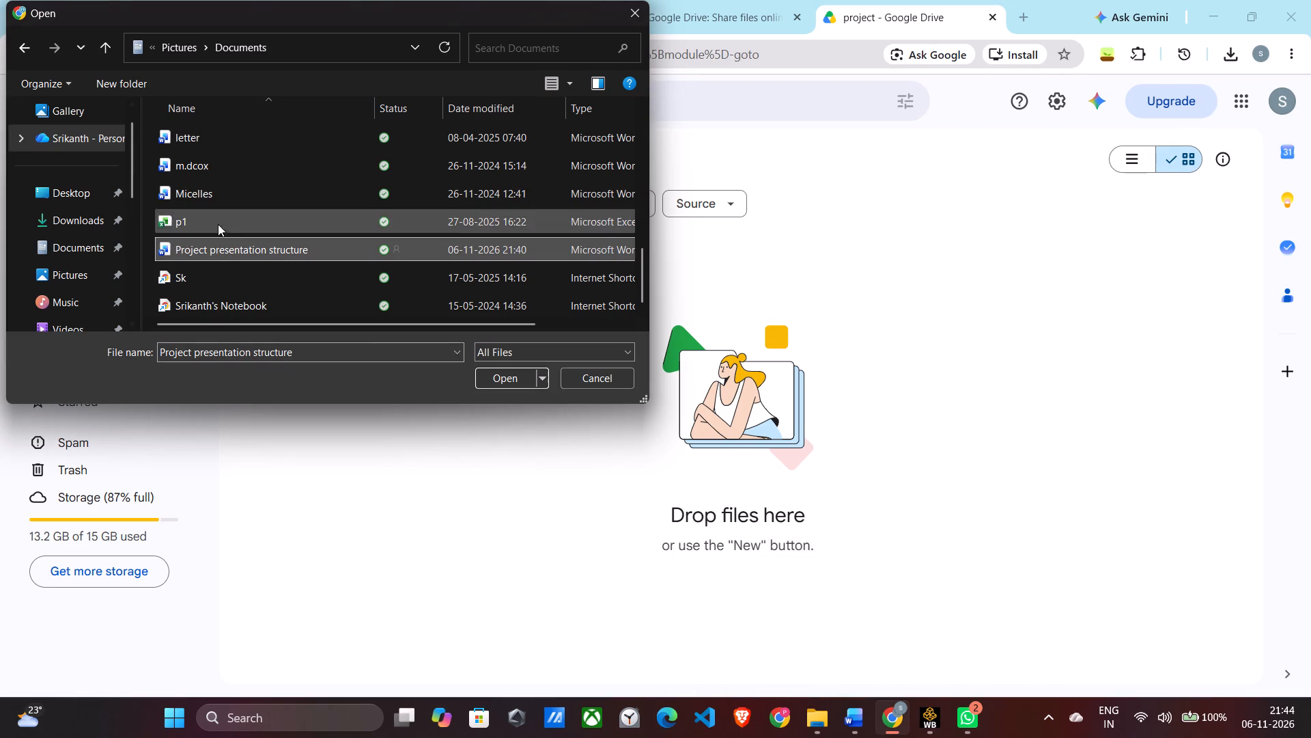
# Upload "Project presentation structure" from the Documents folder into the Drive "project" folder.
pyautogui.doubleClick(236, 241)
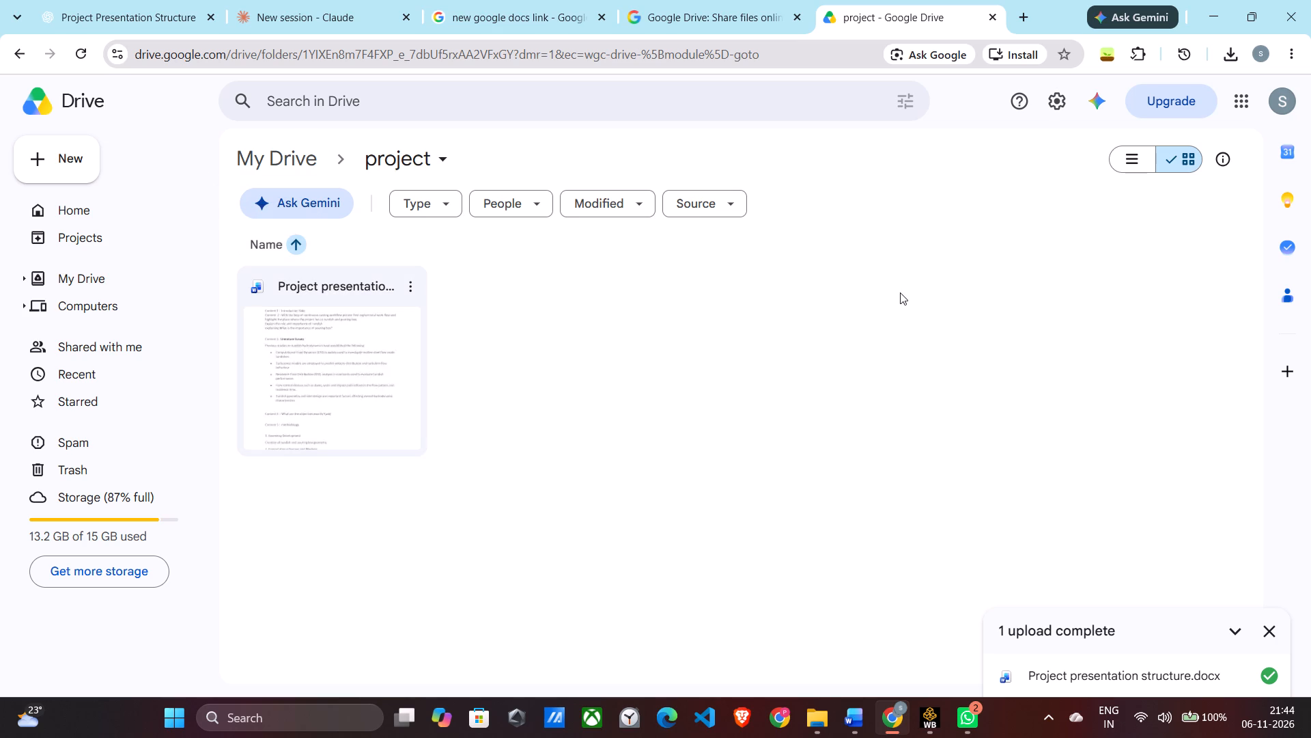
# Open the uploaded "Project presentation structure" in Google Docs and review its content through Content 7.
pyautogui.doubleClick(324, 376)
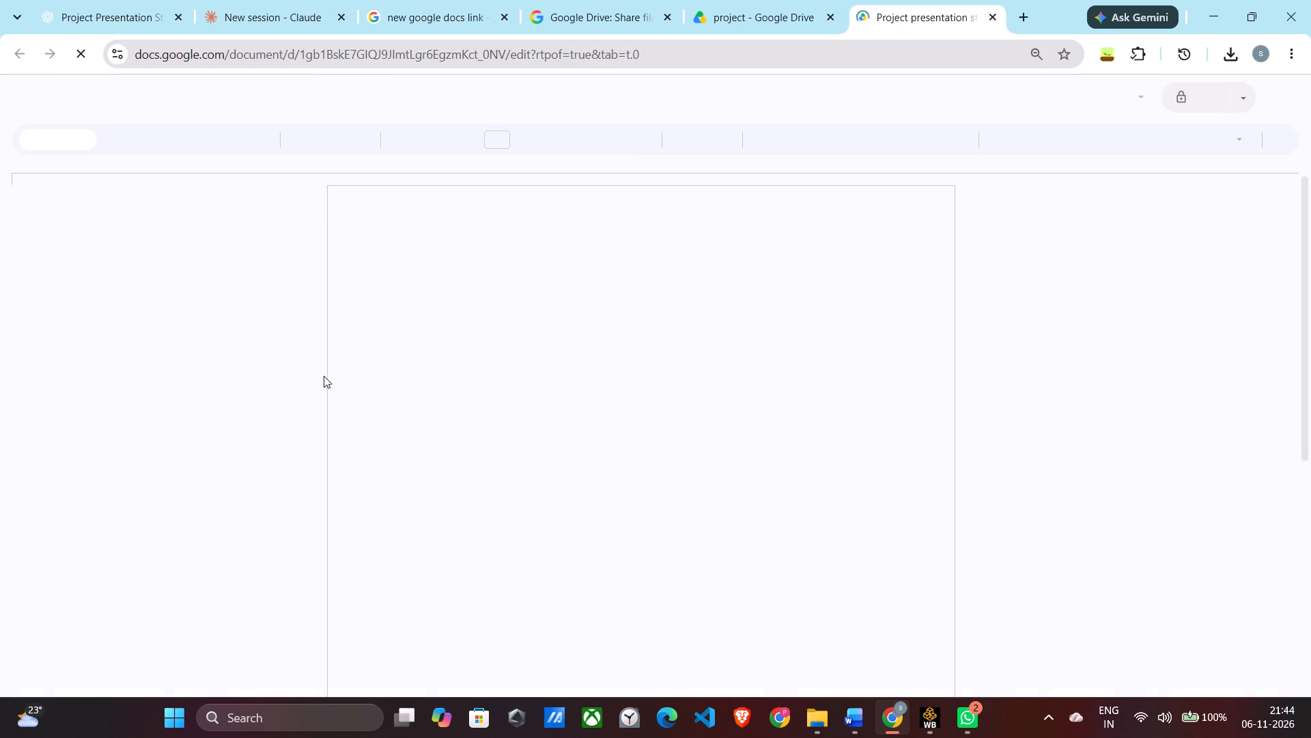
pyautogui.scroll(-1, 519, 434)
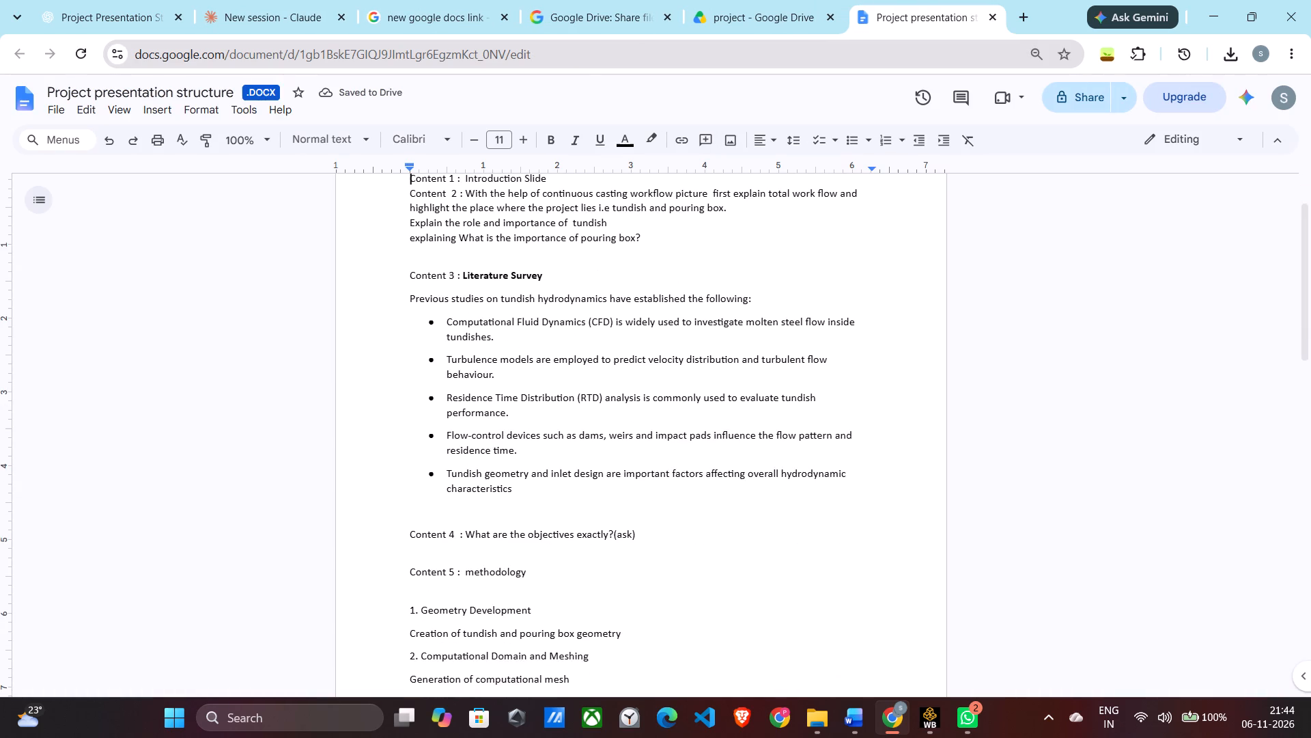
pyautogui.scroll(-3, 519, 434)
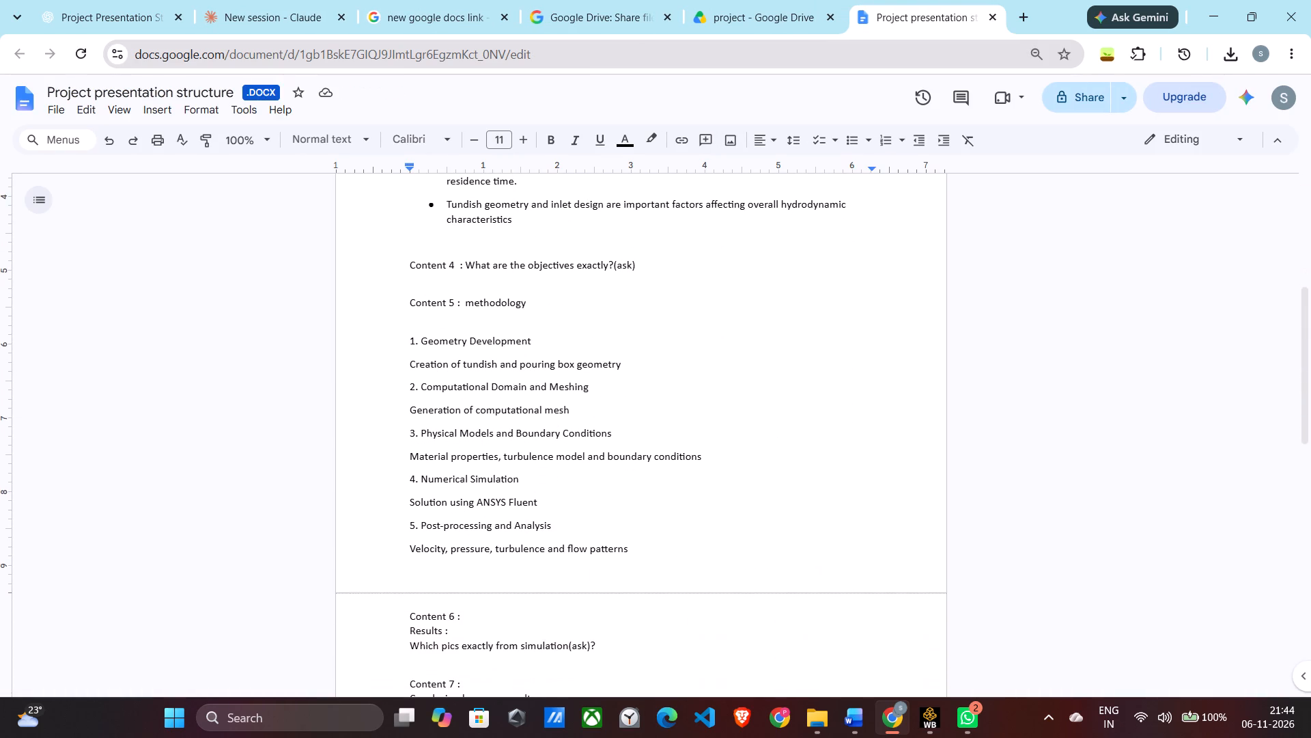
pyautogui.scroll(-2, 519, 434)
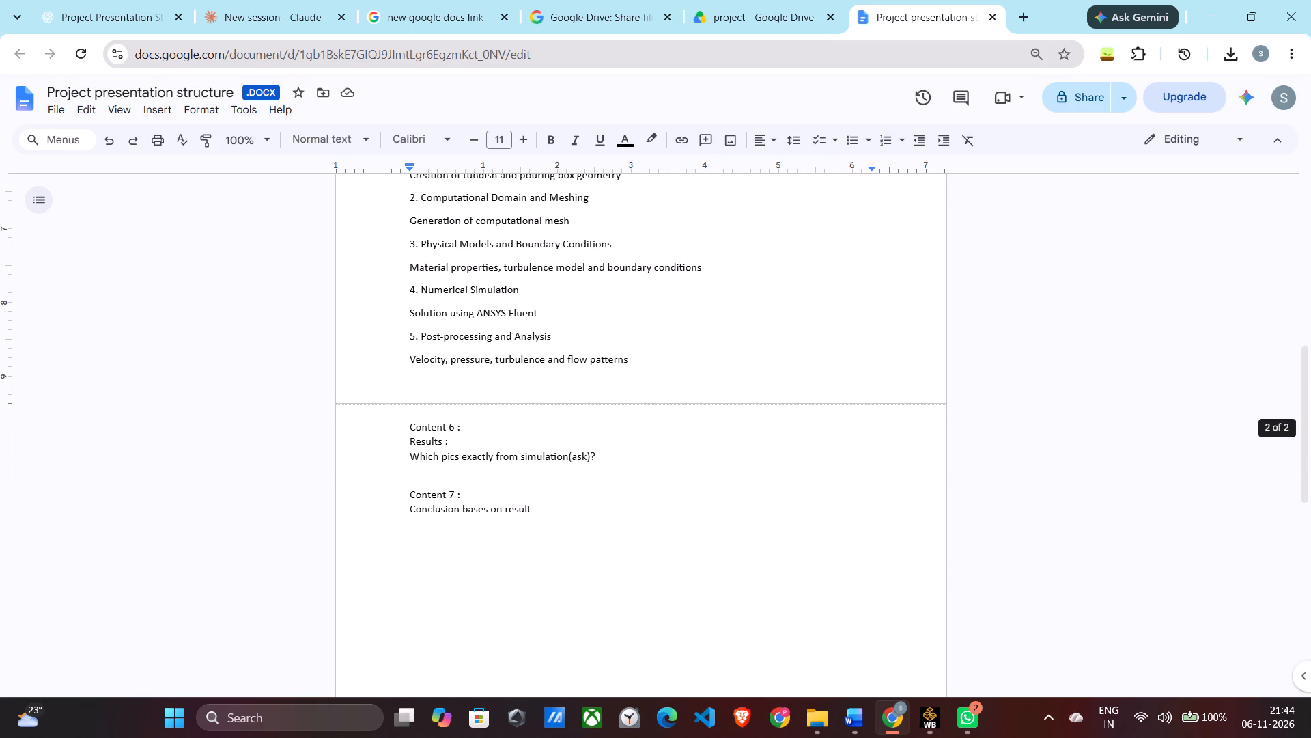
pyautogui.scroll(3, 519, 434)
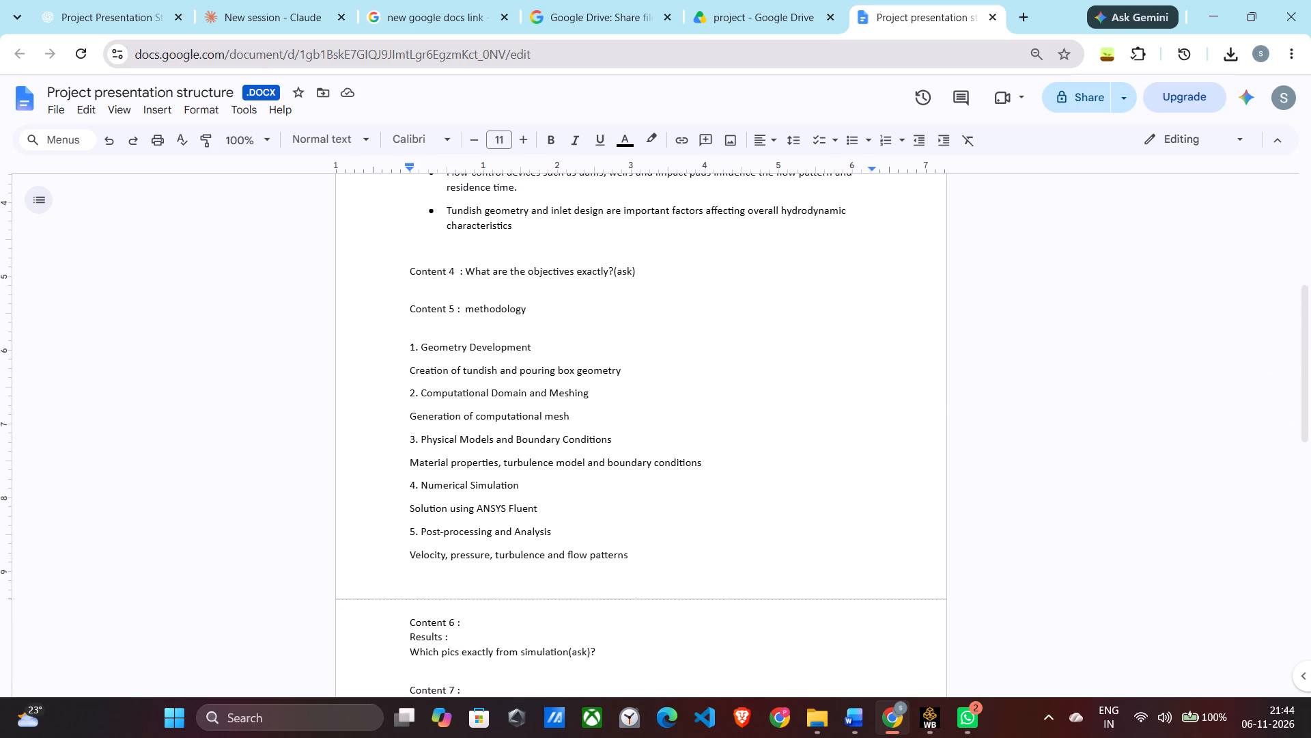
# Close the Google Docs document and the Google Drive product page, leaving the Drive "project" folder open.
pyautogui.click(987, 20)
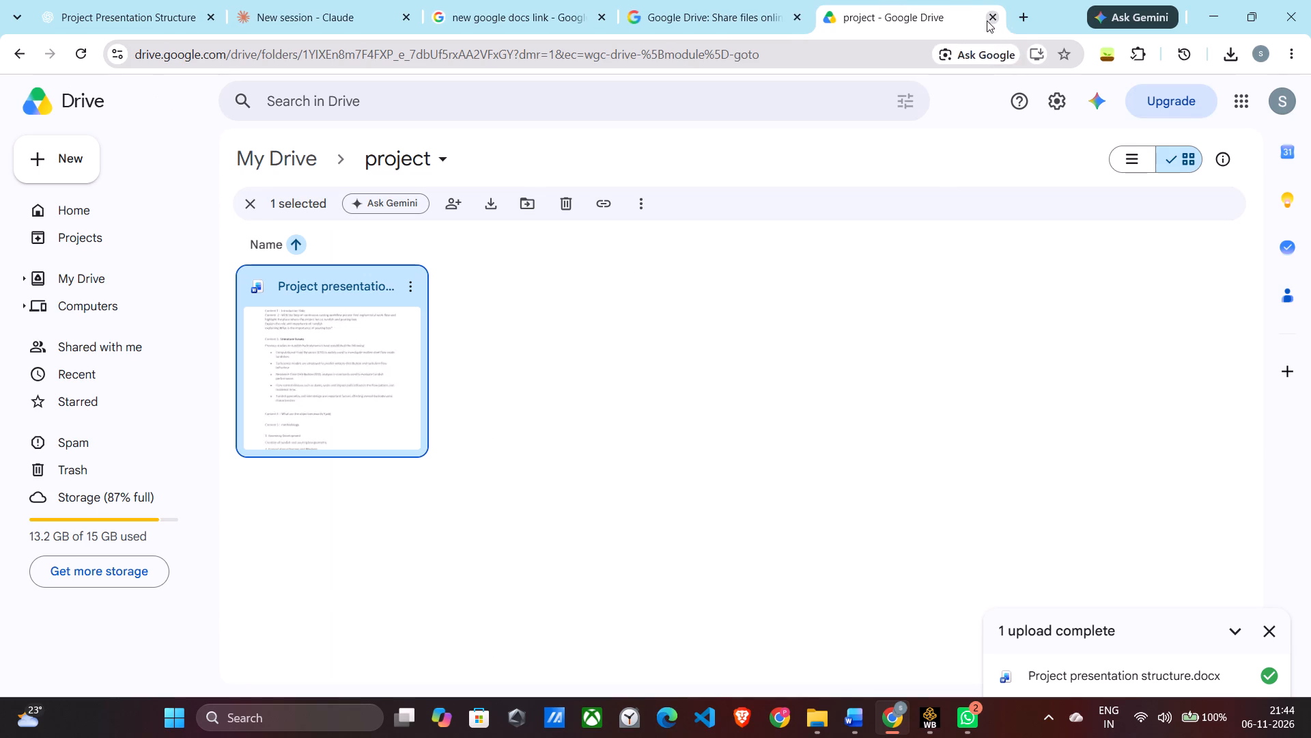
pyautogui.click(735, 25)
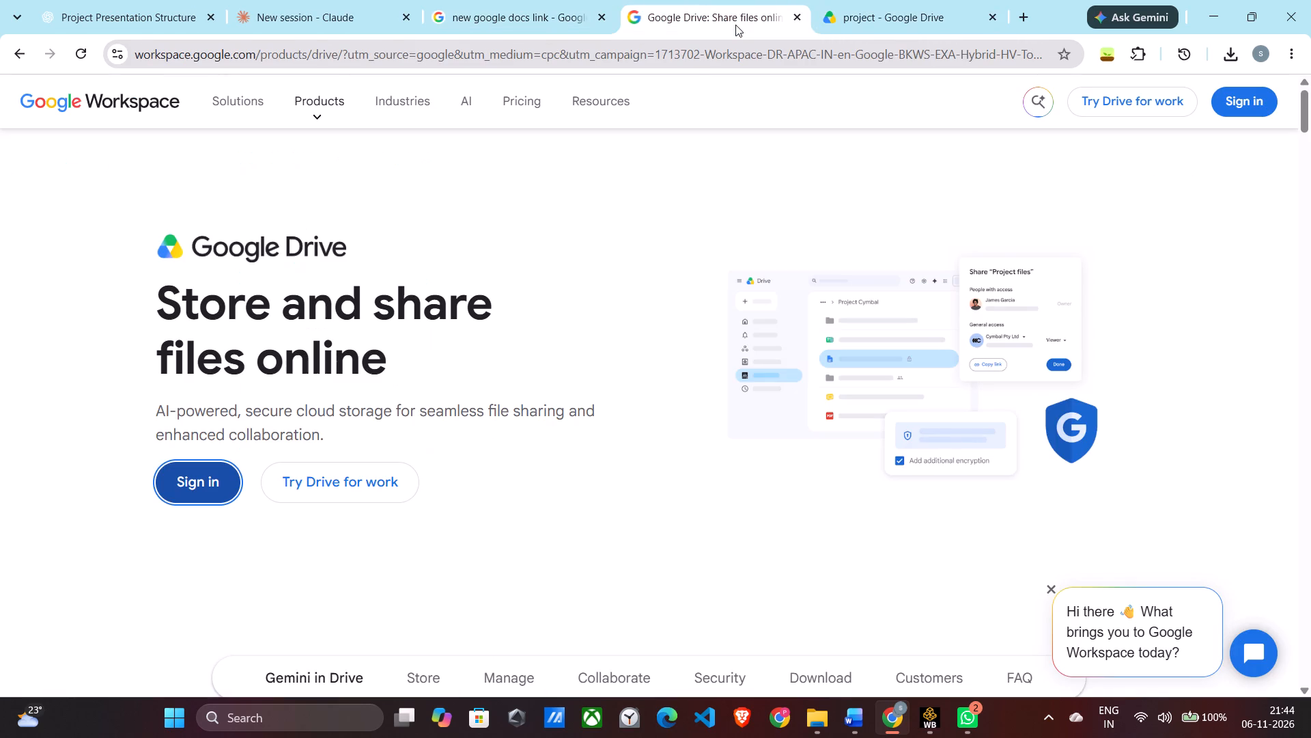
pyautogui.click(798, 24)
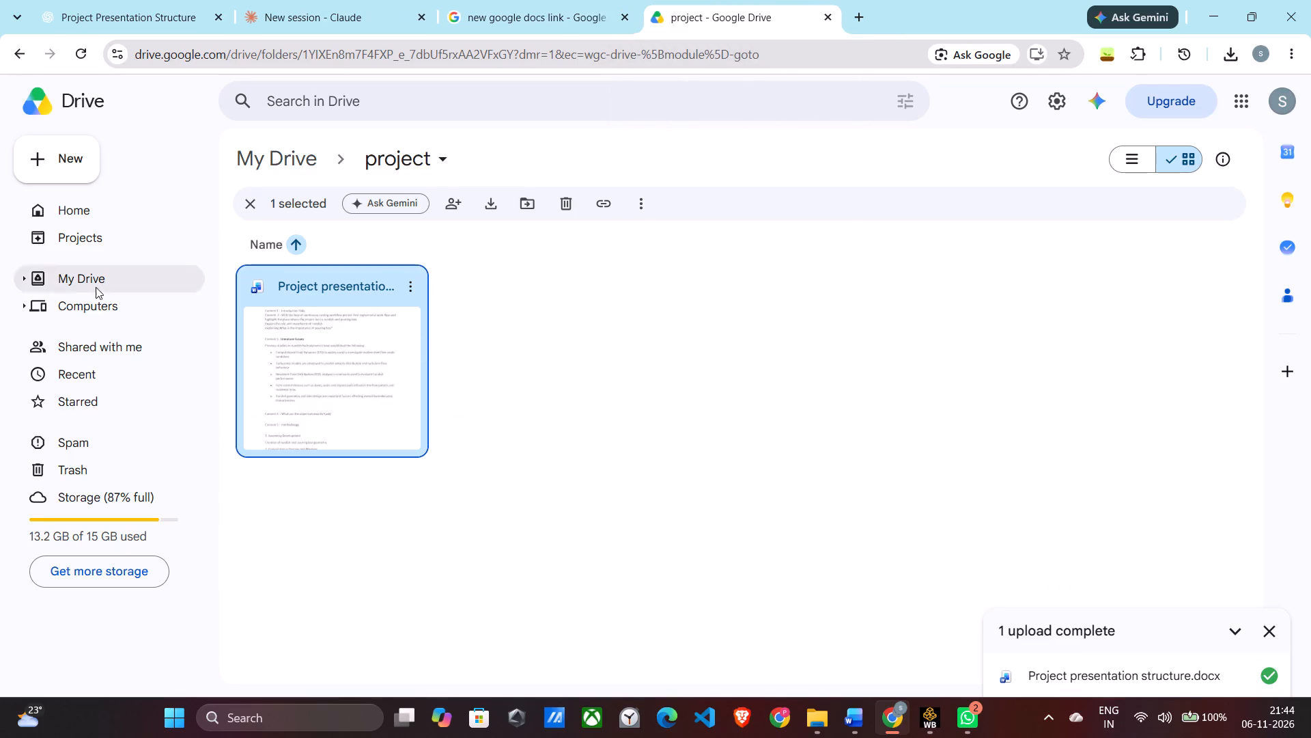
# Return to My Drive and copy the share link of the "project" folder.
pyautogui.click(9, 54)
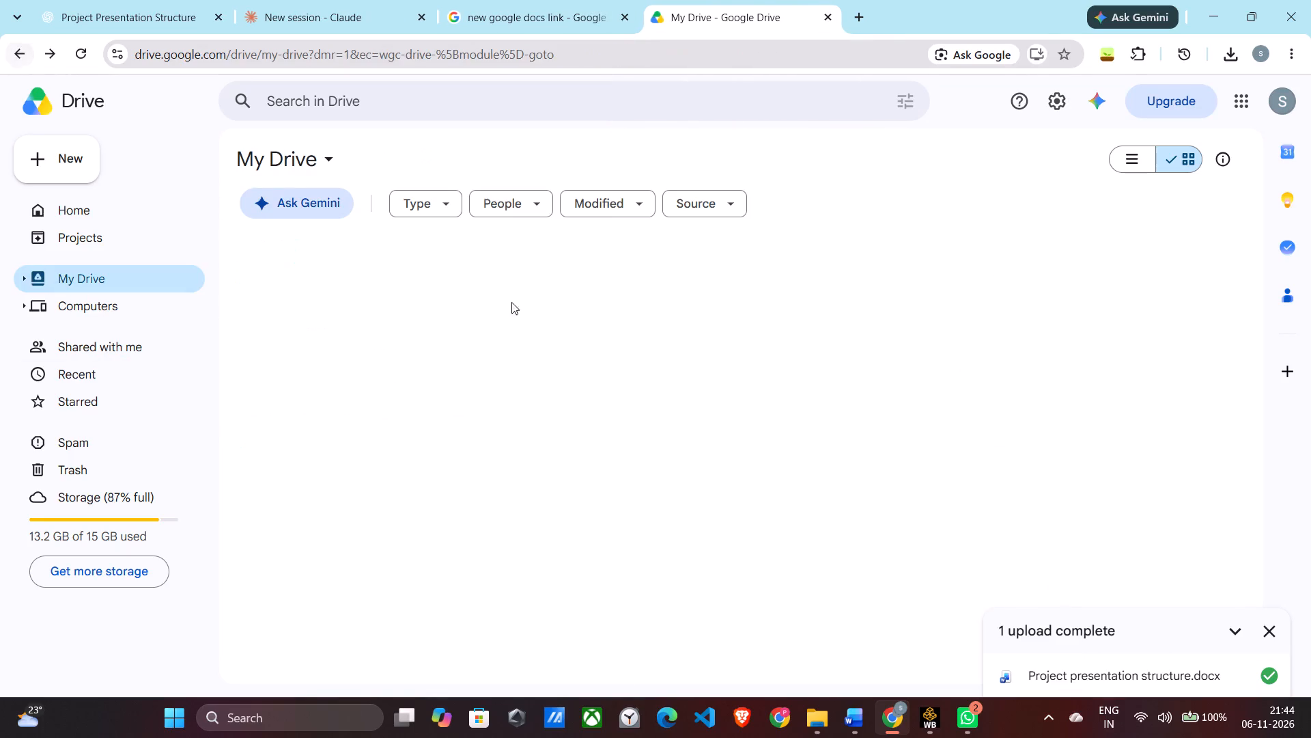
pyautogui.click(615, 294)
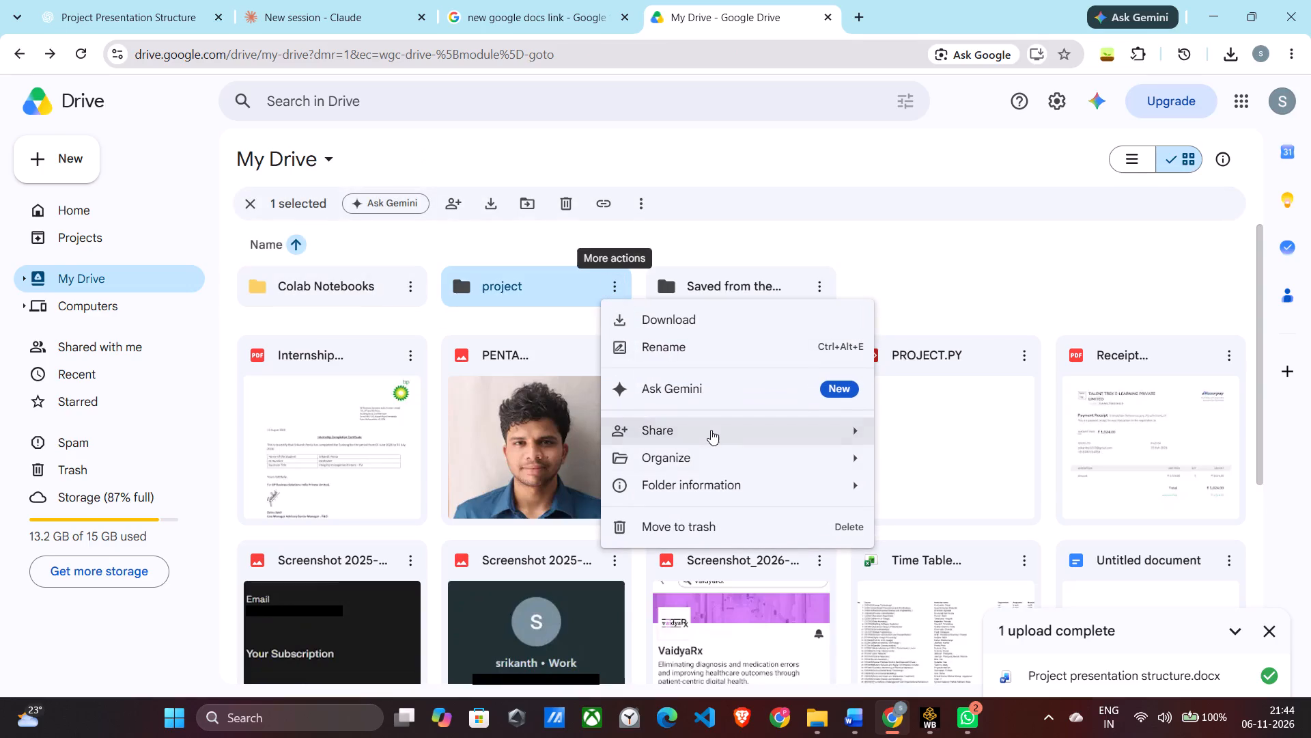
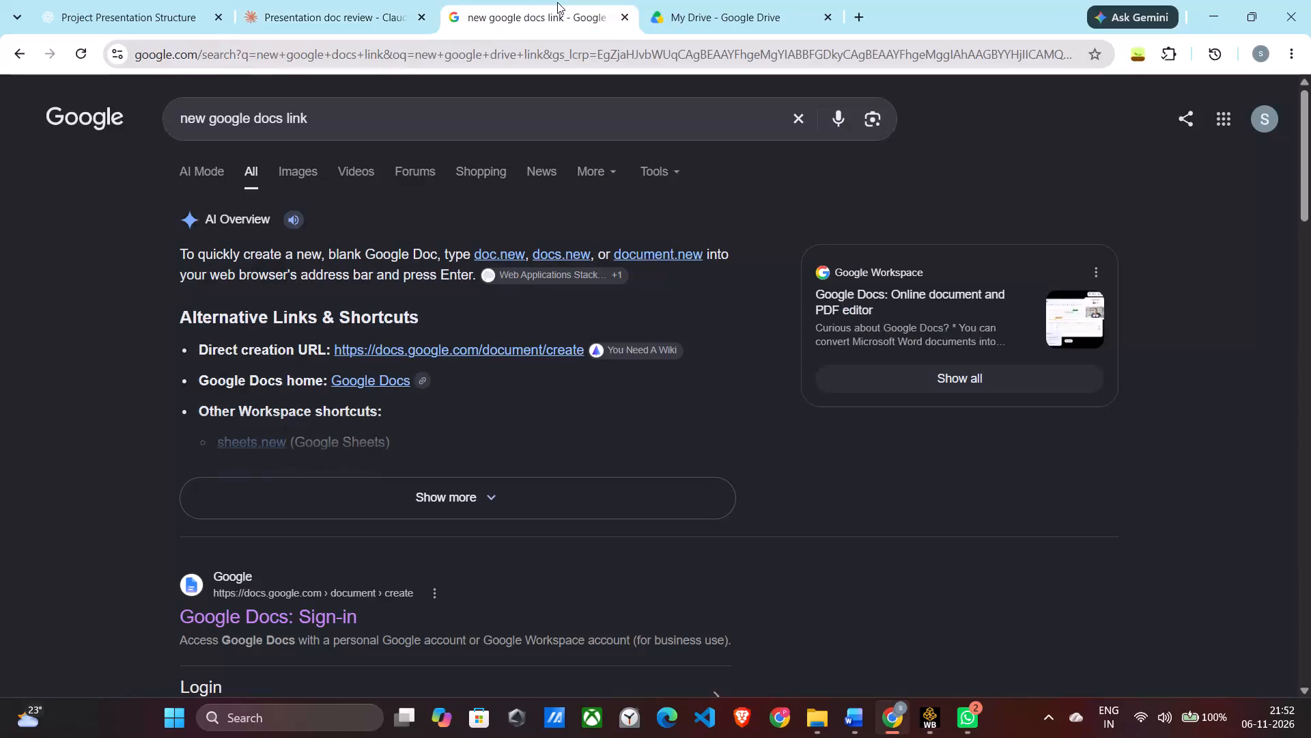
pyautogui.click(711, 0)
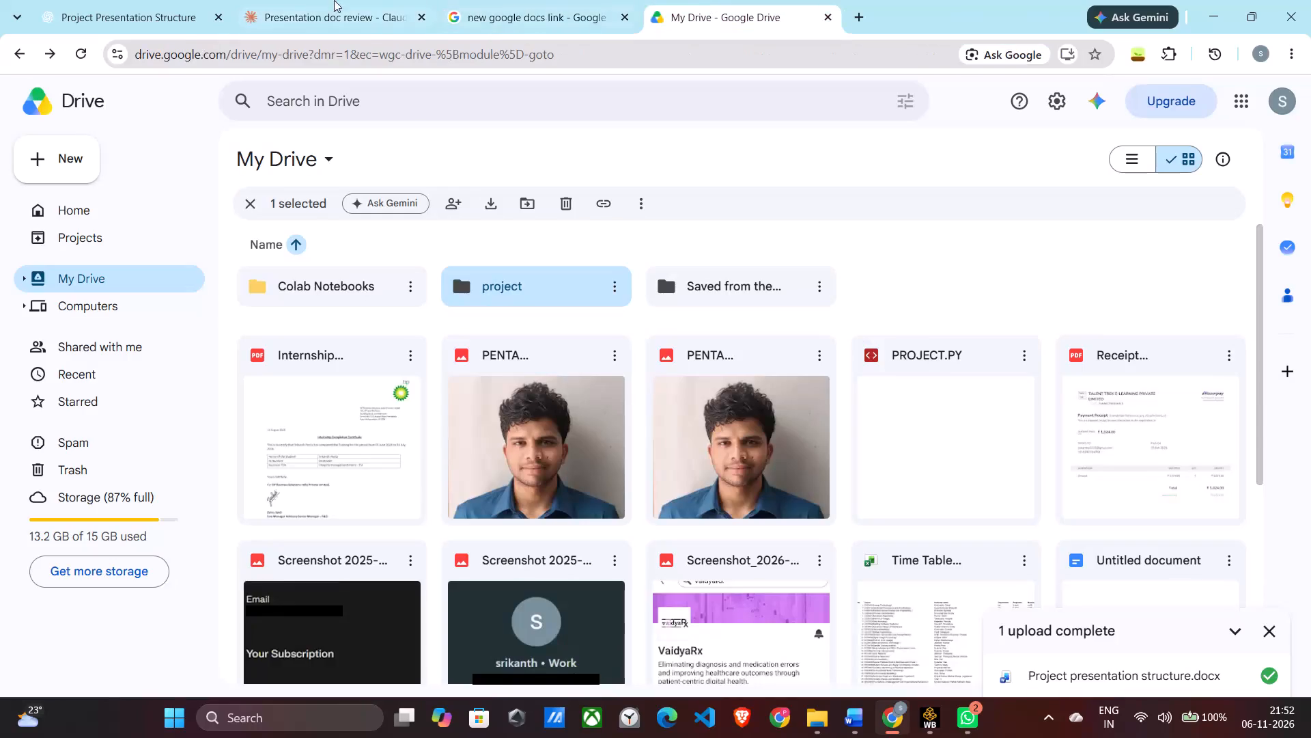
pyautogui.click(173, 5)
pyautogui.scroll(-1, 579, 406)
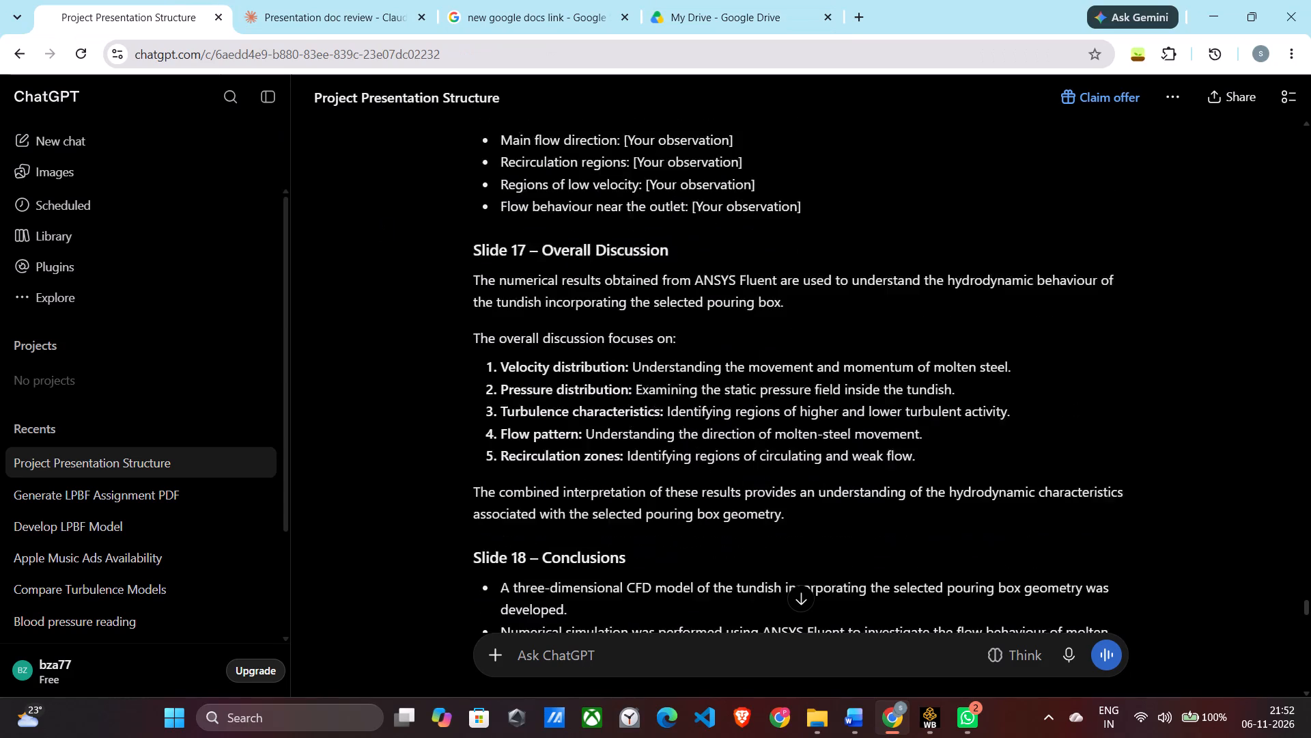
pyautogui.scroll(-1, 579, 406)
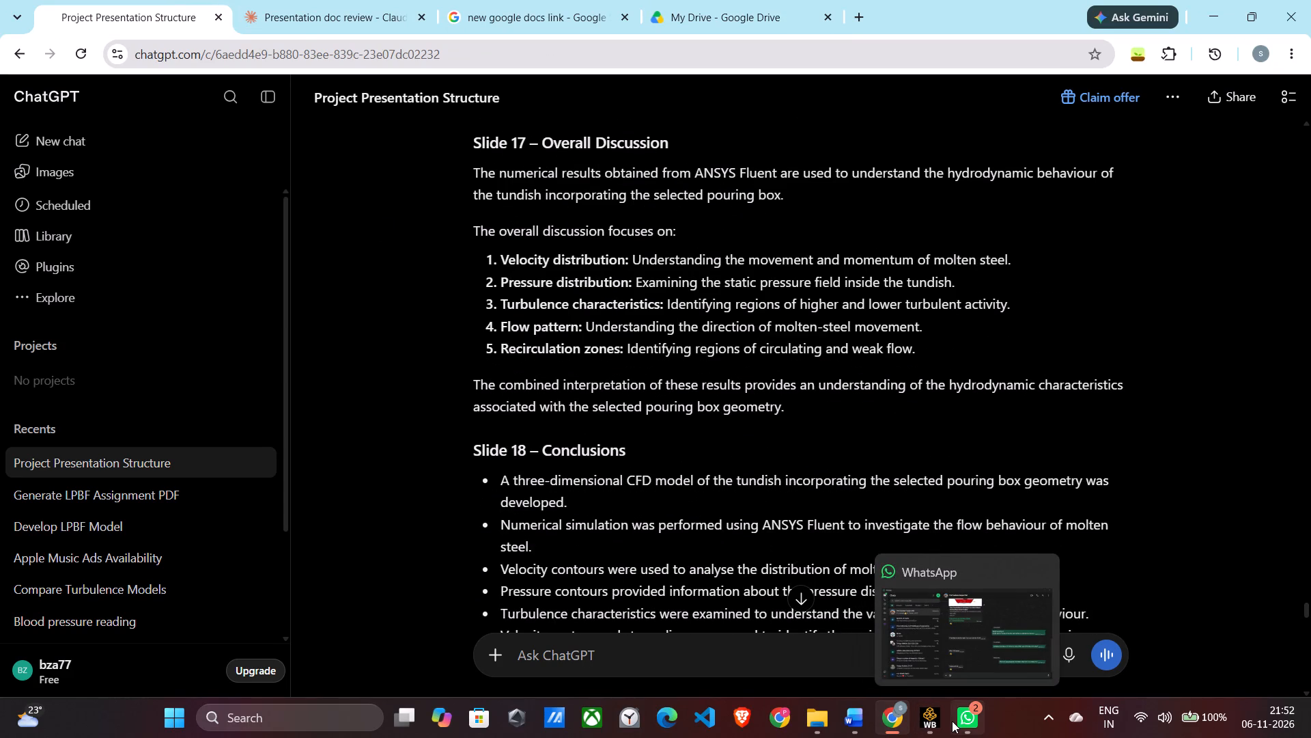
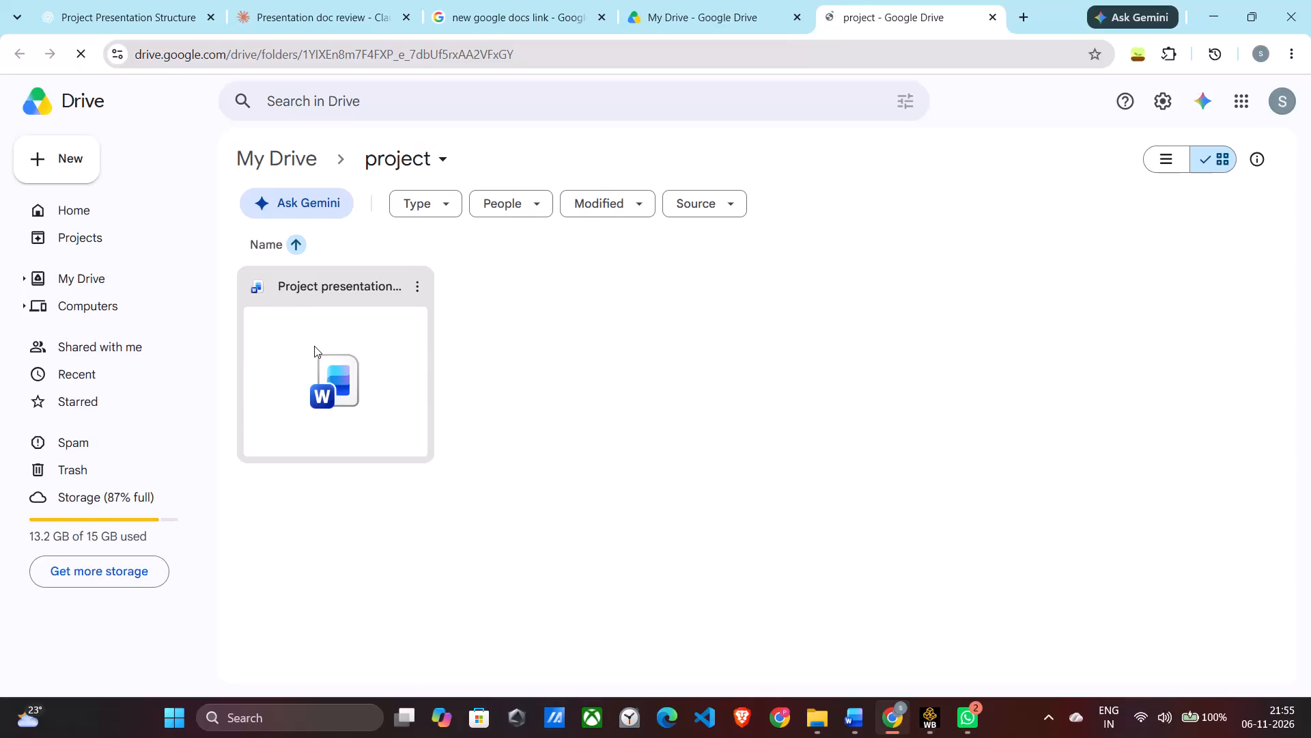
# Open the uploaded Project presentation structure document from the project folder and review its content sections through Content 7.
pyautogui.doubleClick(314, 346)
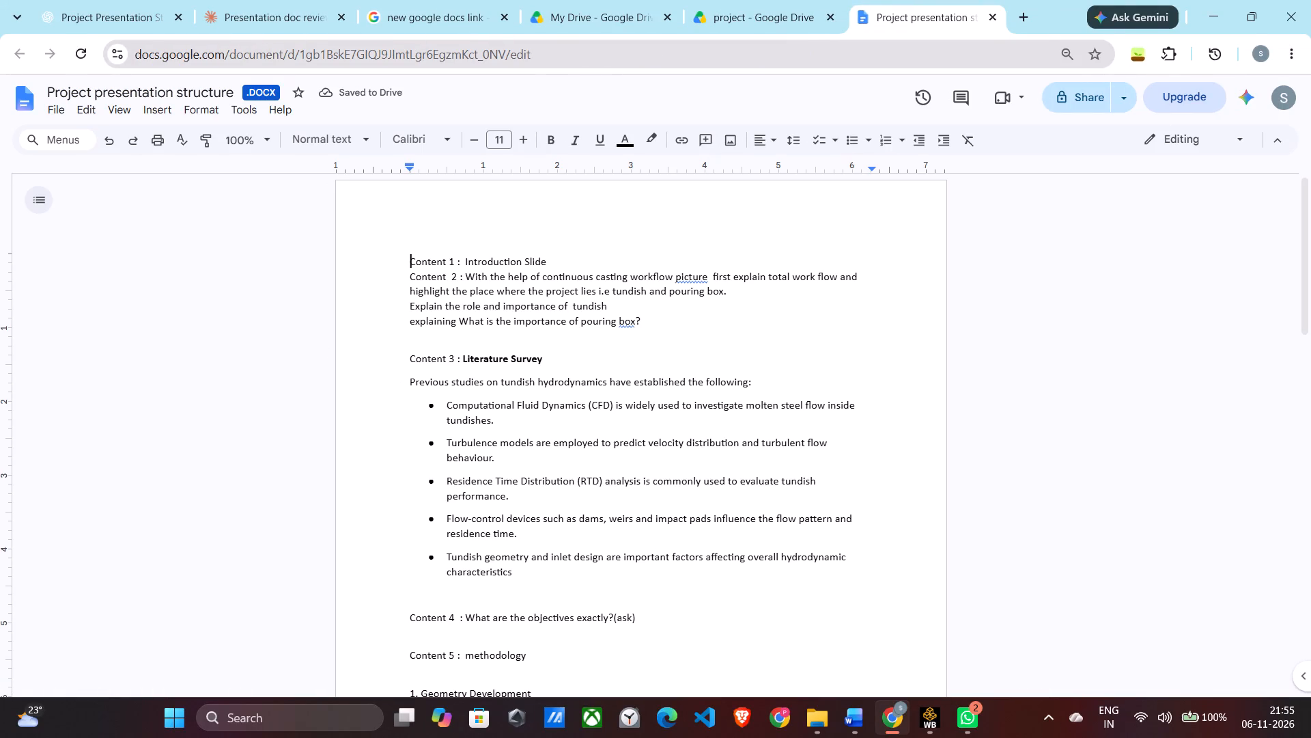
pyautogui.scroll(-2, 504, 435)
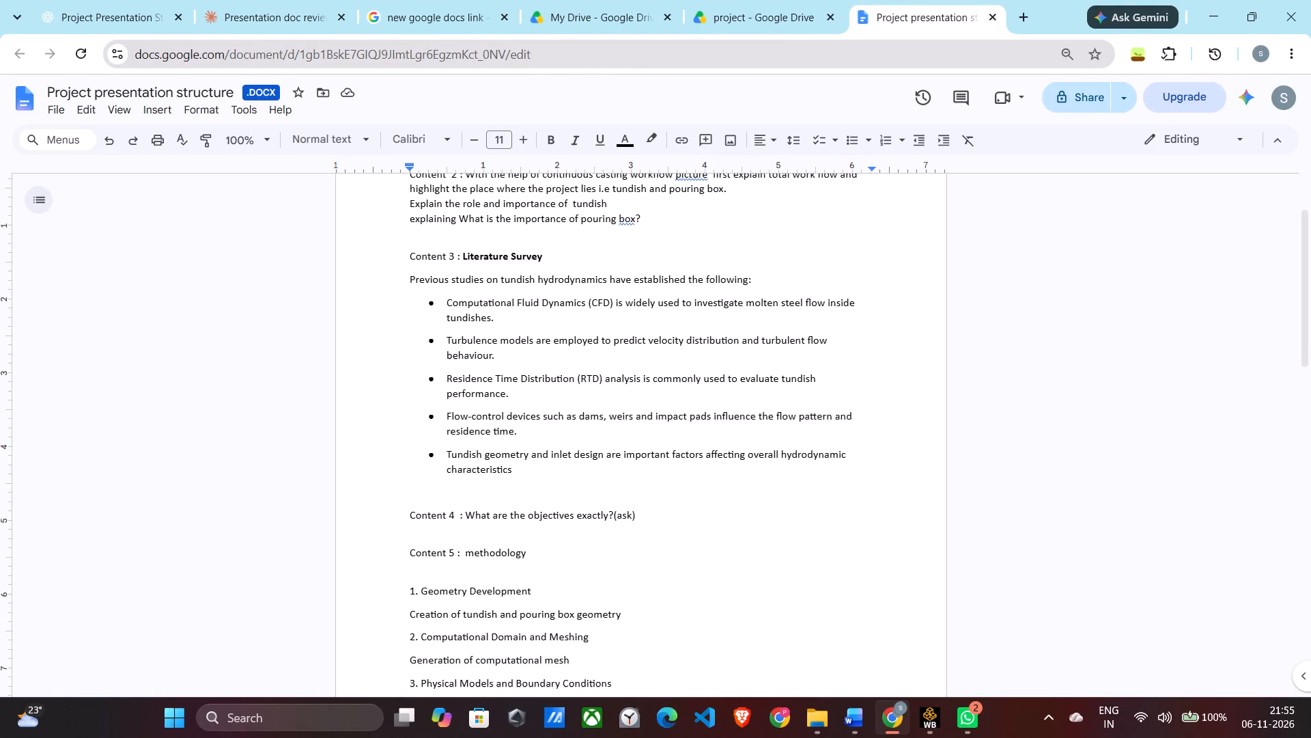
pyautogui.scroll(-5, 504, 435)
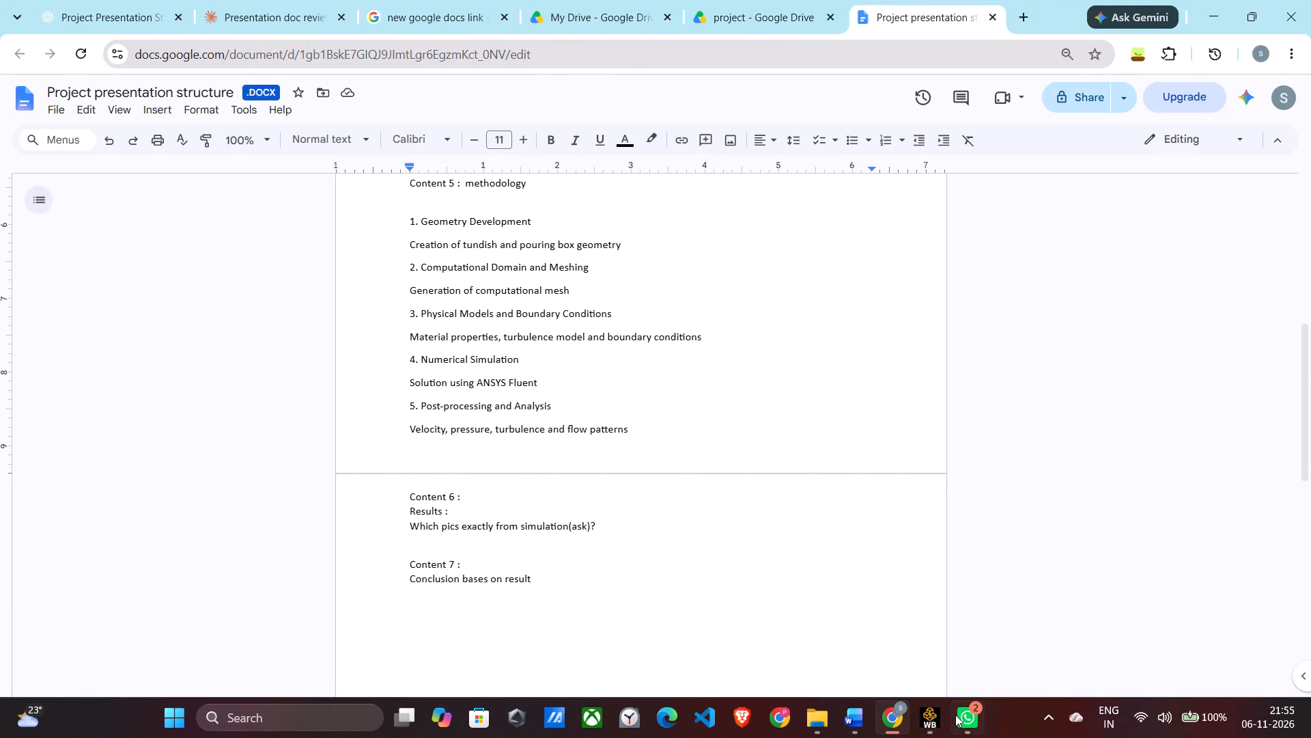
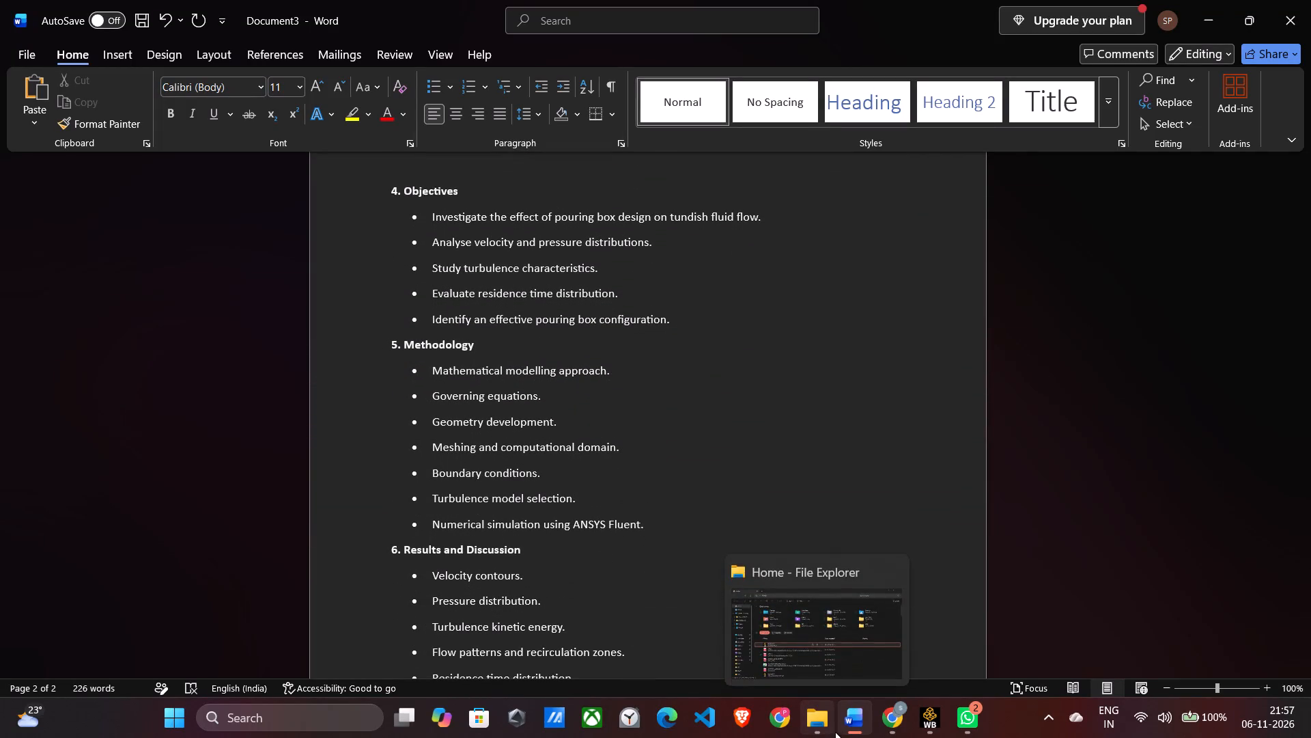
# Close the unsaved Word document Document3 containing the presentation outline.
pyautogui.click(929, 573)
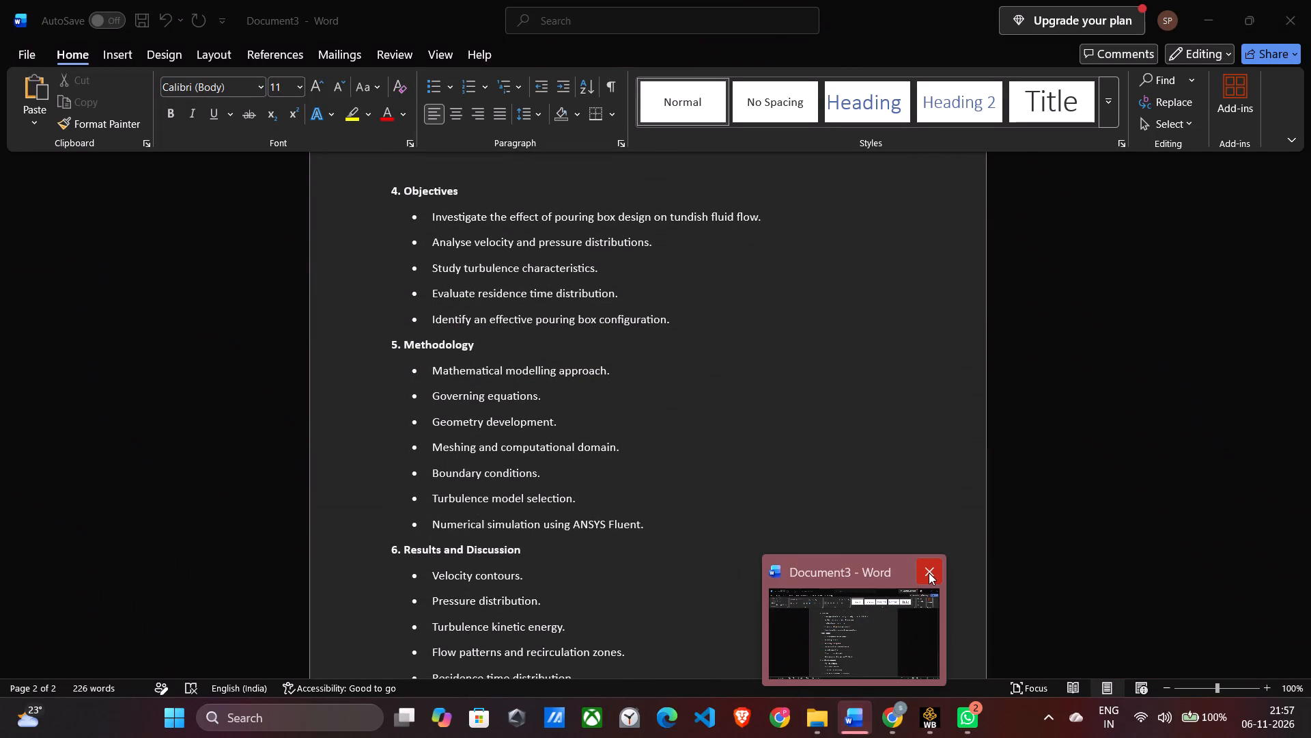
pyautogui.click(929, 573)
pyautogui.click(1310, 0)
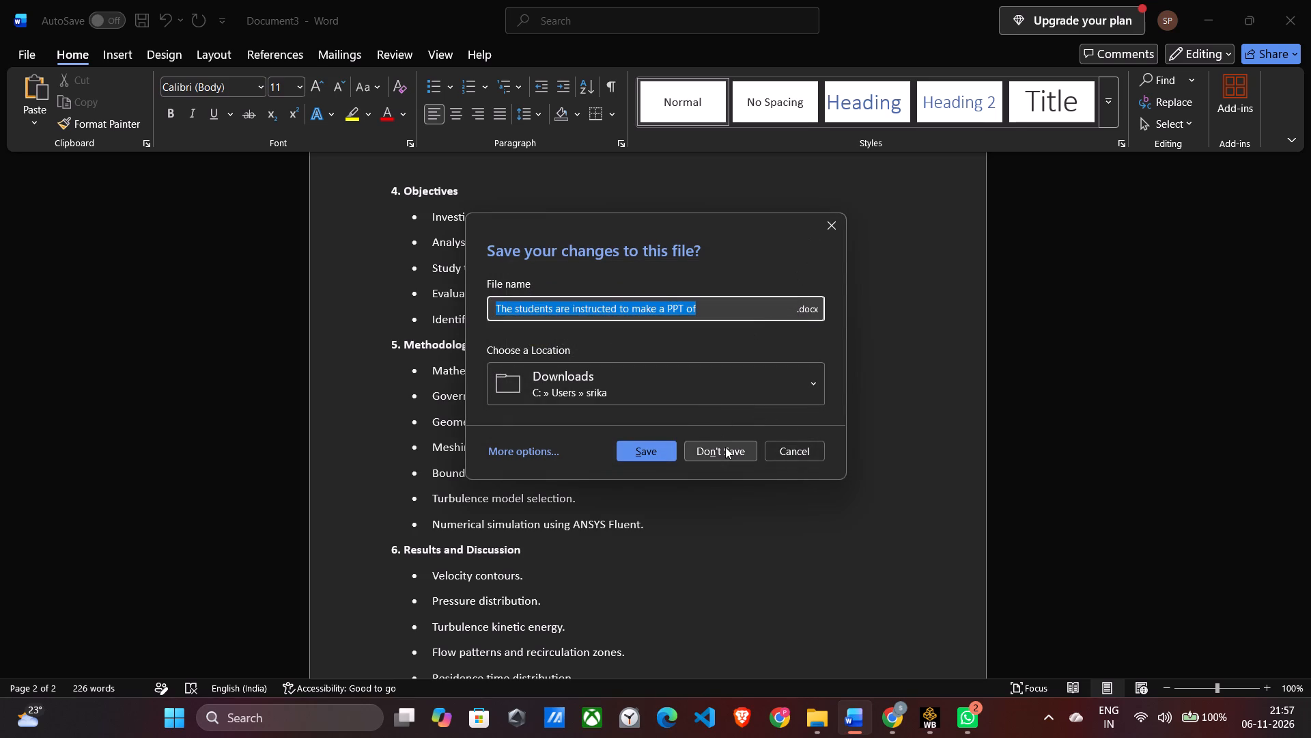
# Replace the suggested file name for the unsaved Word document with "structure project".
pyautogui.moveTo(703, 305); pyautogui.dragTo(433, 300)
pyautogui.moveTo(433, 300); pyautogui.dragTo(431, 301)
pyautogui.press('BackSpace')
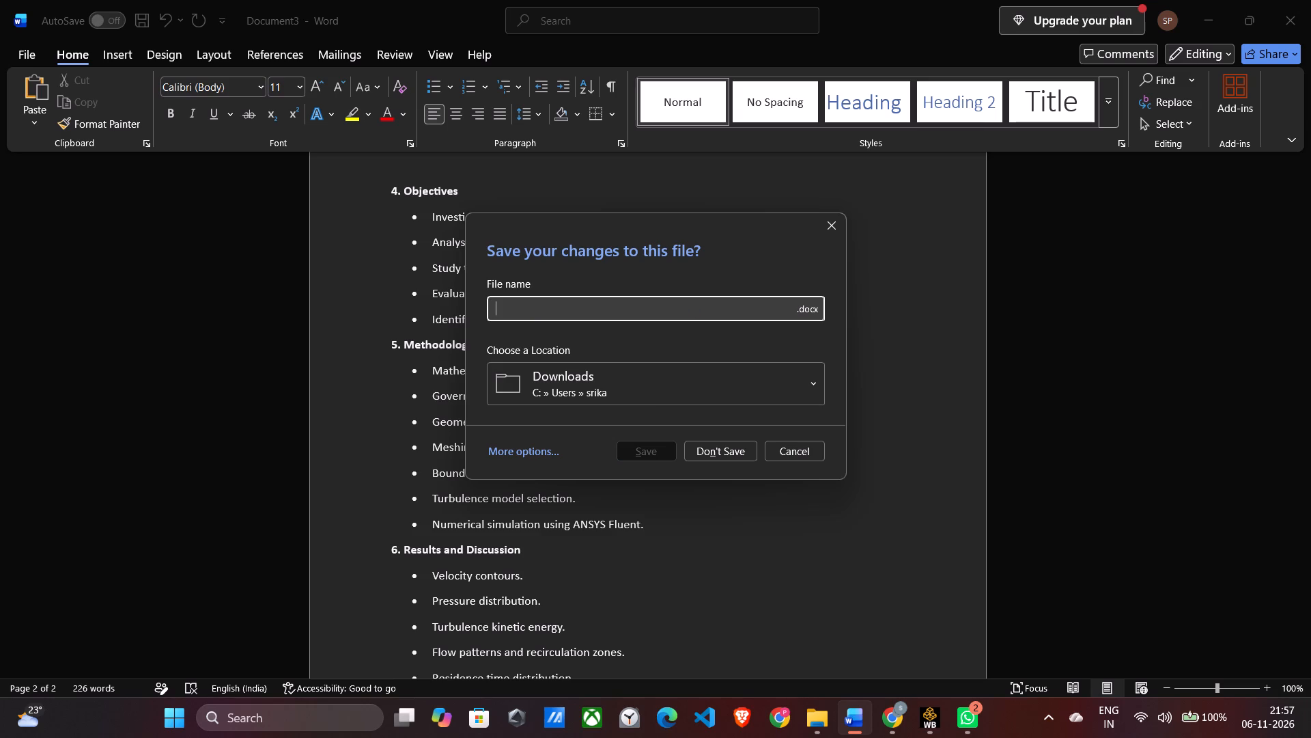
pyautogui.write('structure')
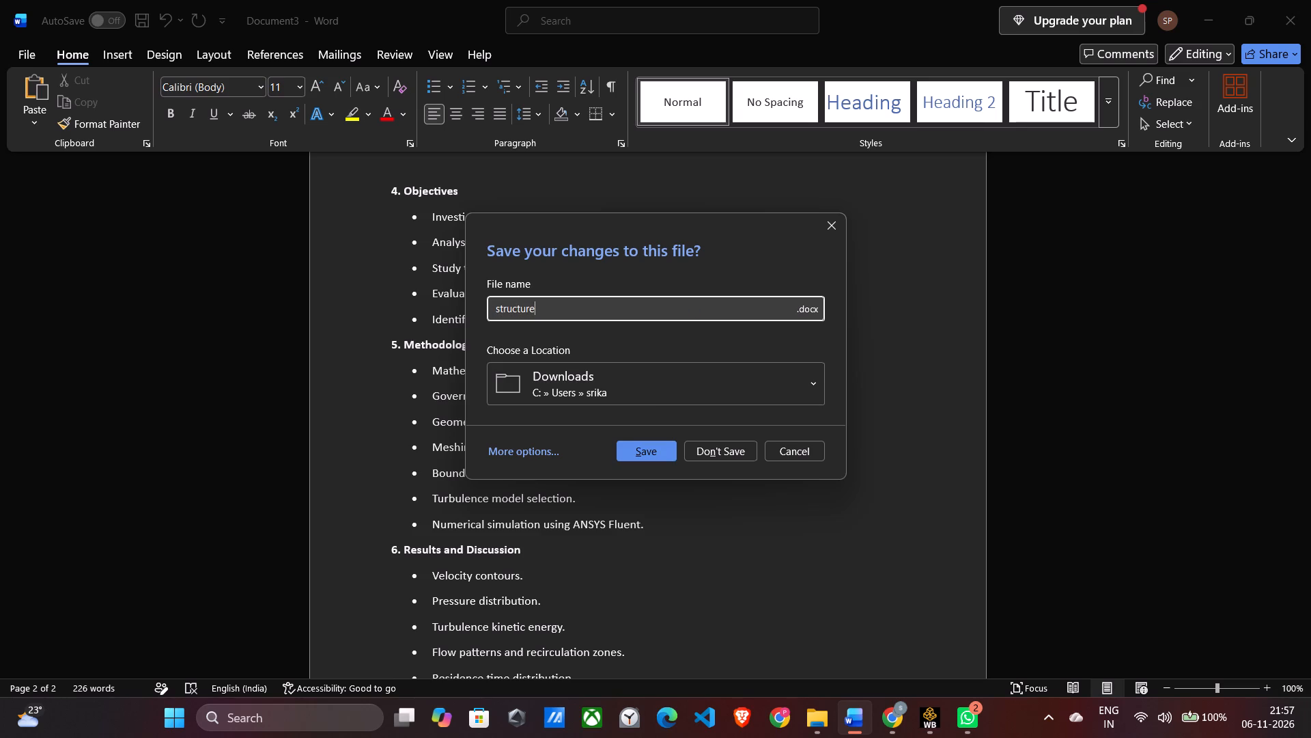
pyautogui.press('space')
pyautogui.write('project')
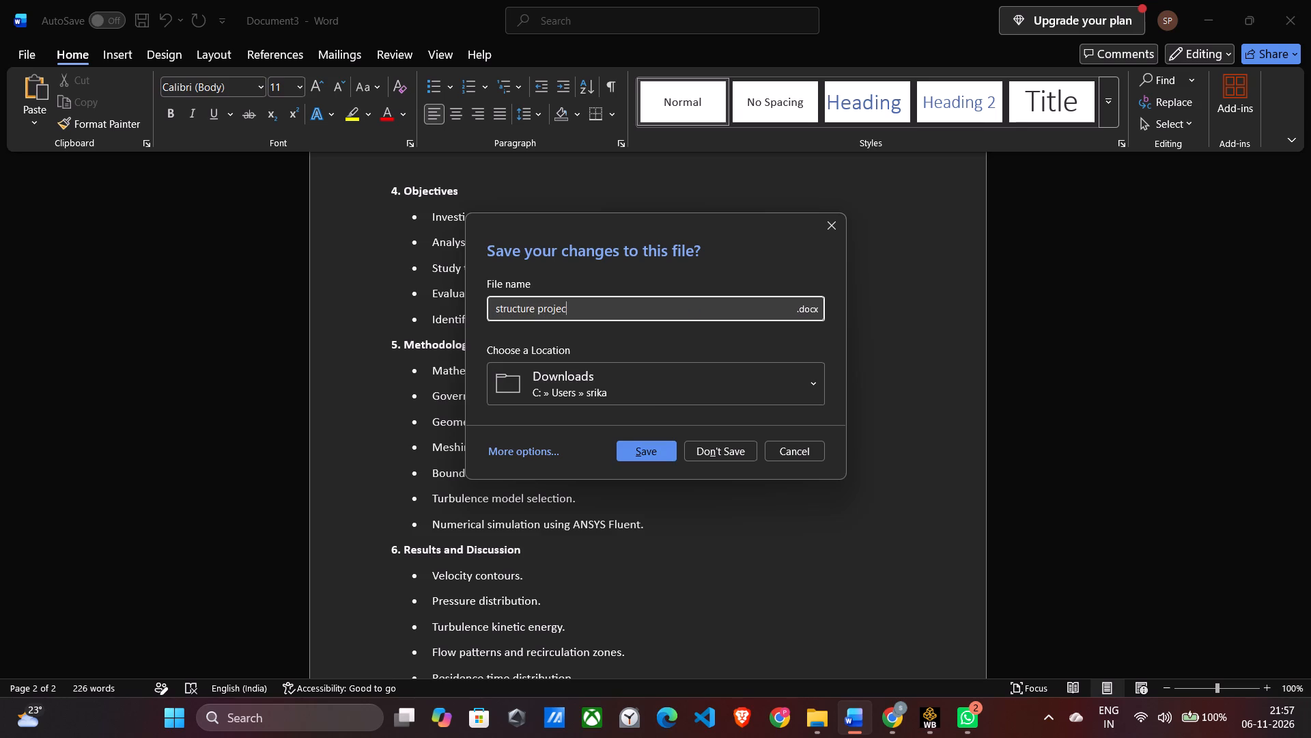
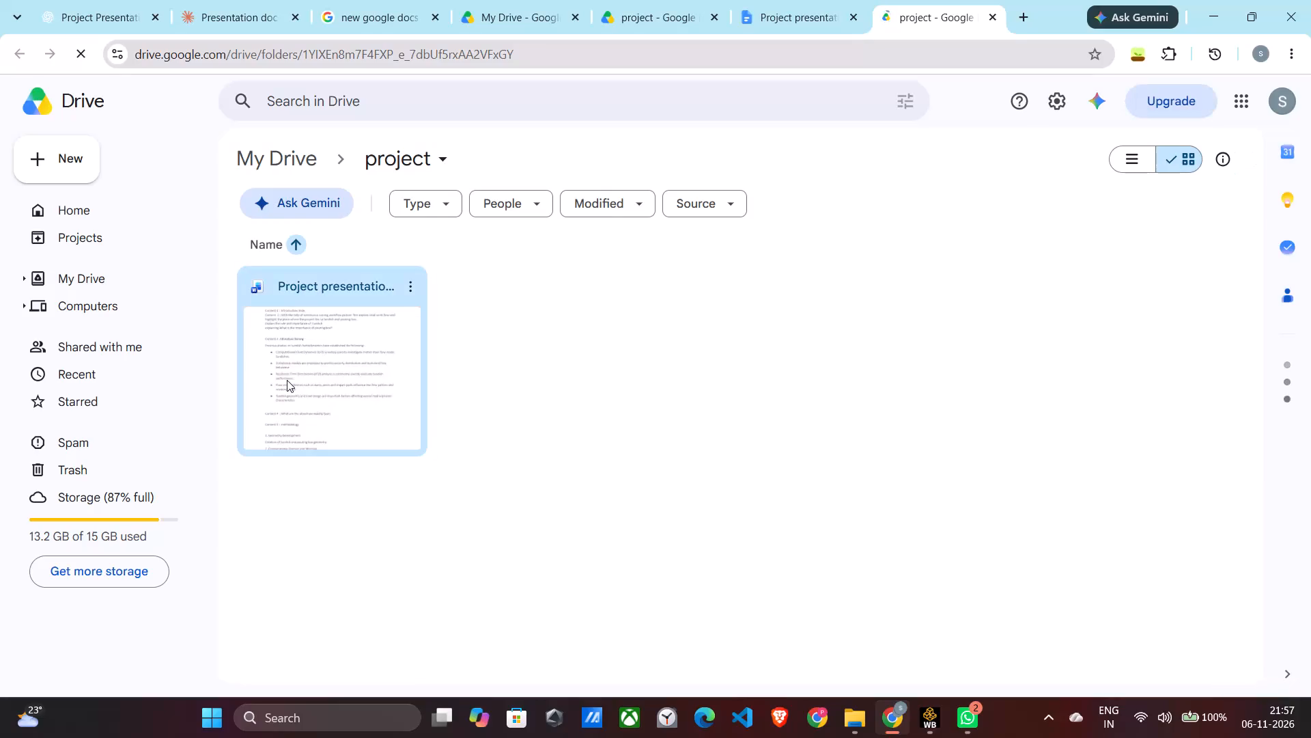
pyautogui.tripleClick(312, 374)
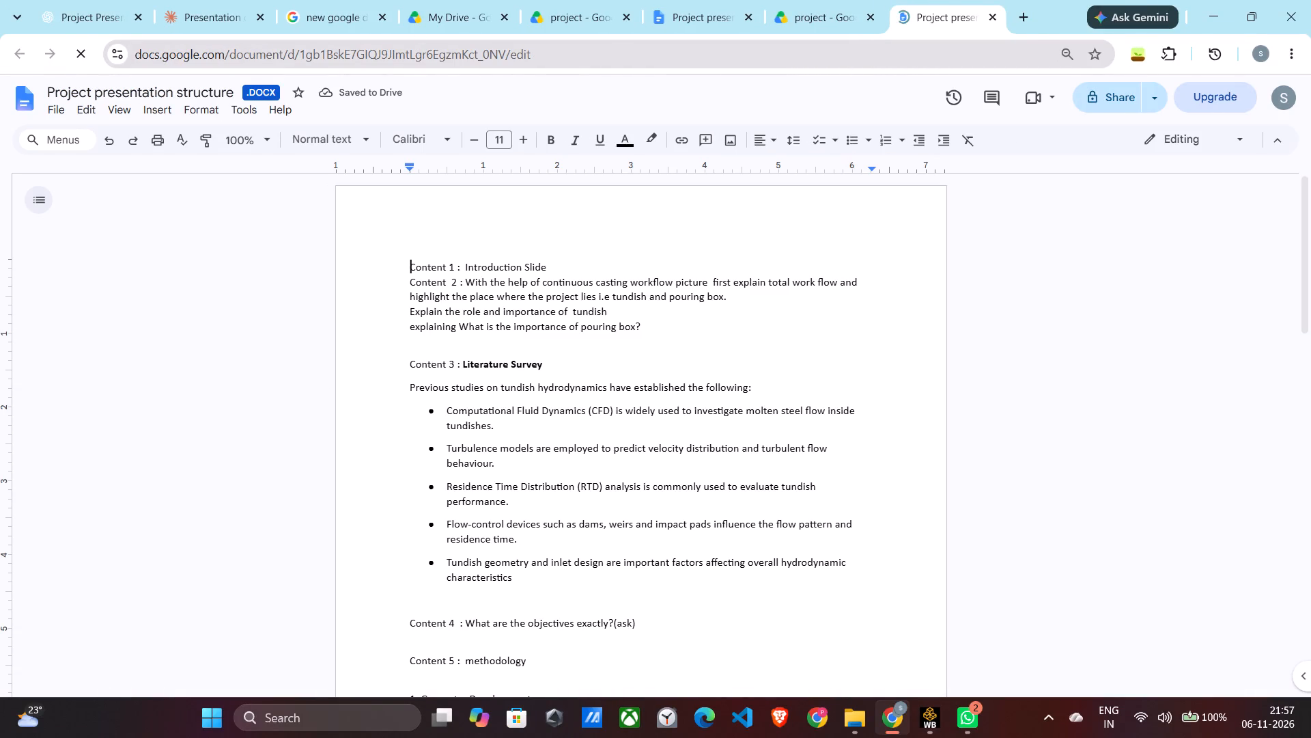
pyautogui.scroll(-2, 567, 413)
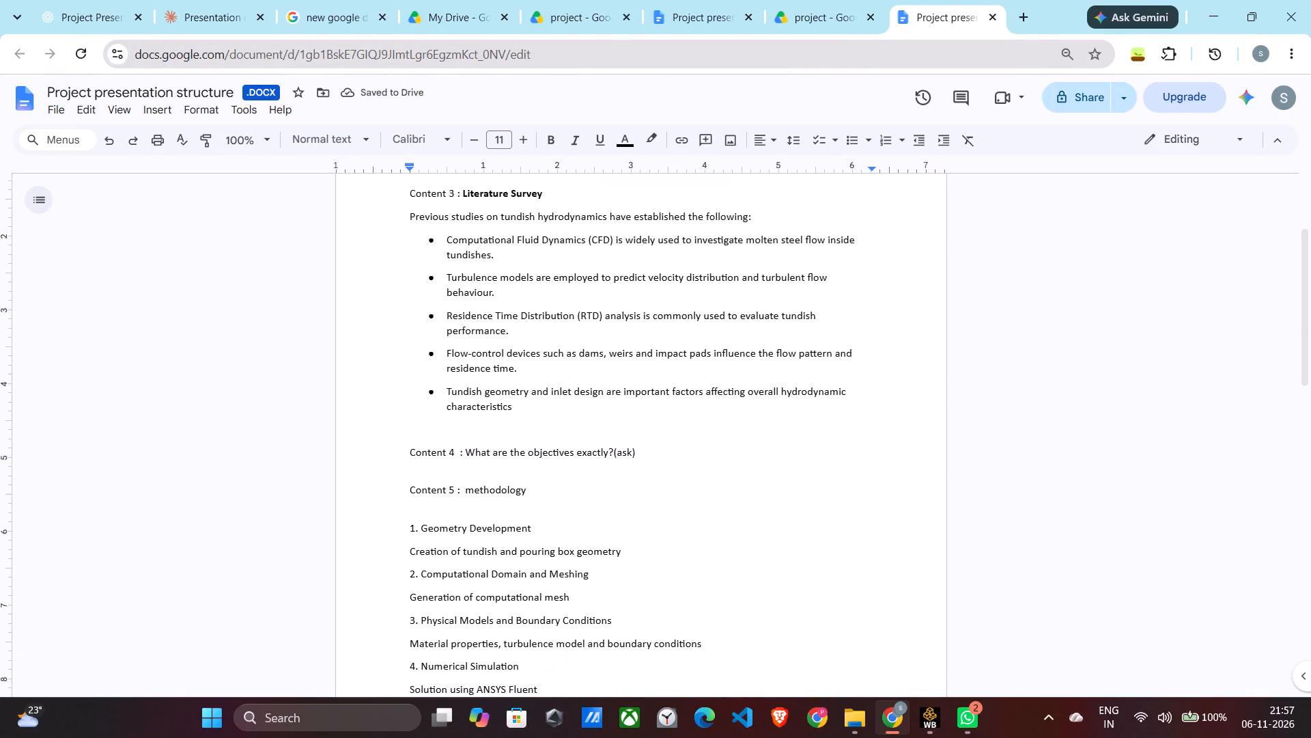
pyautogui.scroll(-4, 567, 413)
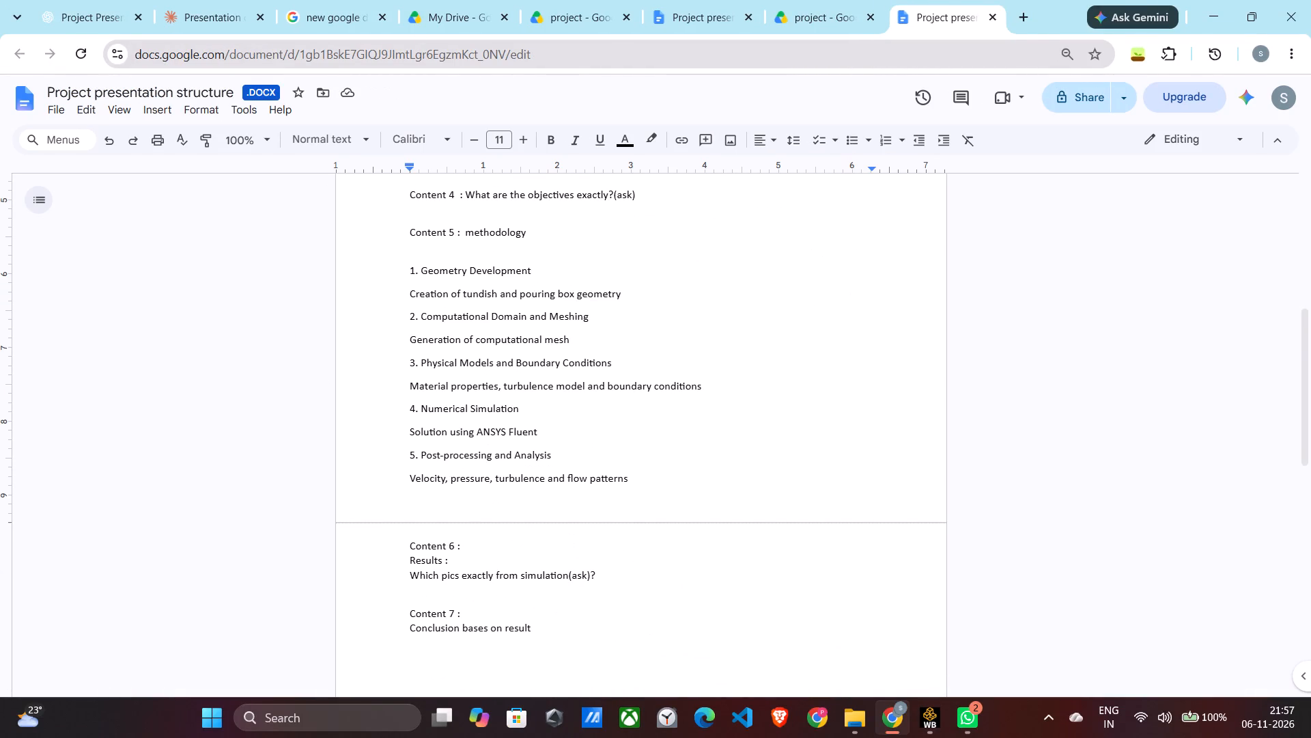